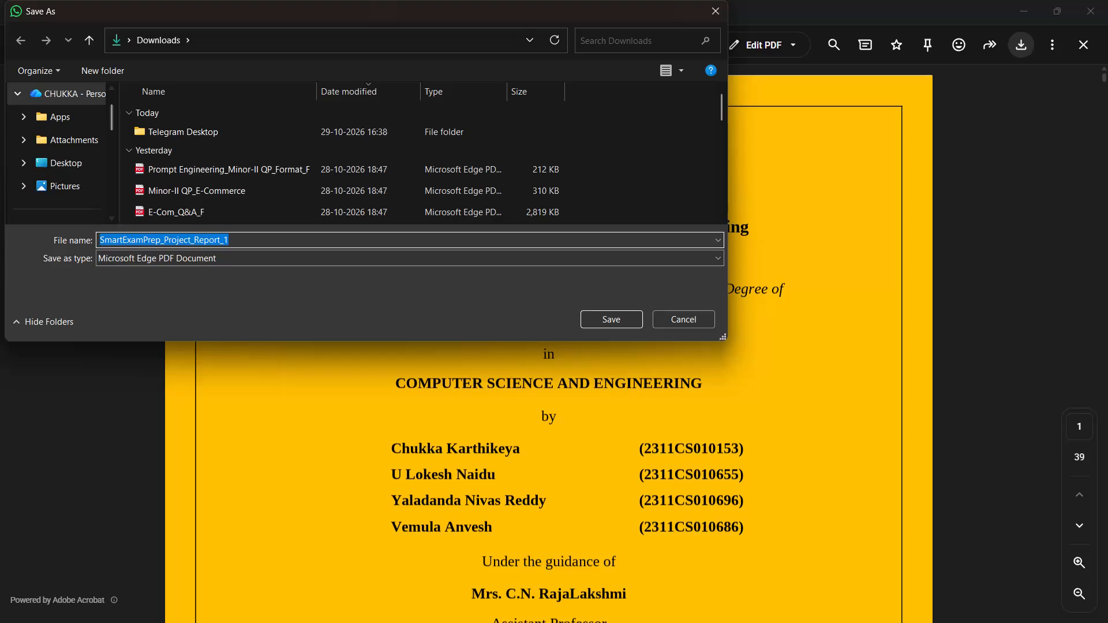
Choose the Downloads folder as the save location for the SmartExamPrep_Project_Report_1 PDF.
{"action": "scroll", "coordinate": [38, 195], "scroll_direction": "down", "scroll_amount": 1}
{"action": "scroll", "coordinate": [88, 136], "scroll_direction": "up", "scroll_amount": 1}
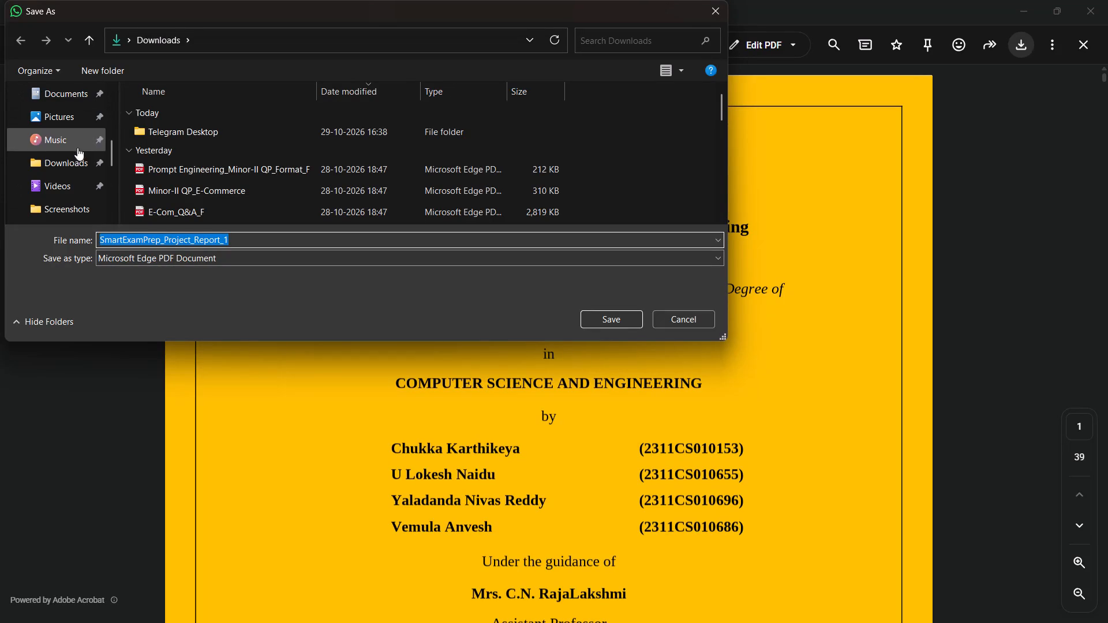
{"action": "double_click", "coordinate": [68, 155]}
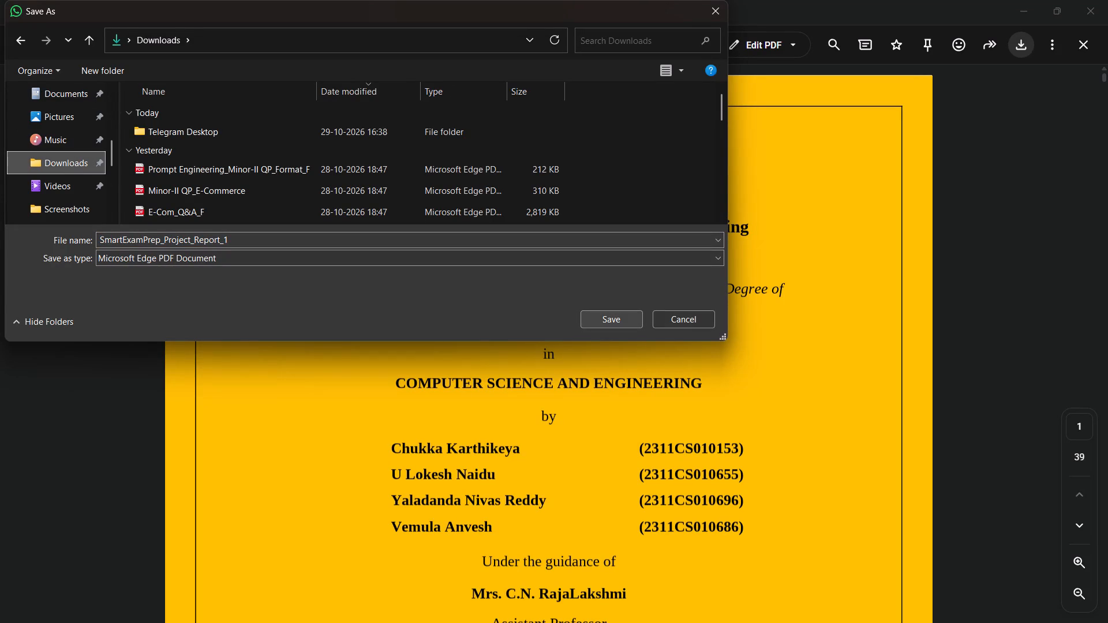
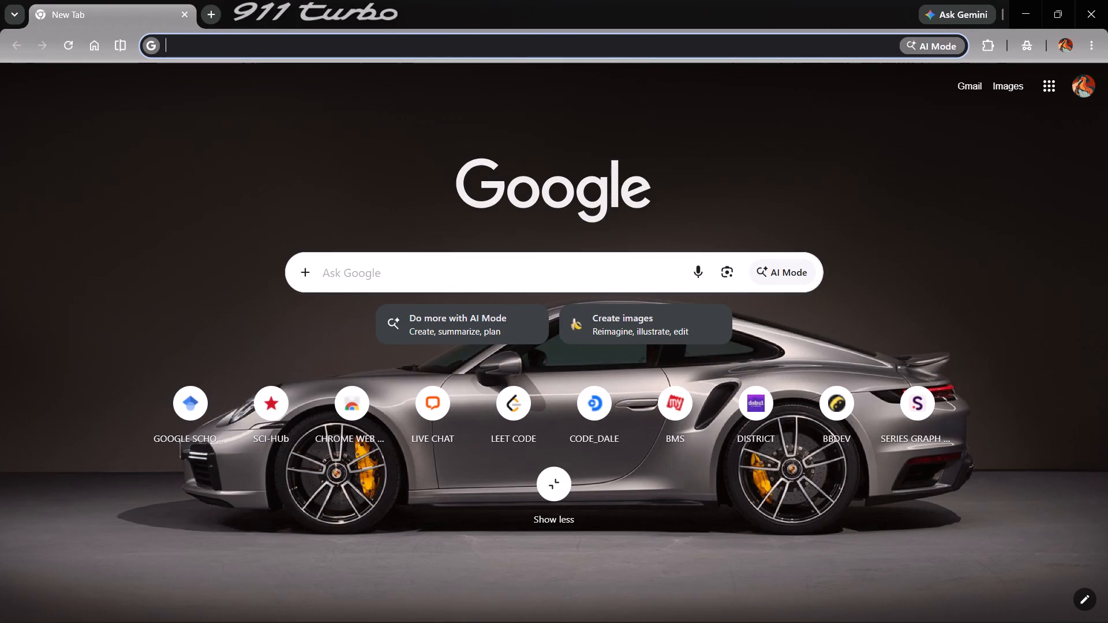
Open the SmartExamPrep_Project_Report_1 PDF from the Downloads folder in File Explorer.
{"action": "key", "text": "super+e"}
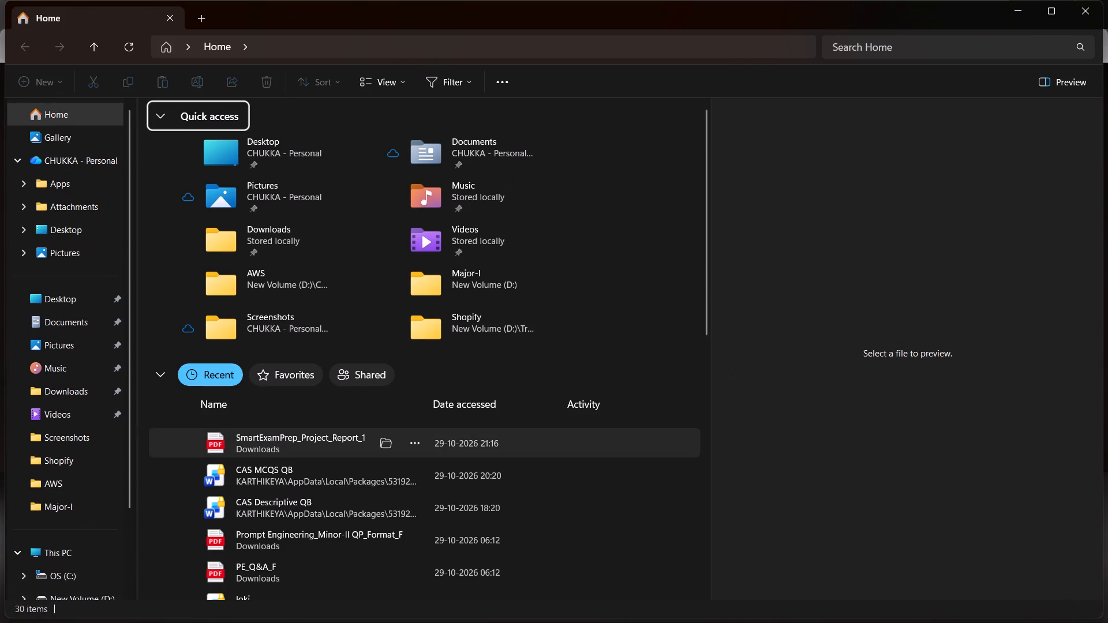
{"action": "double_click", "coordinate": [44, 397]}
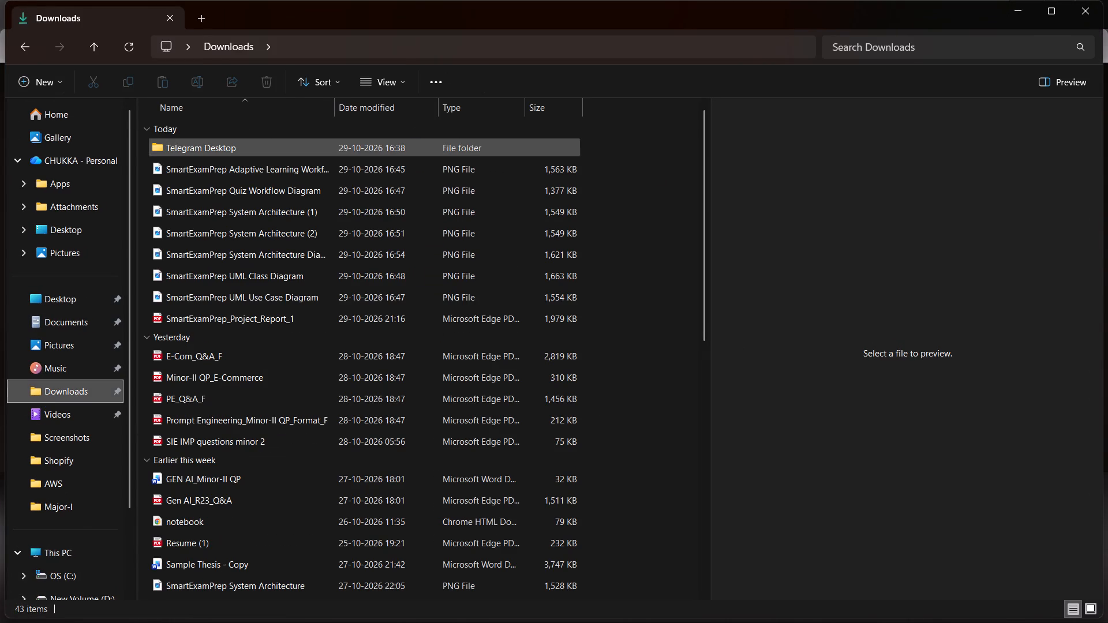
{"action": "double_click", "coordinate": [249, 313]}
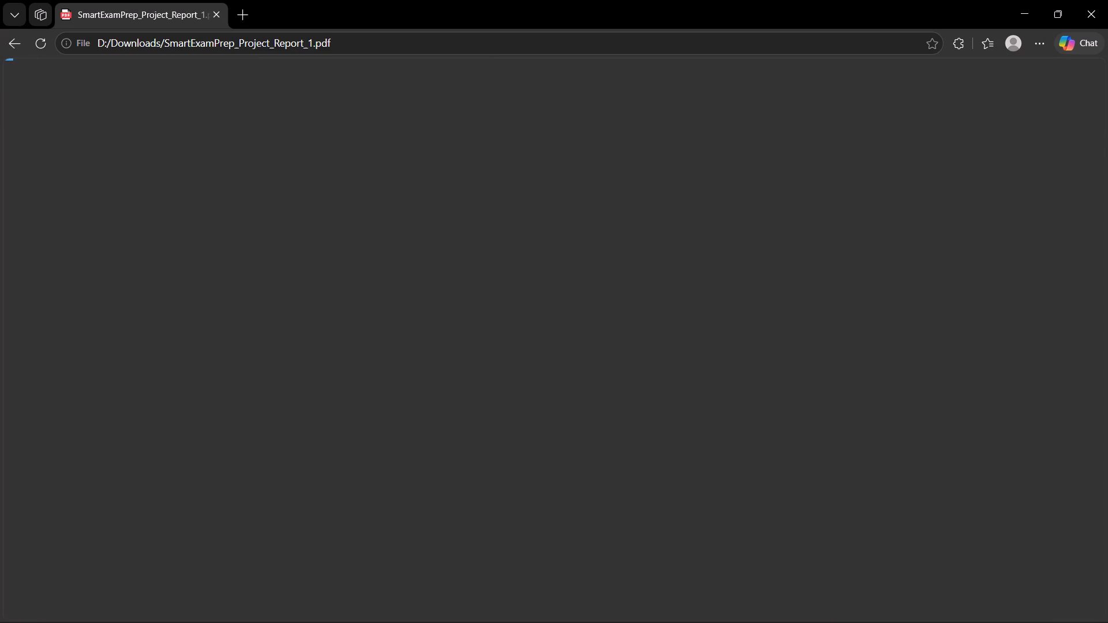
Review the report's yellow cover page and the white title page, including the project title and submission details.
{"action": "scroll", "coordinate": [504, 217], "scroll_direction": "down", "scroll_amount": 1}
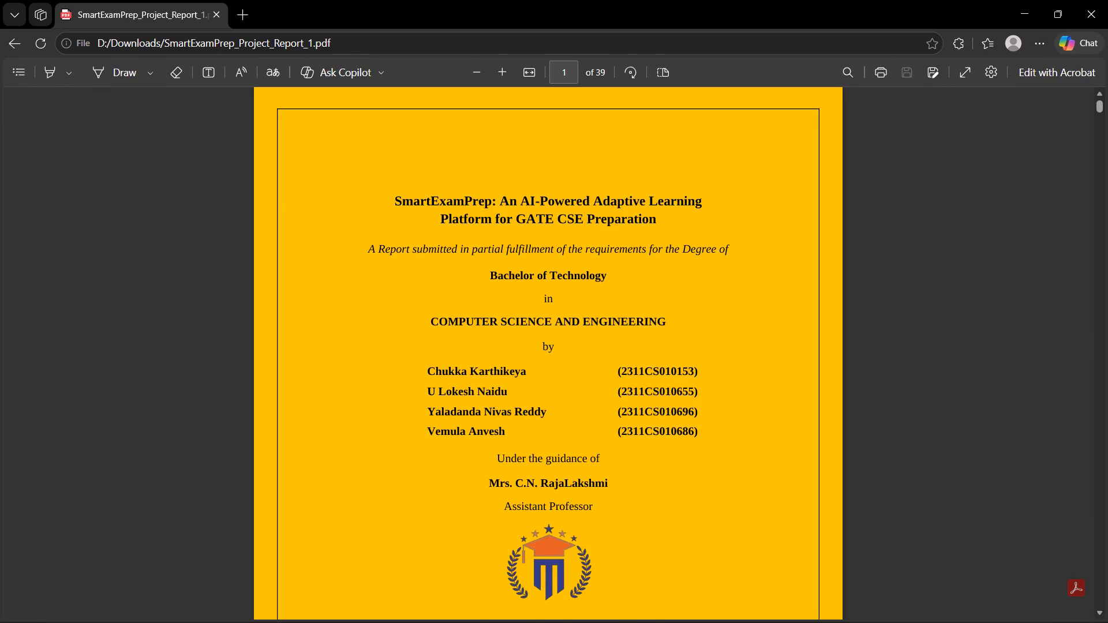
{"action": "scroll", "coordinate": [526, 198], "scroll_direction": "down", "scroll_amount": 5}
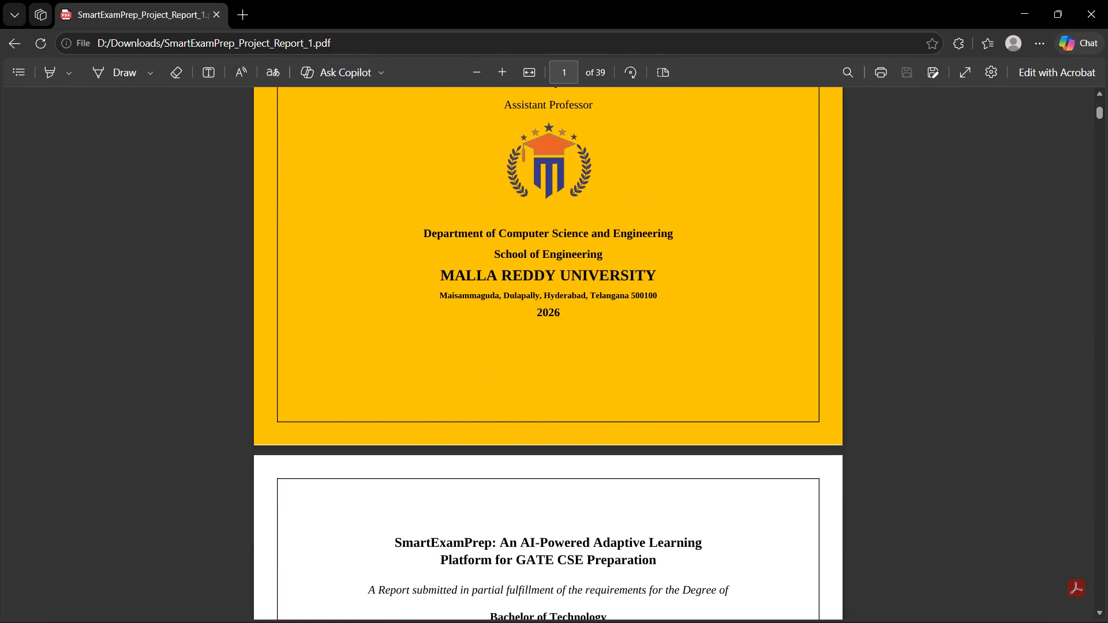
{"action": "scroll", "coordinate": [526, 198], "scroll_direction": "down", "scroll_amount": 6}
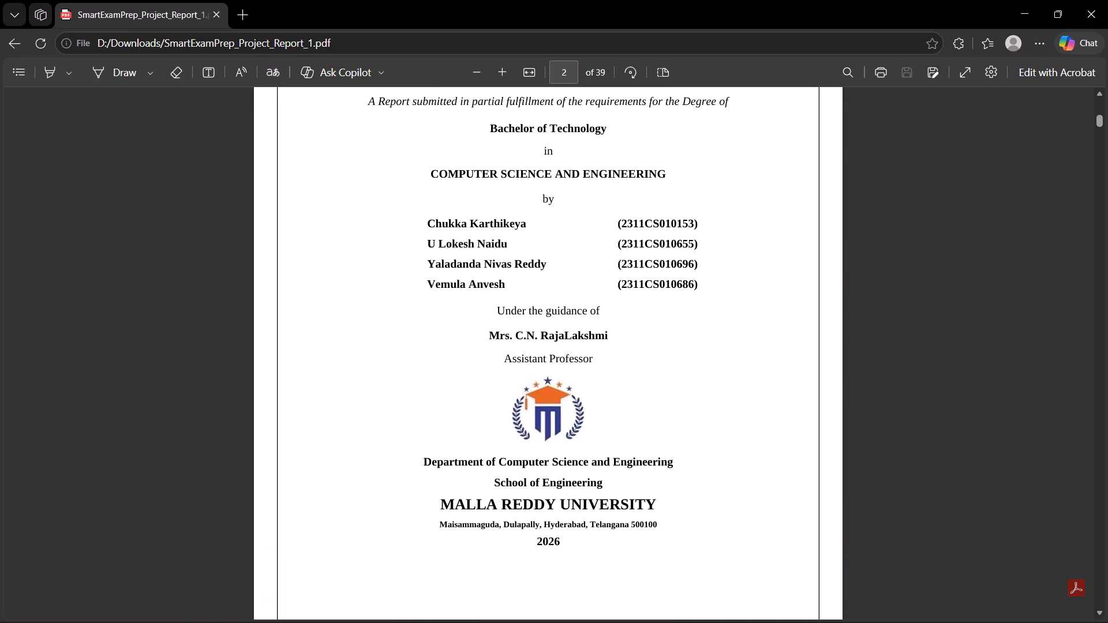
{"action": "scroll", "coordinate": [526, 198], "scroll_direction": "down", "scroll_amount": 6}
{"action": "scroll", "coordinate": [526, 198], "scroll_direction": "up", "scroll_amount": 12}
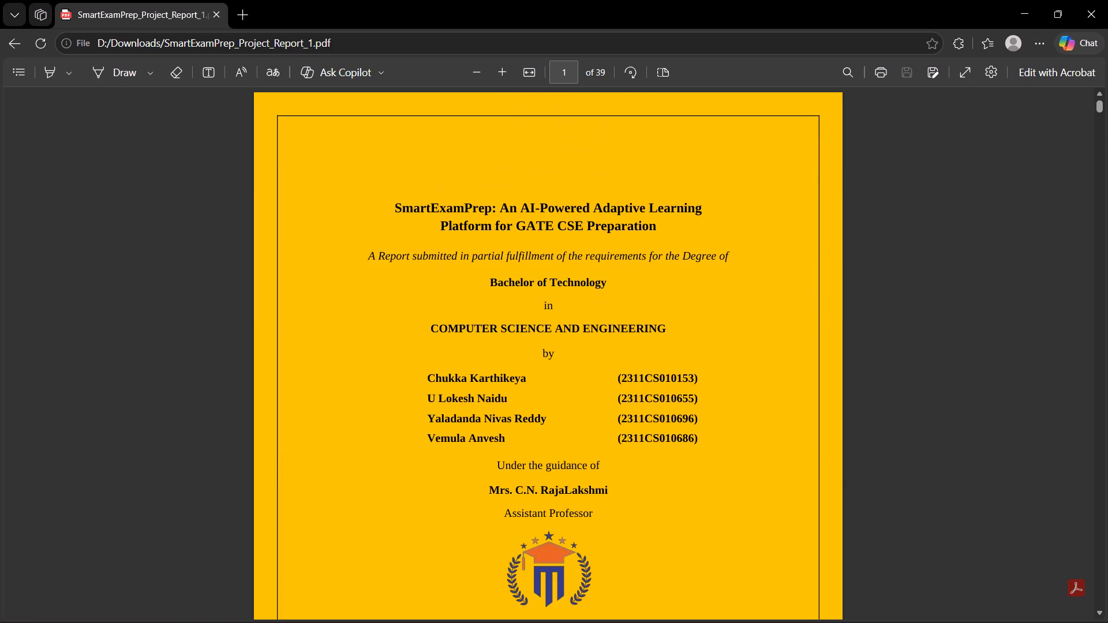
{"action": "scroll", "coordinate": [431, 212], "scroll_direction": "down", "scroll_amount": 2}
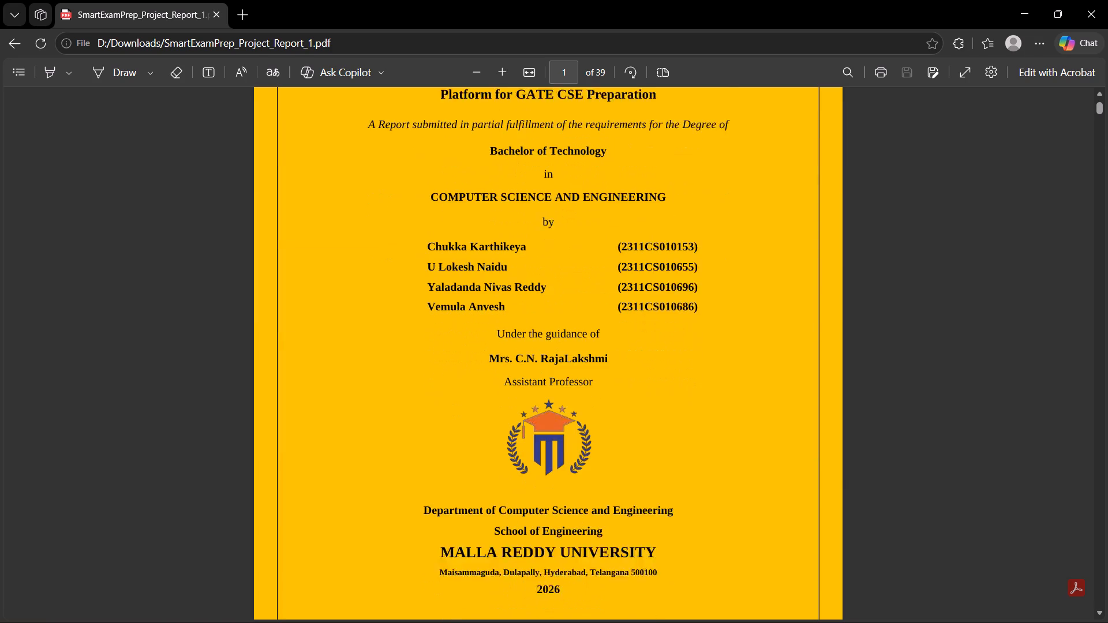
{"action": "scroll", "coordinate": [431, 212], "scroll_direction": "down", "scroll_amount": 5}
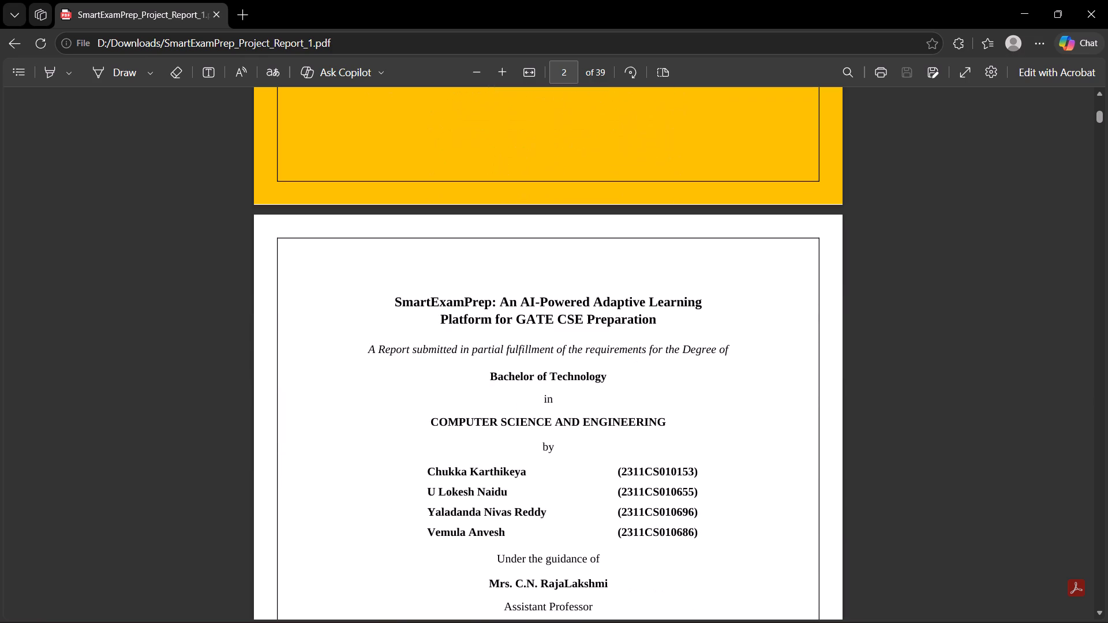
{"action": "scroll", "coordinate": [431, 212], "scroll_direction": "down", "scroll_amount": 1}
{"action": "left_click_drag", "start_coordinate": [396, 207], "coordinate": [683, 250]}
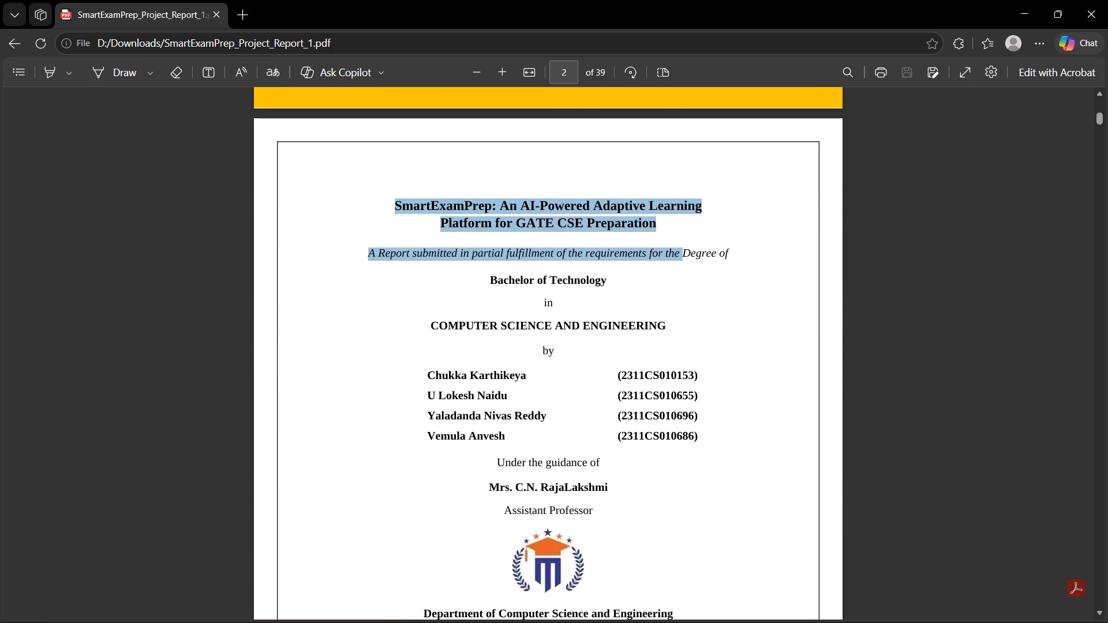
{"action": "left_click_drag", "start_coordinate": [683, 250], "coordinate": [702, 237]}
{"action": "left_click", "coordinate": [702, 237]}
Read through the report's Certificate, Declaration, Acknowledgement and Abstract pages.
{"action": "scroll", "coordinate": [702, 237], "scroll_direction": "down", "scroll_amount": 5}
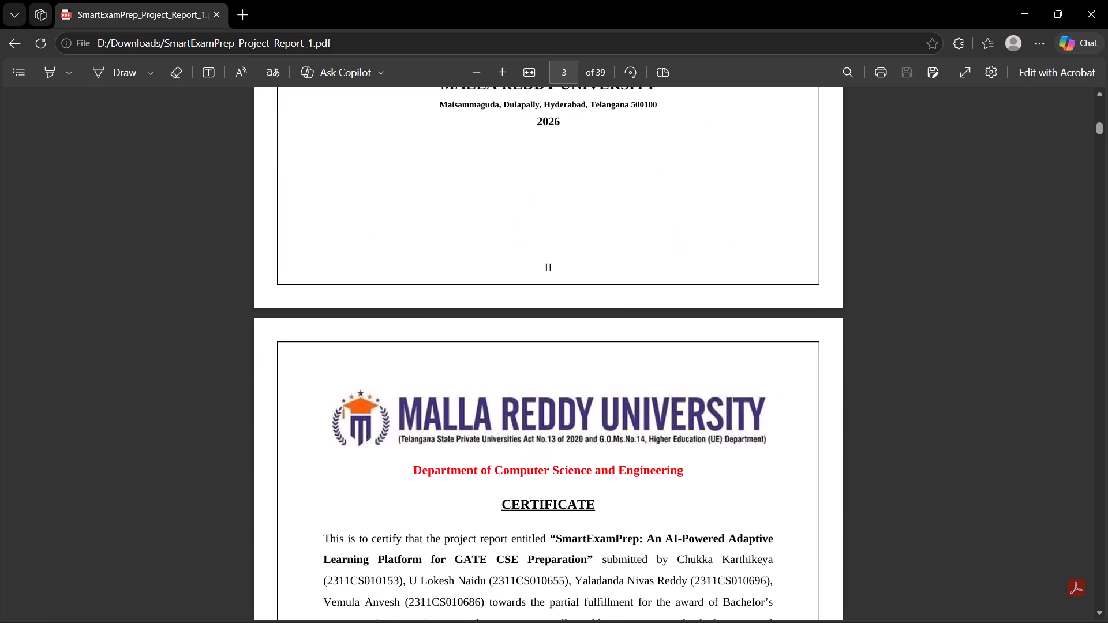
{"action": "scroll", "coordinate": [702, 237], "scroll_direction": "down", "scroll_amount": 4}
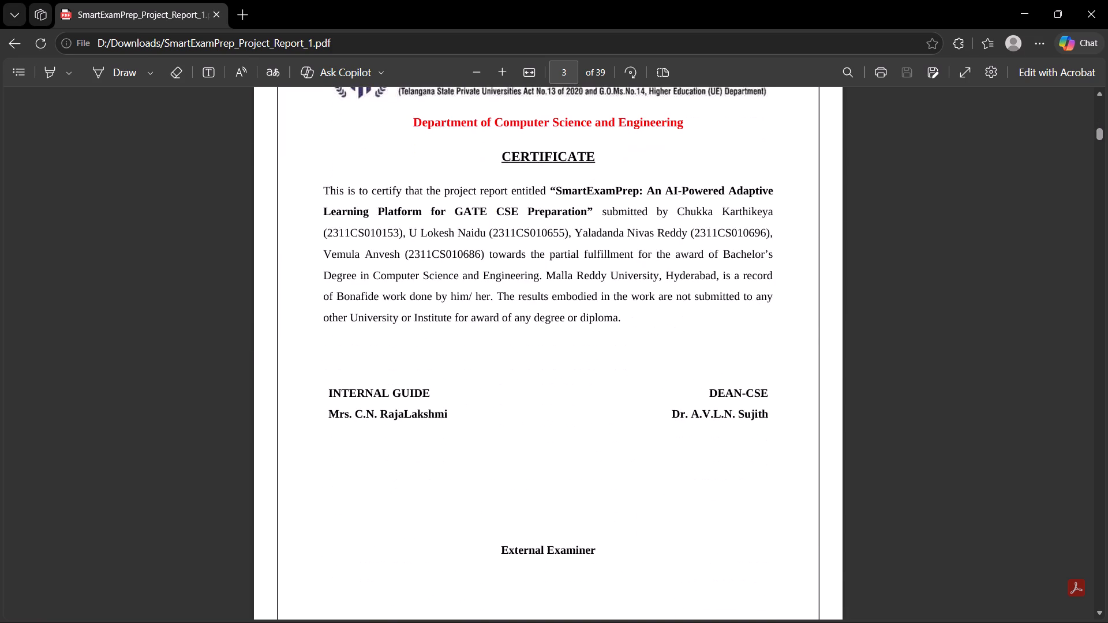
{"action": "scroll", "coordinate": [702, 237], "scroll_direction": "down", "scroll_amount": 5}
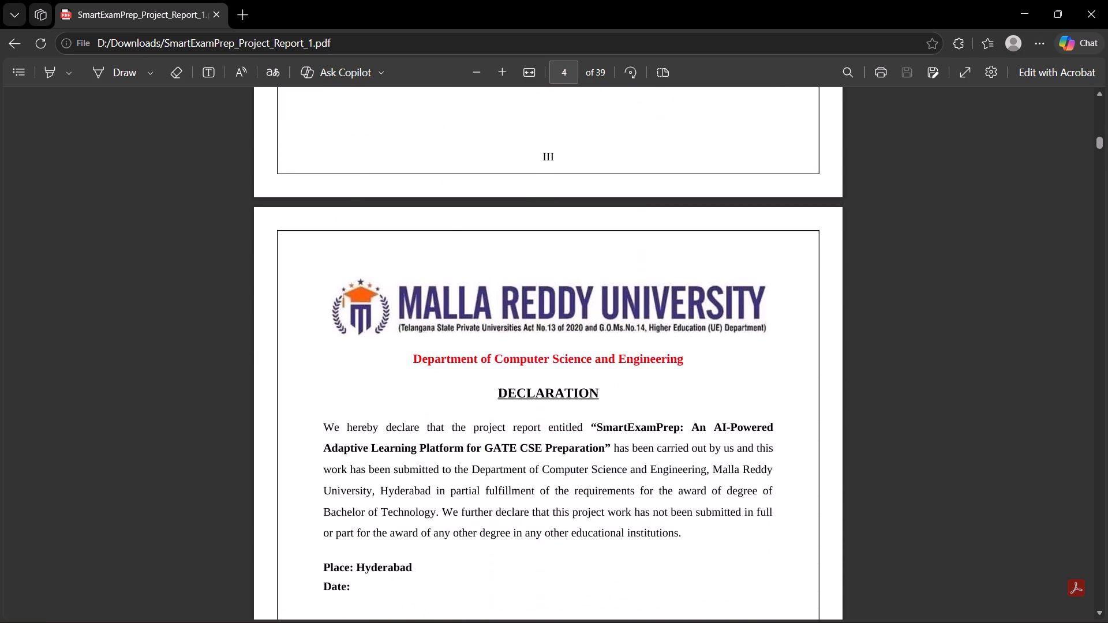
{"action": "scroll", "coordinate": [702, 237], "scroll_direction": "down", "scroll_amount": 3}
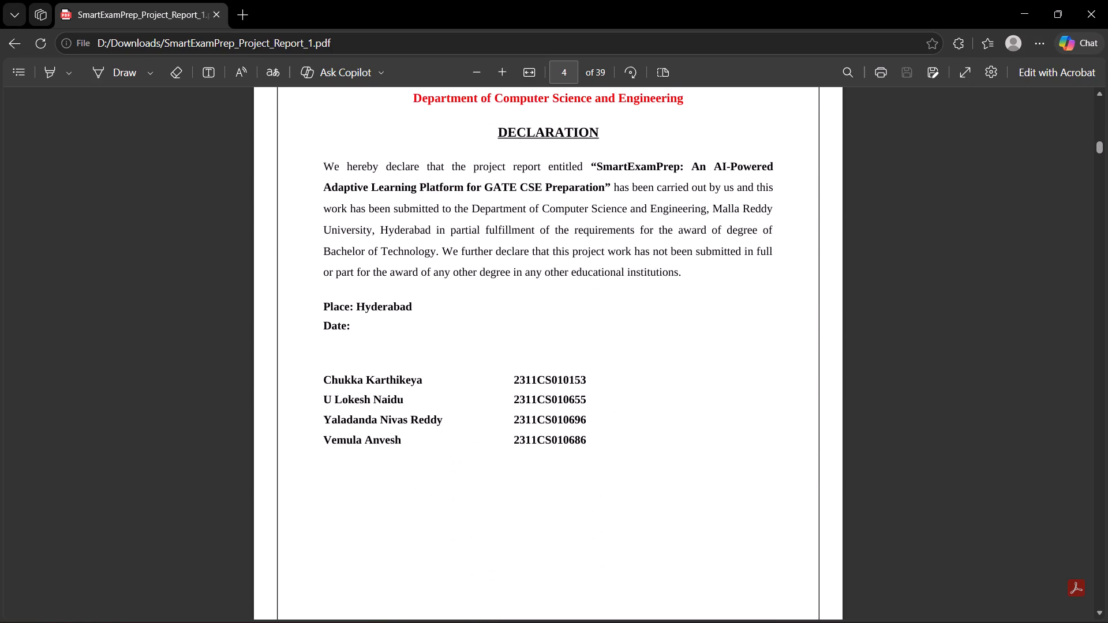
{"action": "scroll", "coordinate": [702, 237], "scroll_direction": "down", "scroll_amount": 6}
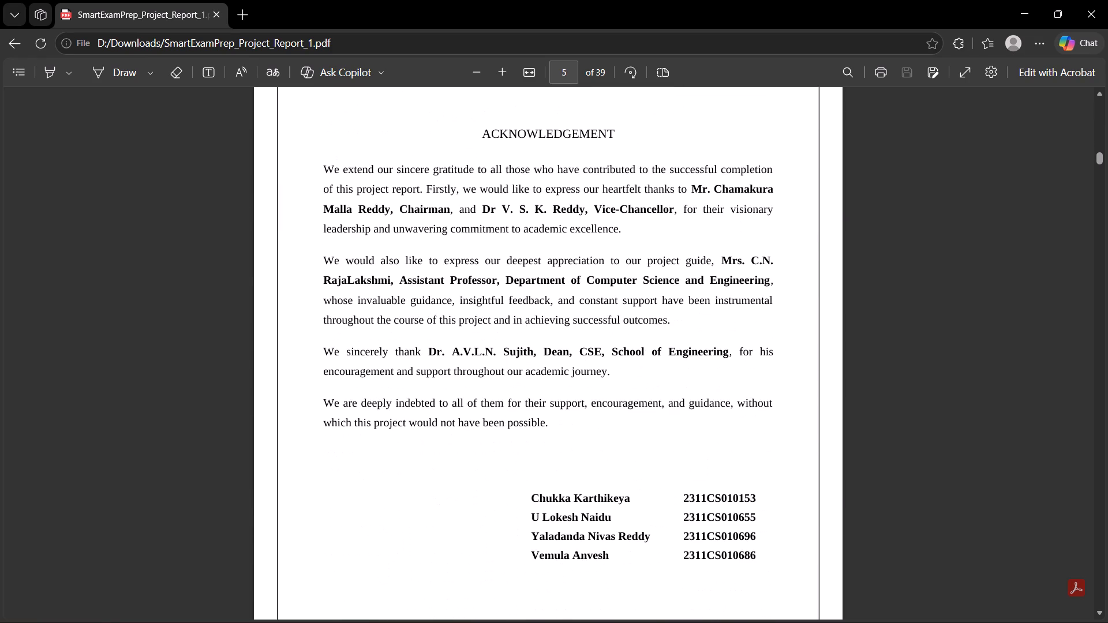
{"action": "scroll", "coordinate": [702, 237], "scroll_direction": "down", "scroll_amount": 3}
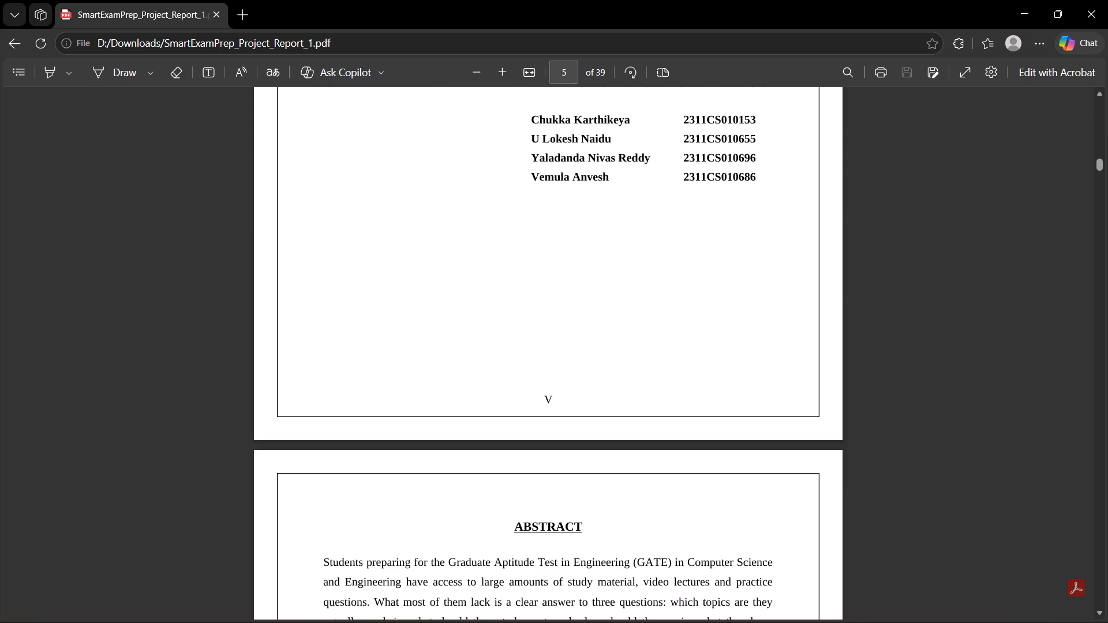
{"action": "scroll", "coordinate": [702, 237], "scroll_direction": "down", "scroll_amount": 7}
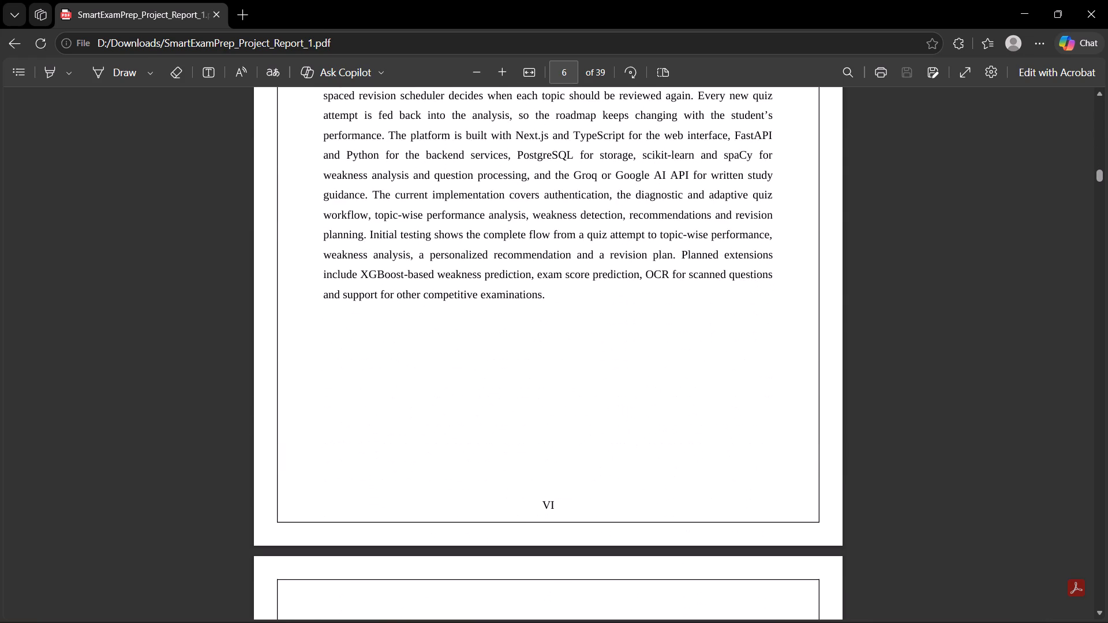
Check the report's Table of Contents and its lists of figures and tables against their page numbers.
{"action": "scroll", "coordinate": [702, 237], "scroll_direction": "down", "scroll_amount": 7}
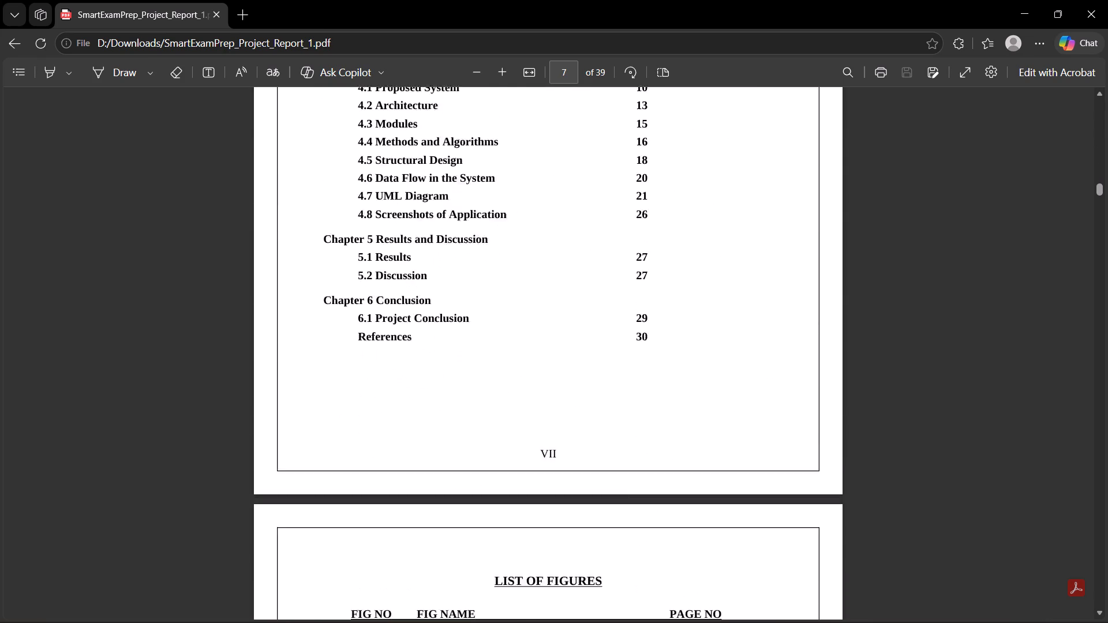
{"action": "scroll", "coordinate": [702, 237], "scroll_direction": "down", "scroll_amount": 1}
{"action": "scroll", "coordinate": [702, 237], "scroll_direction": "up", "scroll_amount": 3}
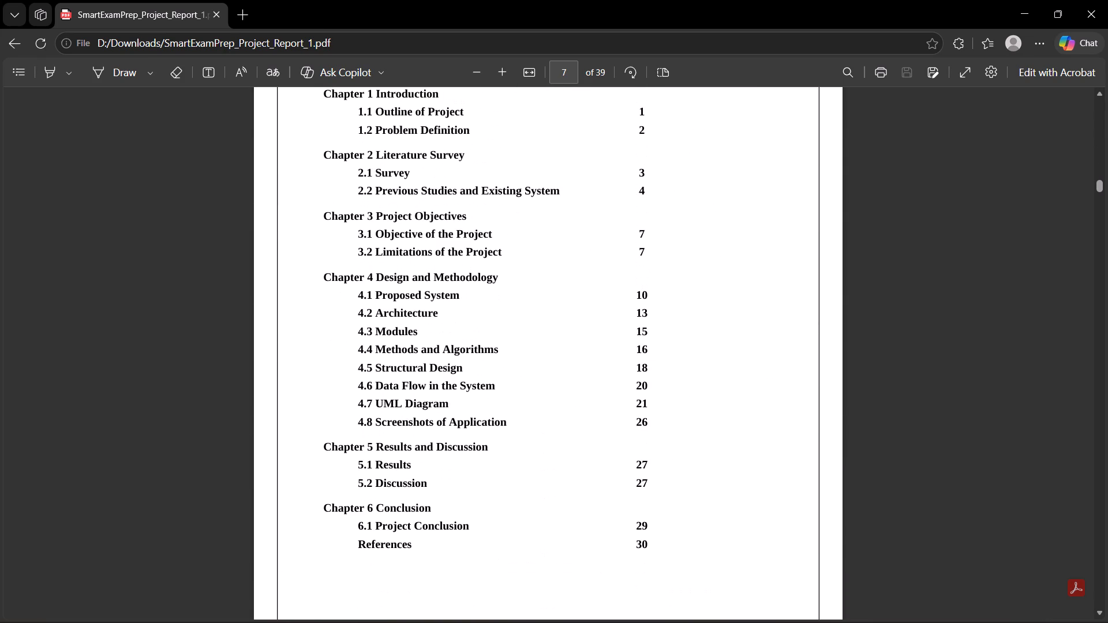
{"action": "scroll", "coordinate": [702, 237], "scroll_direction": "up", "scroll_amount": 1}
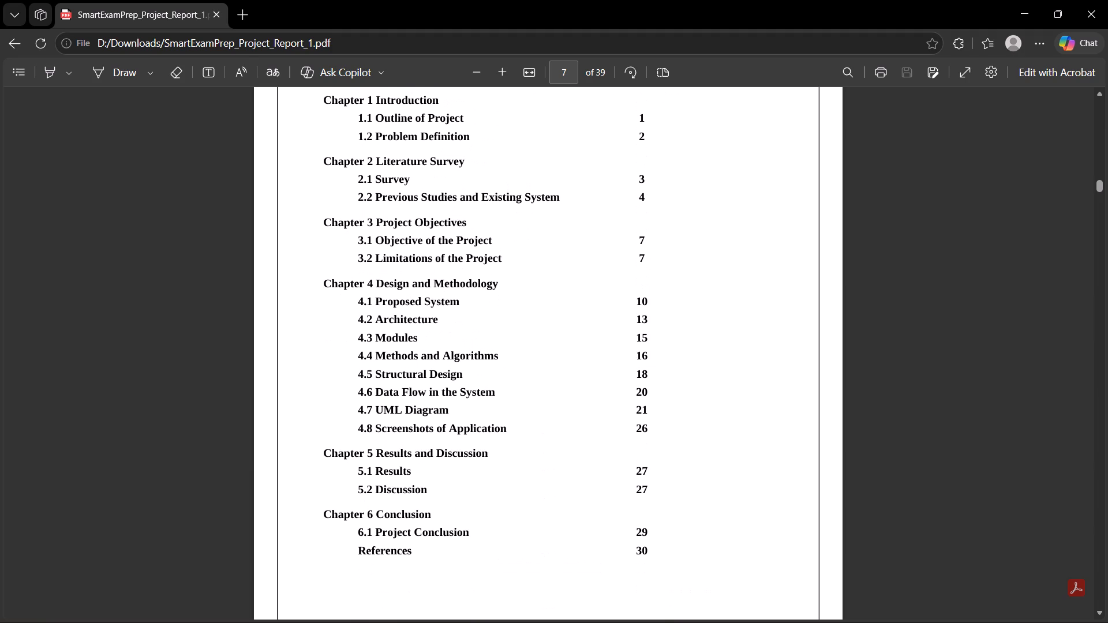
{"action": "scroll", "coordinate": [702, 237], "scroll_direction": "up", "scroll_amount": 3}
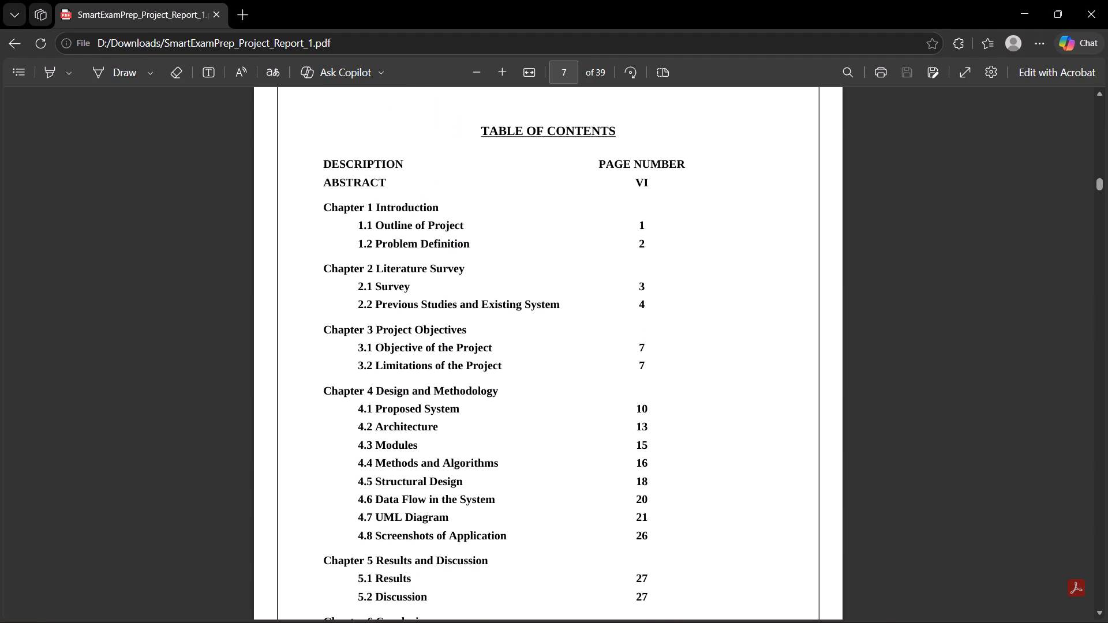
{"action": "scroll", "coordinate": [702, 237], "scroll_direction": "up", "scroll_amount": 1}
{"action": "scroll", "coordinate": [702, 237], "scroll_direction": "down", "scroll_amount": 8}
{"action": "scroll", "coordinate": [702, 237], "scroll_direction": "up", "scroll_amount": 1}
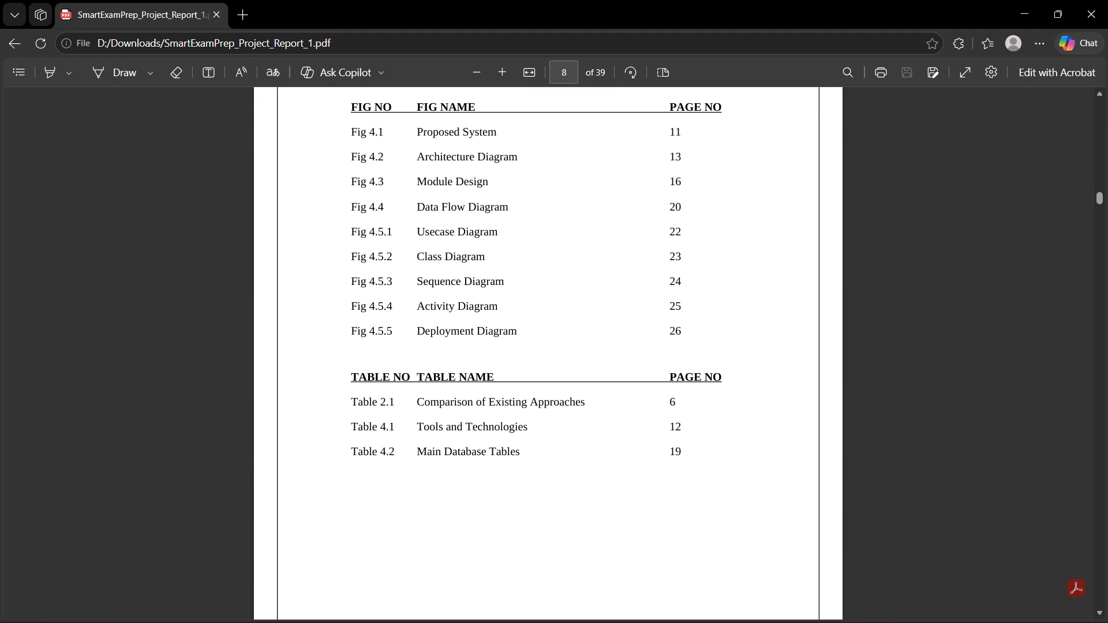
{"action": "scroll", "coordinate": [702, 237], "scroll_direction": "down", "scroll_amount": 4}
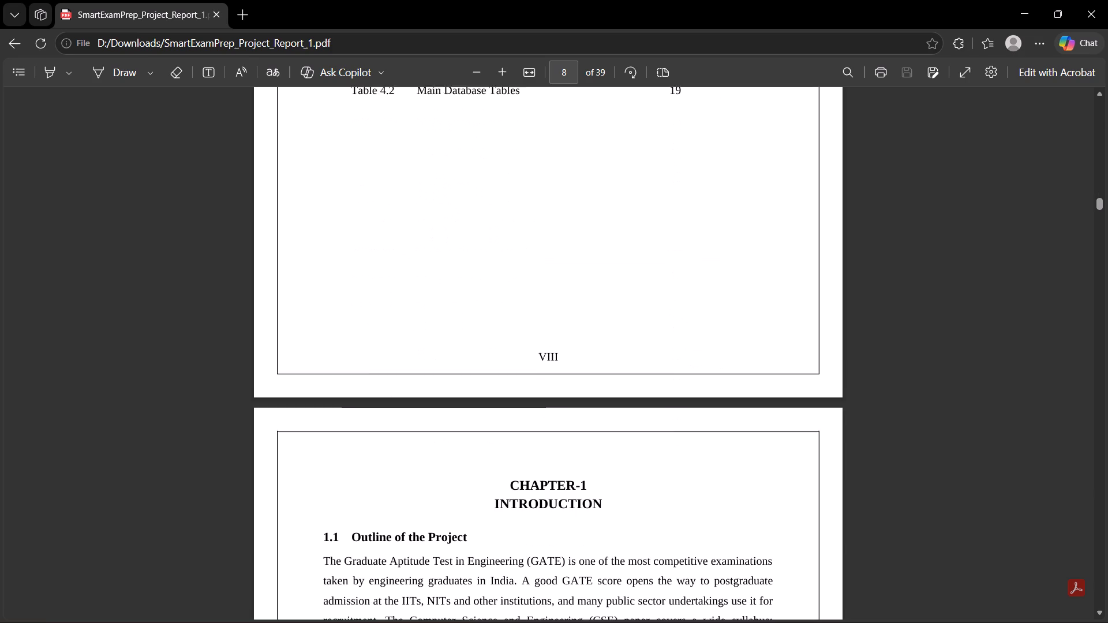
Read Chapter 1 Introduction, covering sections 1.1 Outline of the Project and 1.2 Problem Definition.
{"action": "scroll", "coordinate": [702, 237], "scroll_direction": "down", "scroll_amount": 4}
{"action": "scroll", "coordinate": [702, 237], "scroll_direction": "up", "scroll_amount": 1}
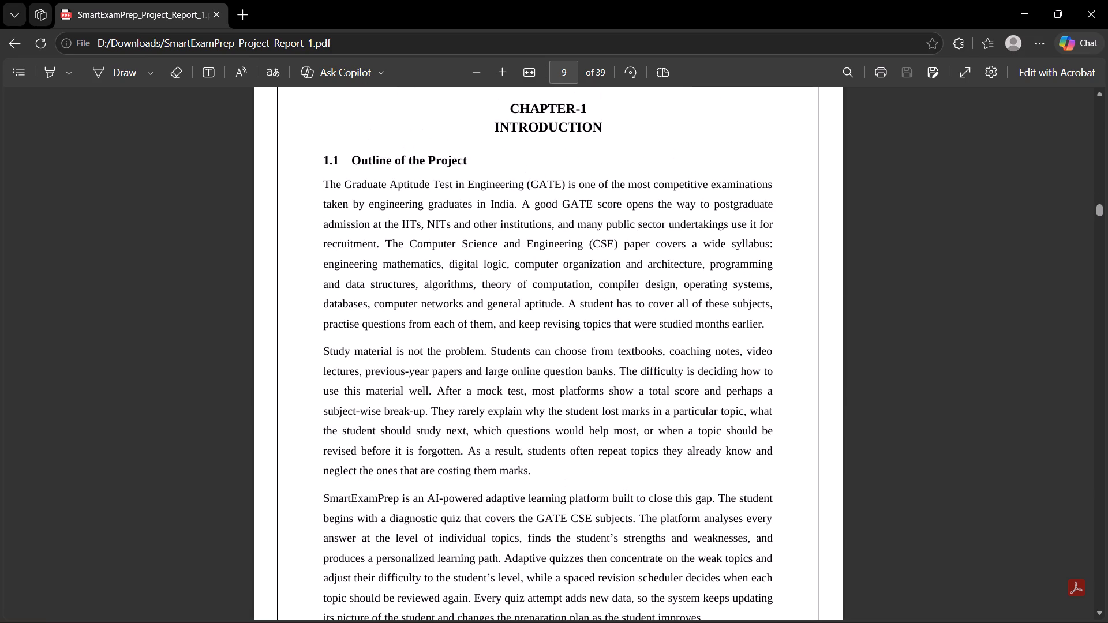
{"action": "scroll", "coordinate": [702, 237], "scroll_direction": "down", "scroll_amount": 7}
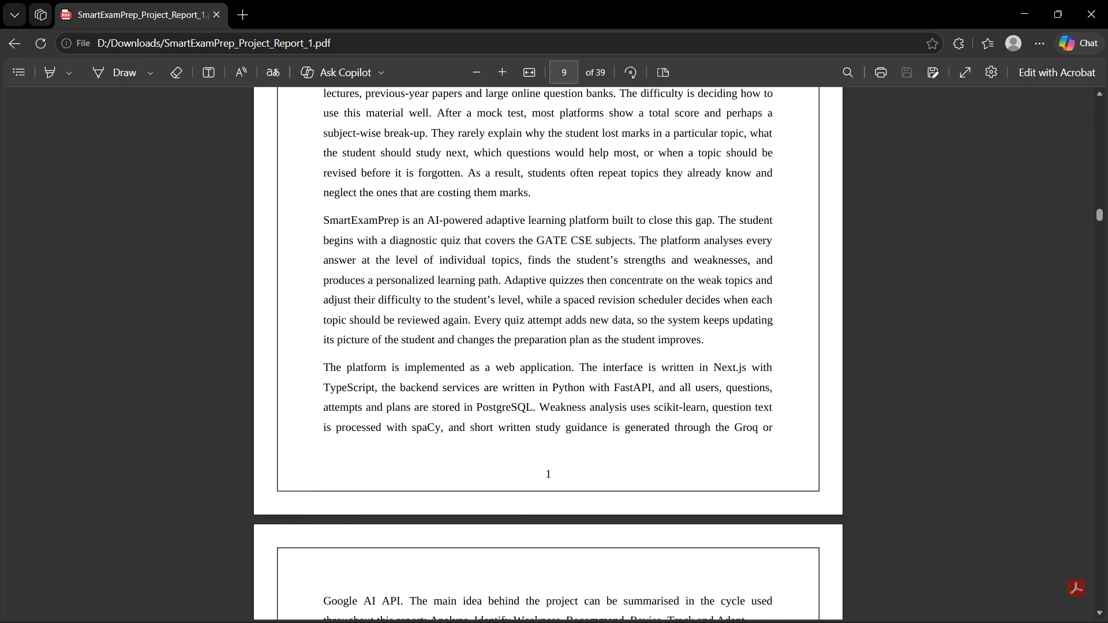
{"action": "scroll", "coordinate": [702, 237], "scroll_direction": "down", "scroll_amount": 7}
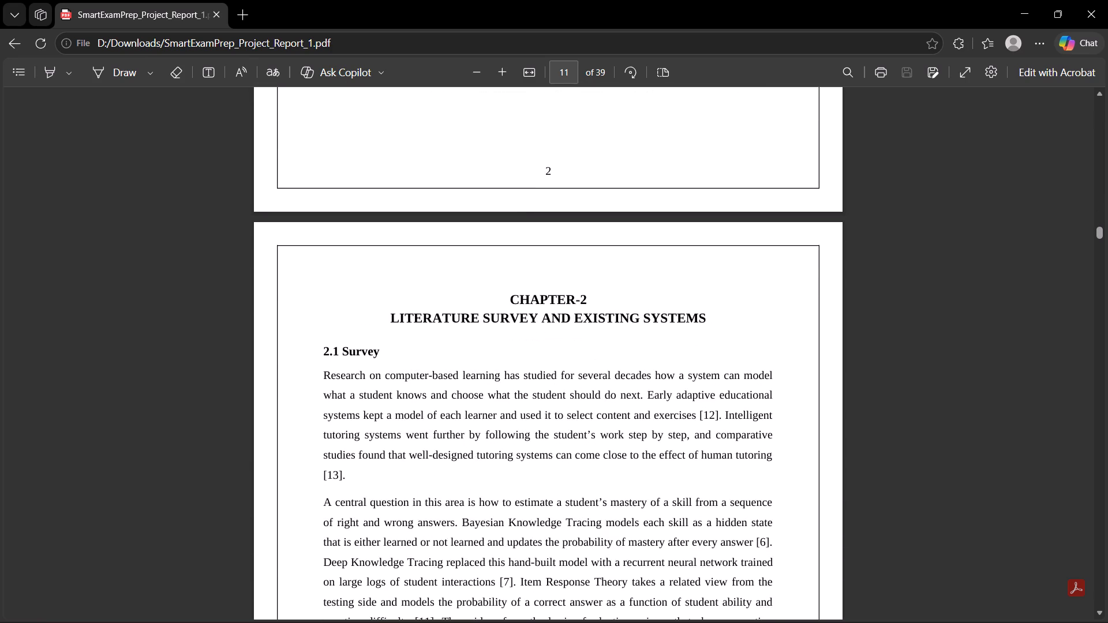
{"action": "scroll", "coordinate": [702, 237], "scroll_direction": "up", "scroll_amount": 6}
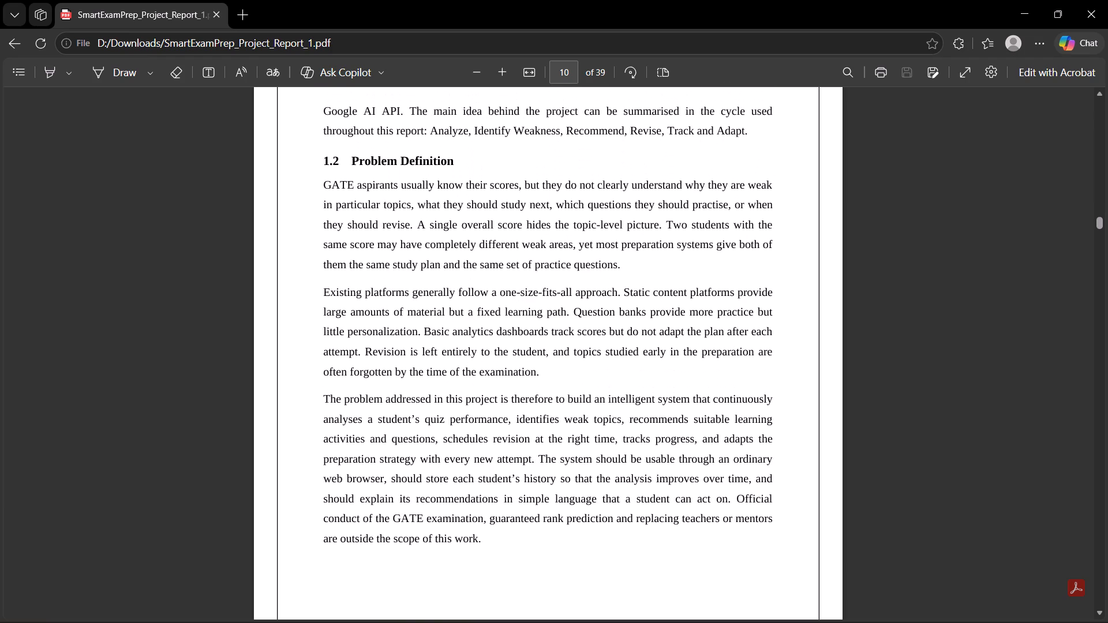
{"action": "scroll", "coordinate": [702, 237], "scroll_direction": "up", "scroll_amount": 3}
{"action": "scroll", "coordinate": [702, 237], "scroll_direction": "down", "scroll_amount": 2}
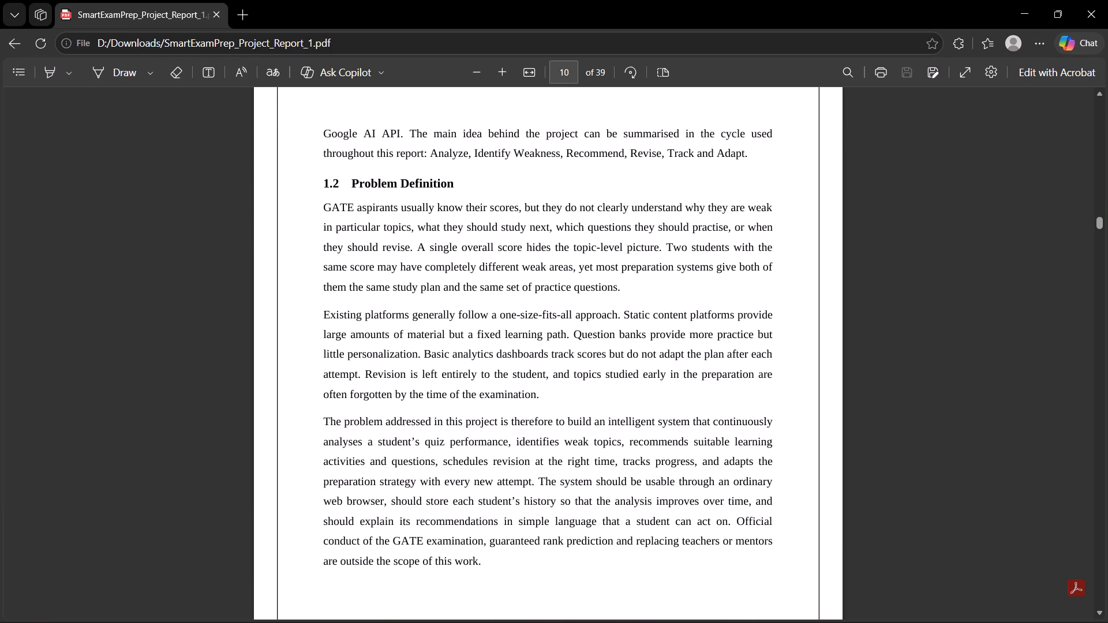
{"action": "scroll", "coordinate": [702, 237], "scroll_direction": "down", "scroll_amount": 4}
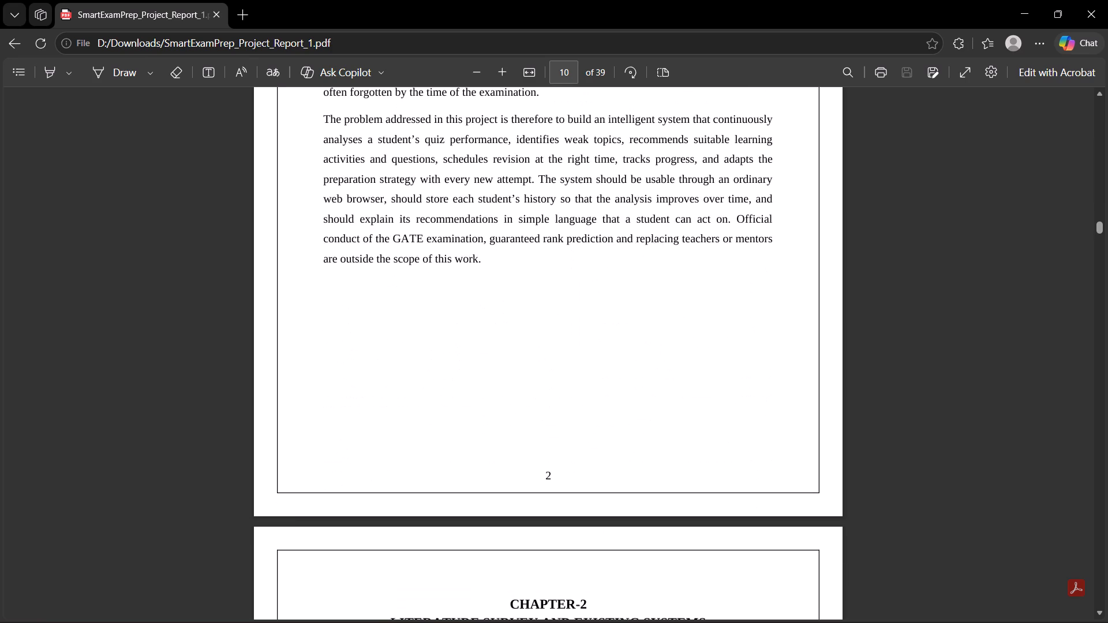
Read section 2.1 Survey of Chapter 2, selecting its text passage by passage while following along.
{"action": "scroll", "coordinate": [702, 237], "scroll_direction": "down", "scroll_amount": 4}
{"action": "scroll", "coordinate": [702, 237], "scroll_direction": "up", "scroll_amount": 1}
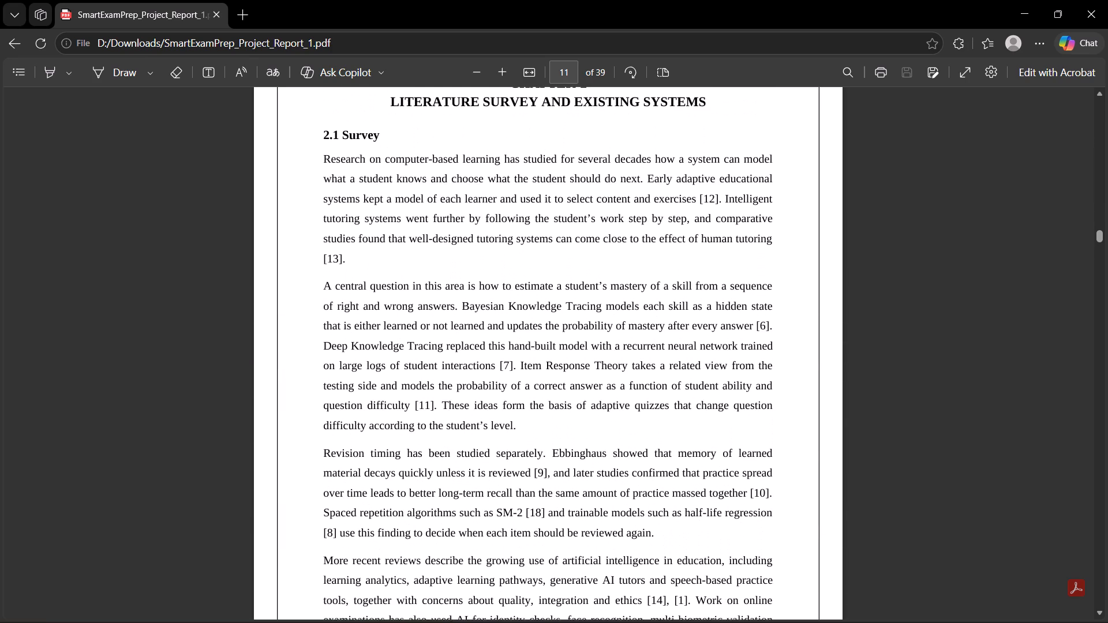
{"action": "scroll", "coordinate": [702, 237], "scroll_direction": "up", "scroll_amount": 2}
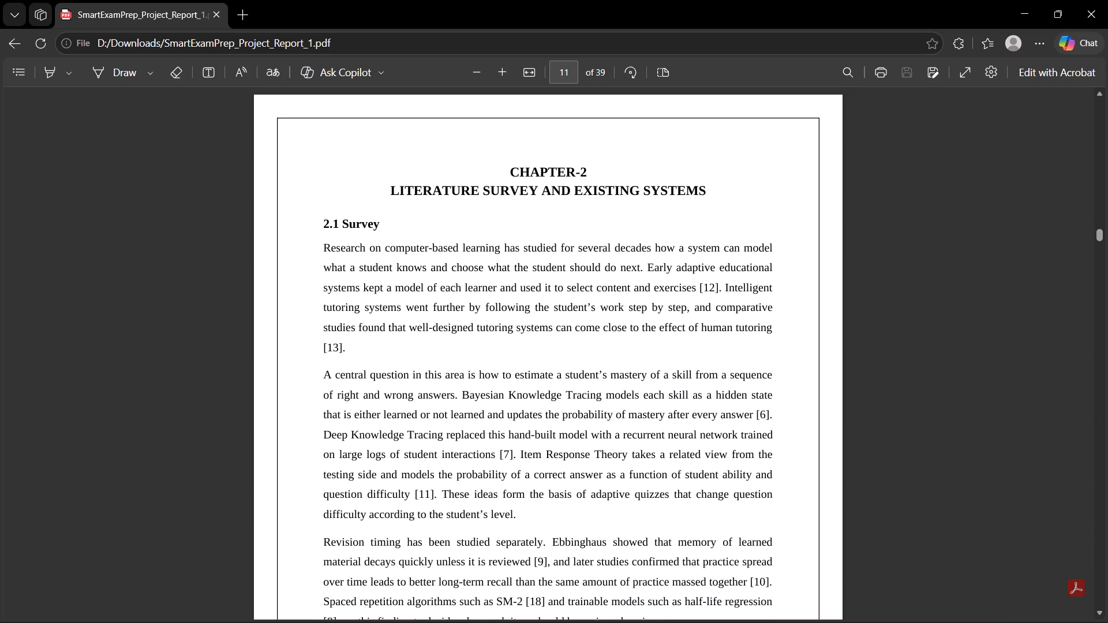
{"action": "left_click_drag", "start_coordinate": [511, 170], "coordinate": [588, 242]}
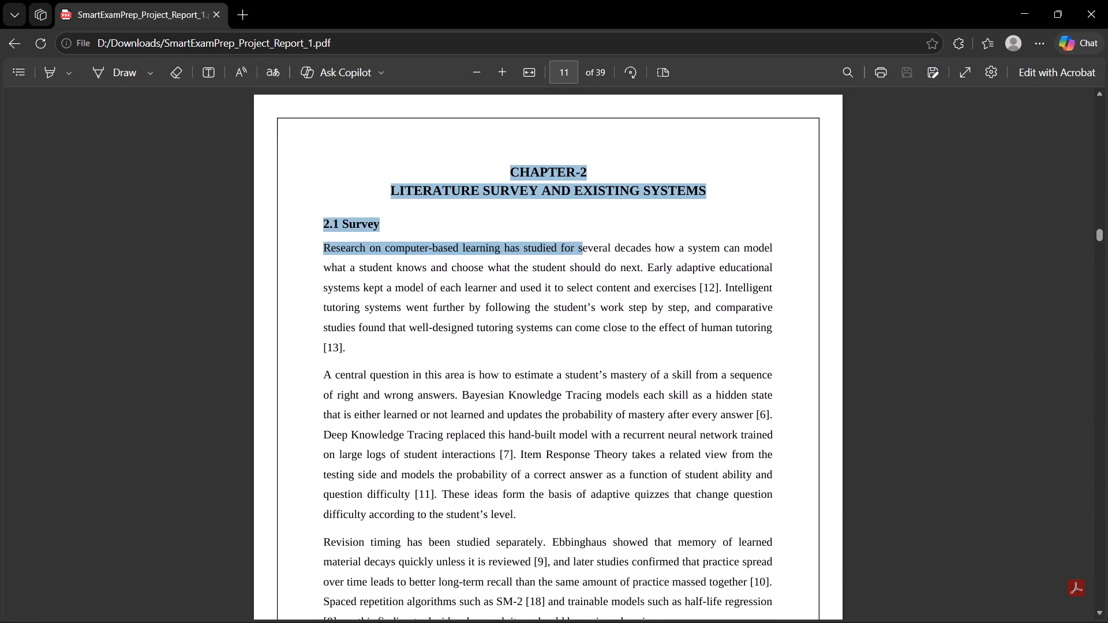
{"action": "left_click_drag", "start_coordinate": [588, 242], "coordinate": [568, 622]}
{"action": "scroll", "coordinate": [619, 295], "scroll_direction": "up", "scroll_amount": 1}
{"action": "scroll", "coordinate": [673, 500], "scroll_direction": "up", "scroll_amount": 1}
{"action": "scroll", "coordinate": [637, 622], "scroll_direction": "up", "scroll_amount": 1}
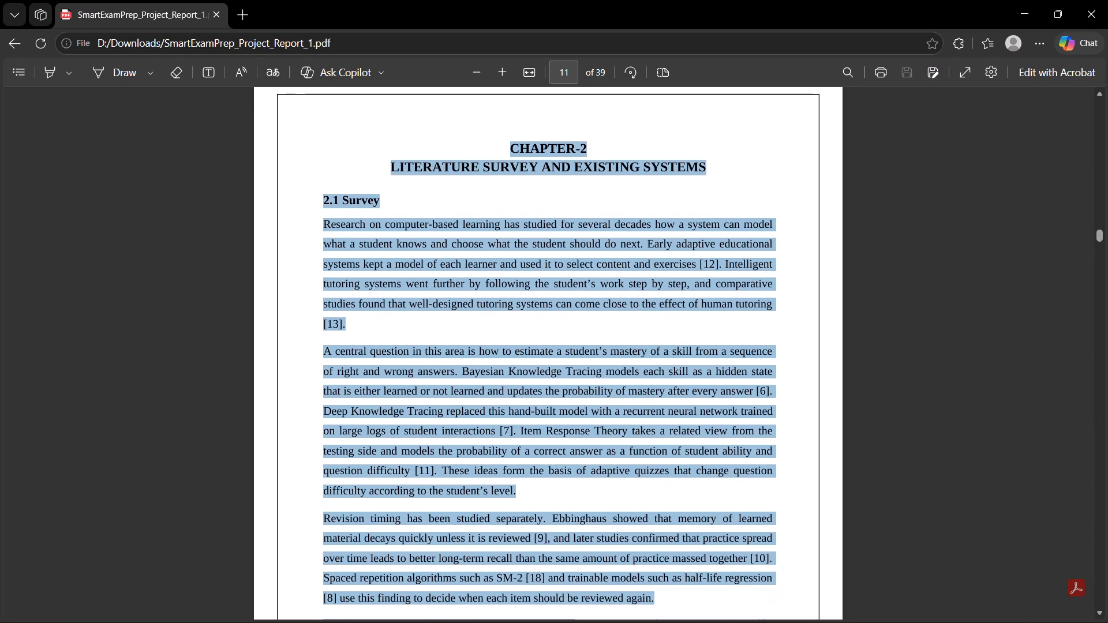
{"action": "left_click_drag", "start_coordinate": [568, 622], "coordinate": [557, 622]}
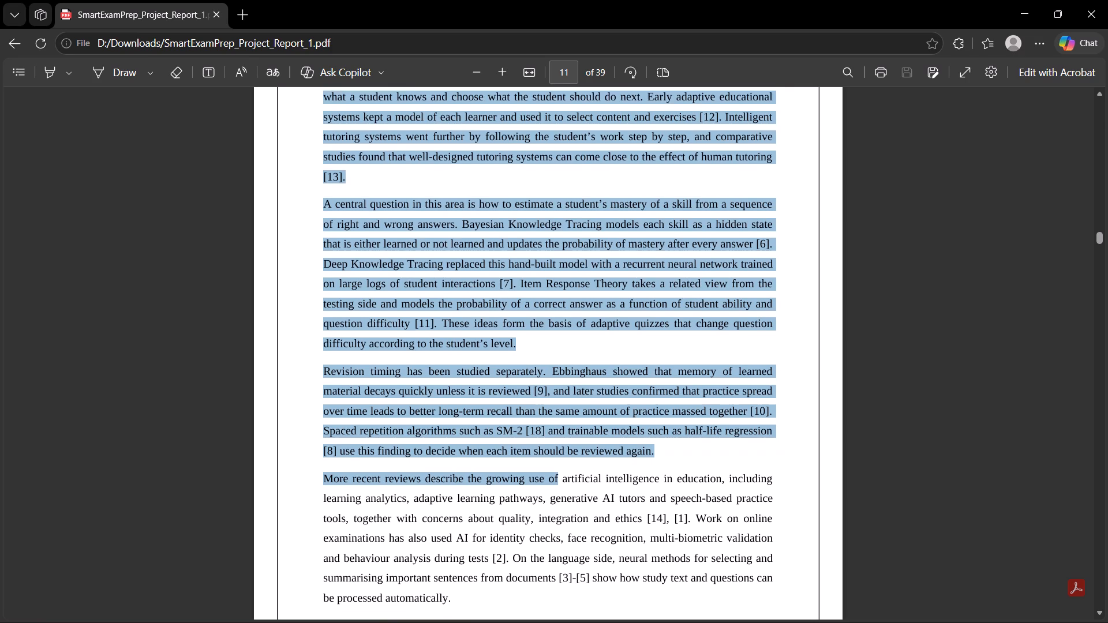
{"action": "left_click_drag", "start_coordinate": [557, 622], "coordinate": [468, 570]}
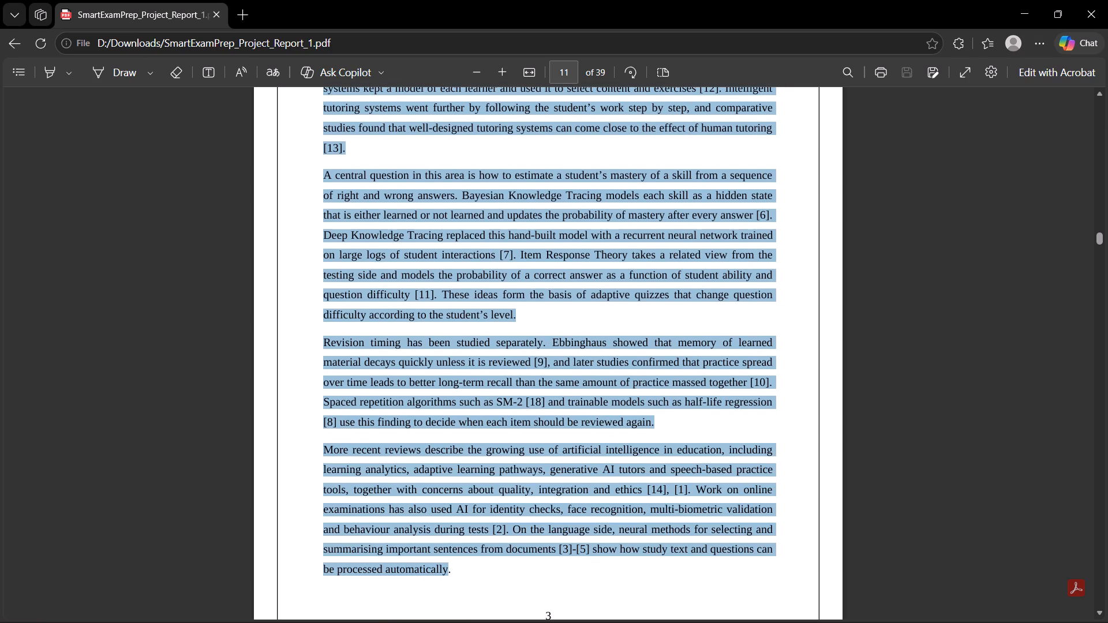
{"action": "left_click_drag", "start_coordinate": [468, 570], "coordinate": [469, 570]}
{"action": "left_click", "coordinate": [469, 570]}
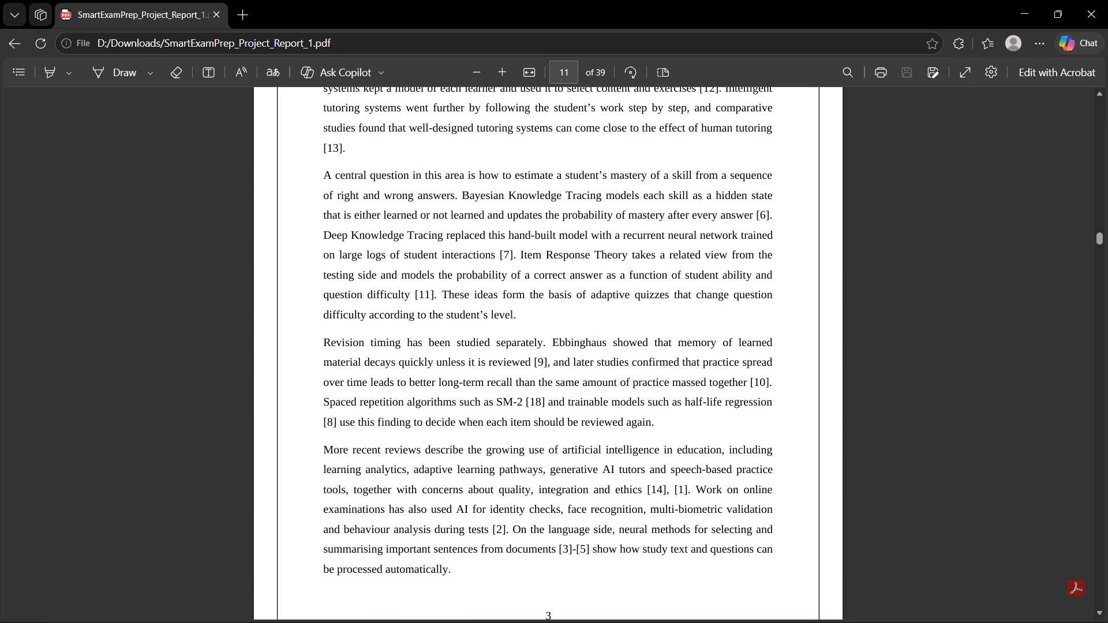
Review section 2.2 Previous Studies through the Existing System part and Table 2.1 Comparison of Existing Approaches.
{"action": "scroll", "coordinate": [407, 436], "scroll_direction": "down", "scroll_amount": 10}
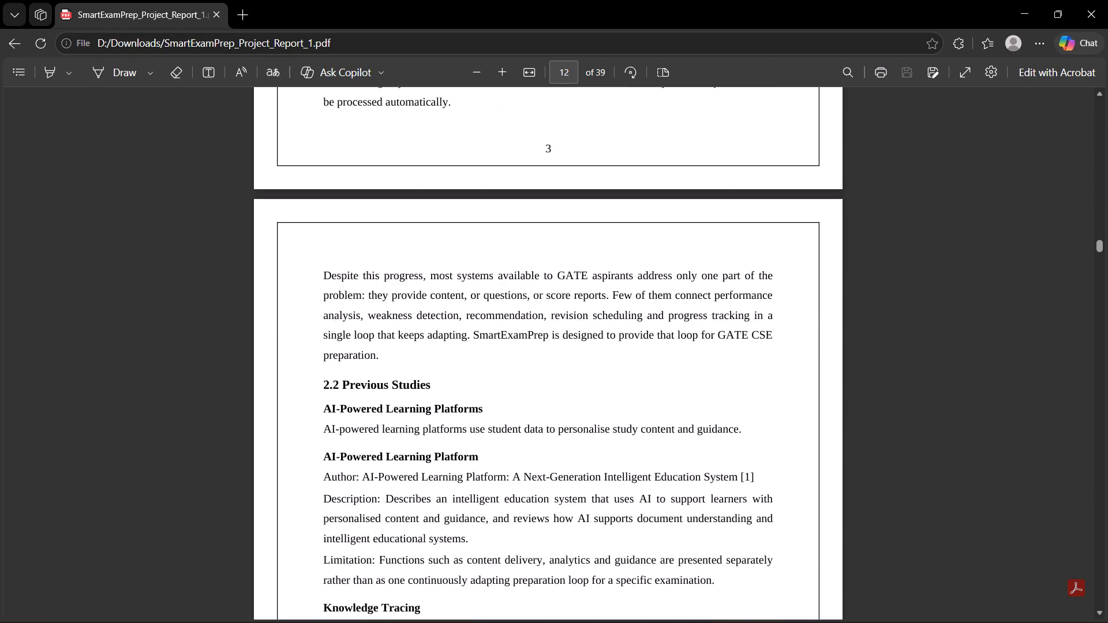
{"action": "scroll", "coordinate": [407, 436], "scroll_direction": "down", "scroll_amount": 10}
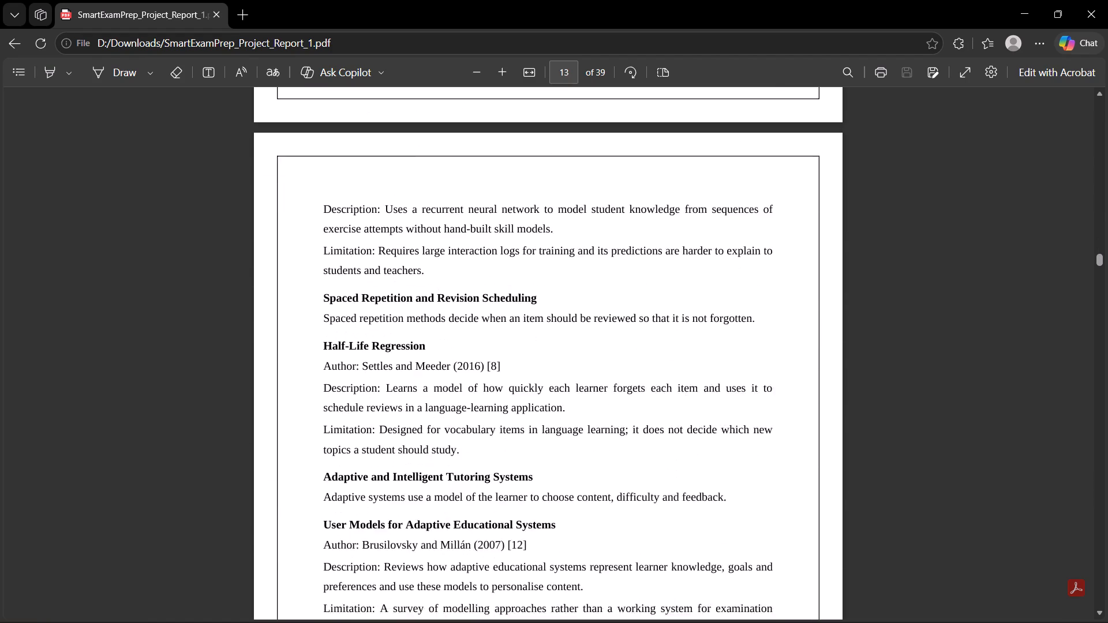
{"action": "scroll", "coordinate": [407, 436], "scroll_direction": "down", "scroll_amount": 7}
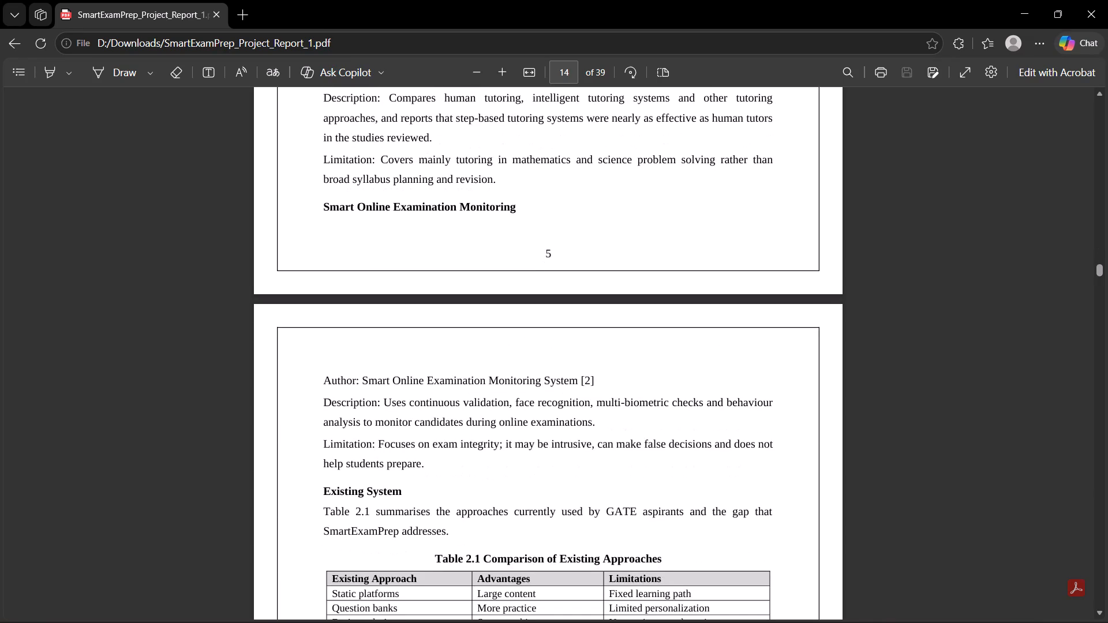
{"action": "scroll", "coordinate": [407, 436], "scroll_direction": "down", "scroll_amount": 4}
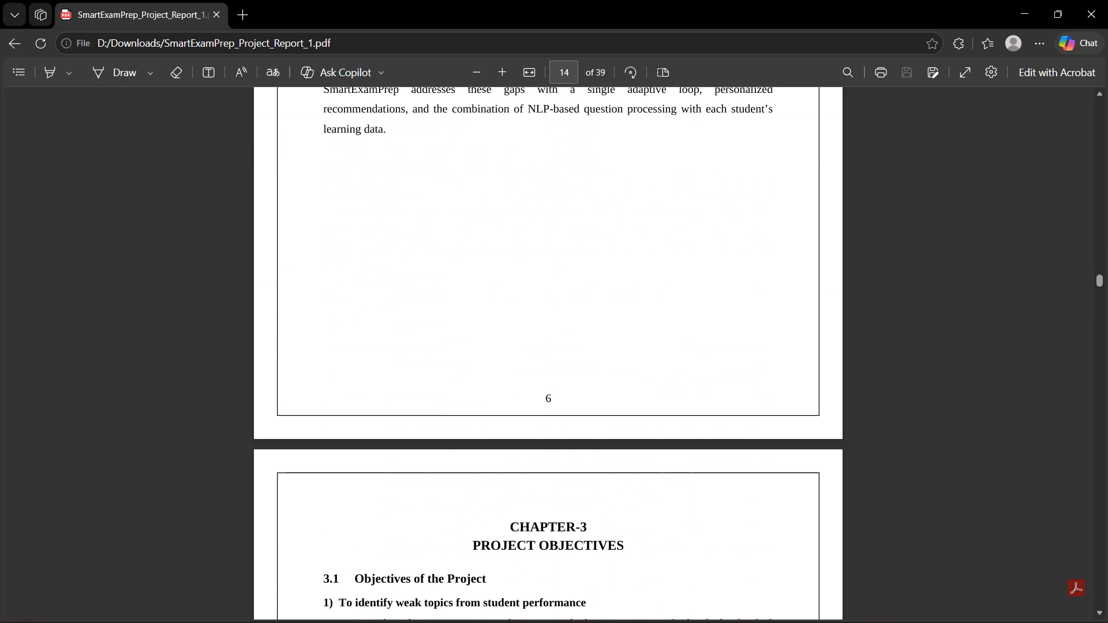
{"action": "scroll", "coordinate": [407, 436], "scroll_direction": "up", "scroll_amount": 4}
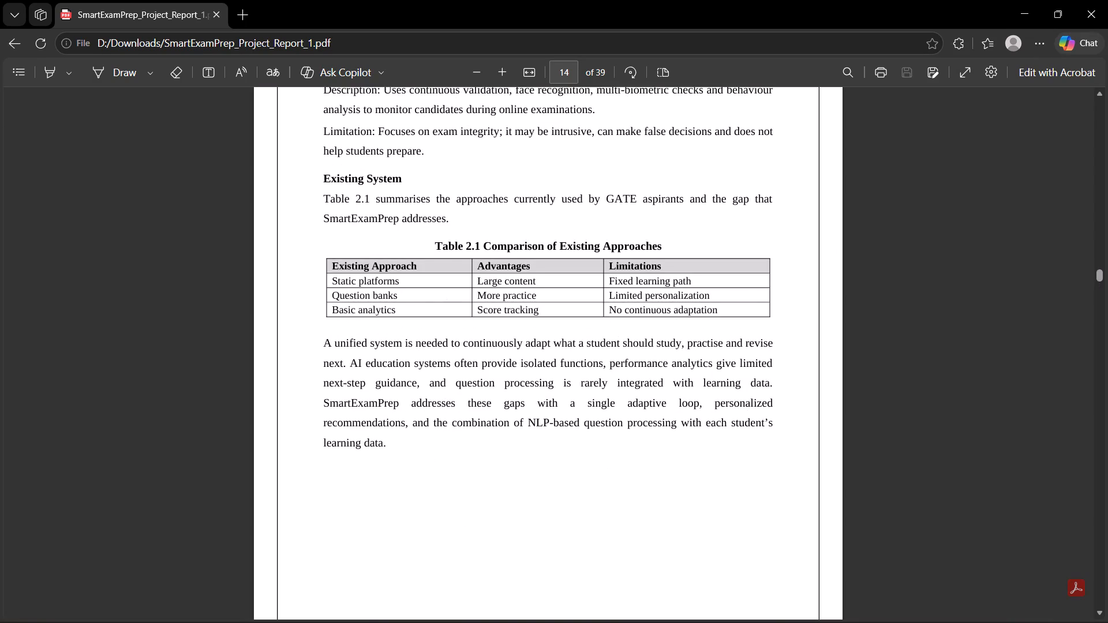
Read Chapter 3 Project Objectives, covering sections 3.1 Objectives of the Project and 3.2 Limitations of the Project.
{"action": "scroll", "coordinate": [407, 436], "scroll_direction": "down", "scroll_amount": 7}
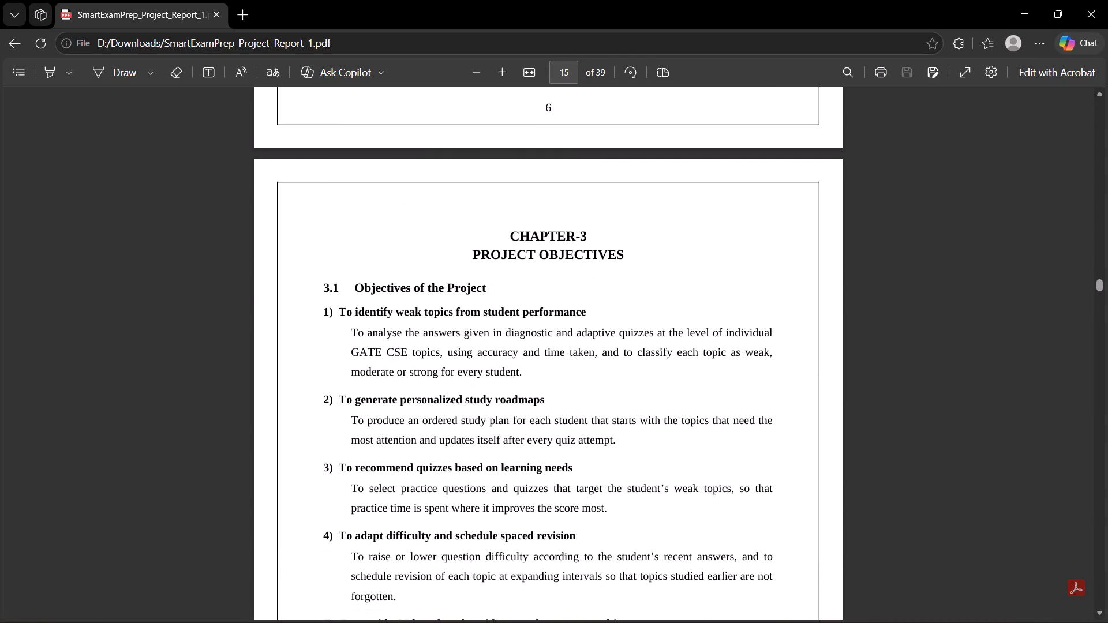
{"action": "scroll", "coordinate": [407, 436], "scroll_direction": "down", "scroll_amount": 2}
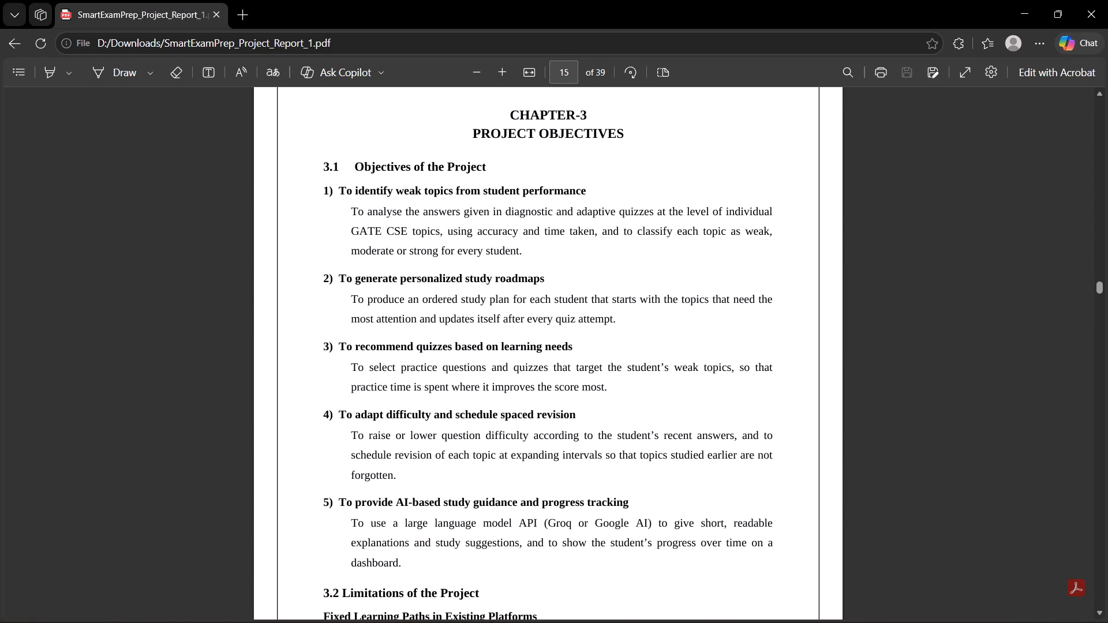
{"action": "scroll", "coordinate": [407, 436], "scroll_direction": "down", "scroll_amount": 8}
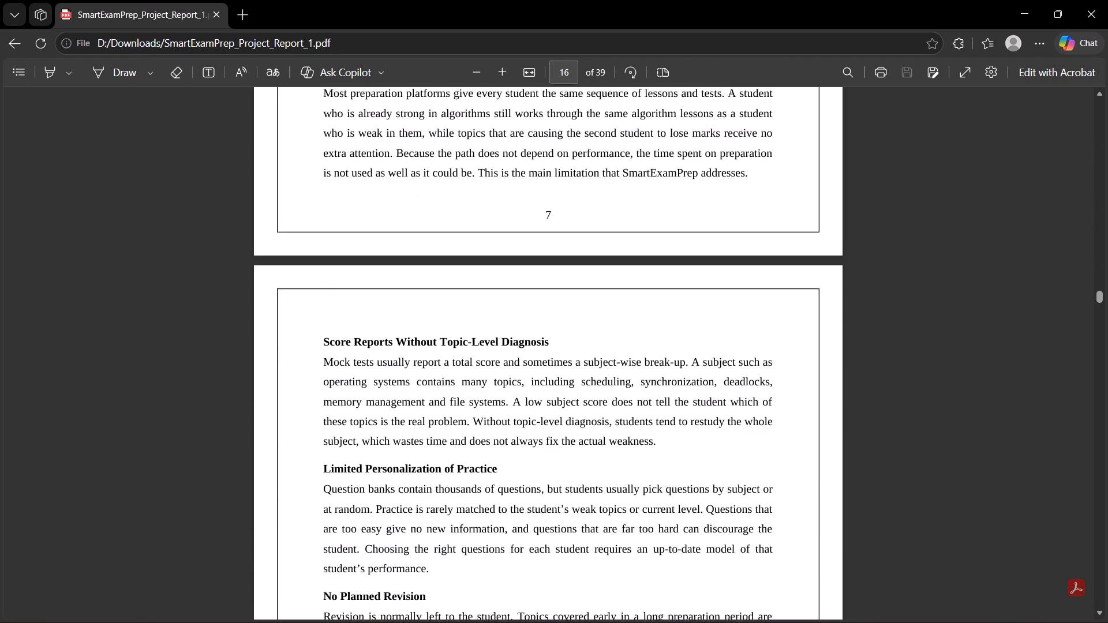
{"action": "scroll", "coordinate": [407, 436], "scroll_direction": "down", "scroll_amount": 9}
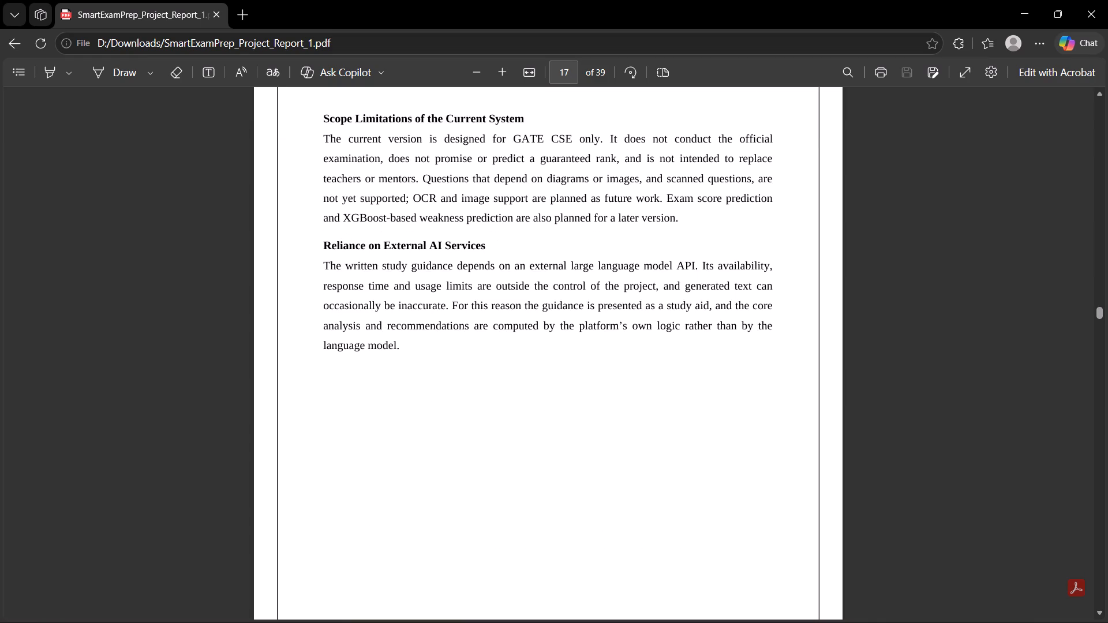
Read Chapter 4 section 4.1 Proposed System, examining its module descriptions and the Fig 4.1 Proposed System diagram.
{"action": "scroll", "coordinate": [407, 436], "scroll_direction": "down", "scroll_amount": 9}
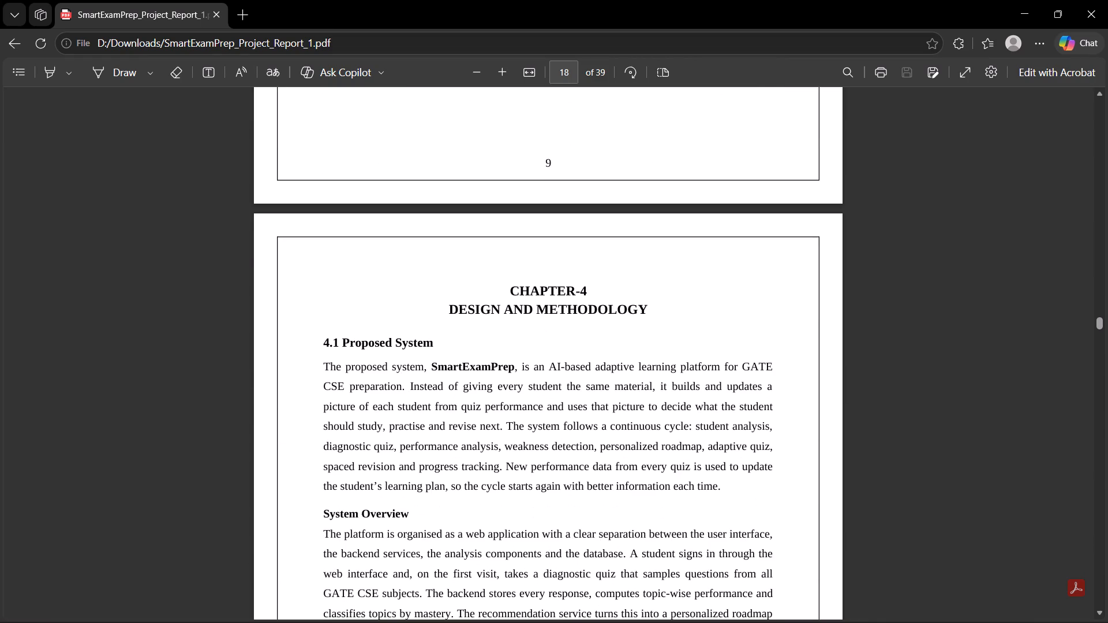
{"action": "scroll", "coordinate": [407, 436], "scroll_direction": "down", "scroll_amount": 2}
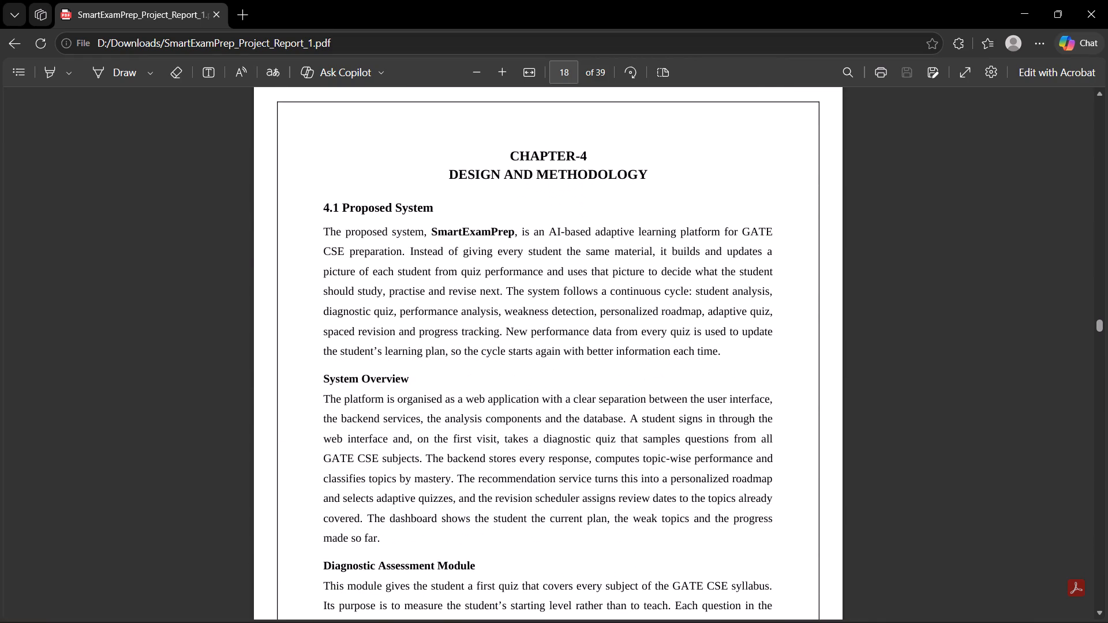
{"action": "scroll", "coordinate": [407, 436], "scroll_direction": "down", "scroll_amount": 3}
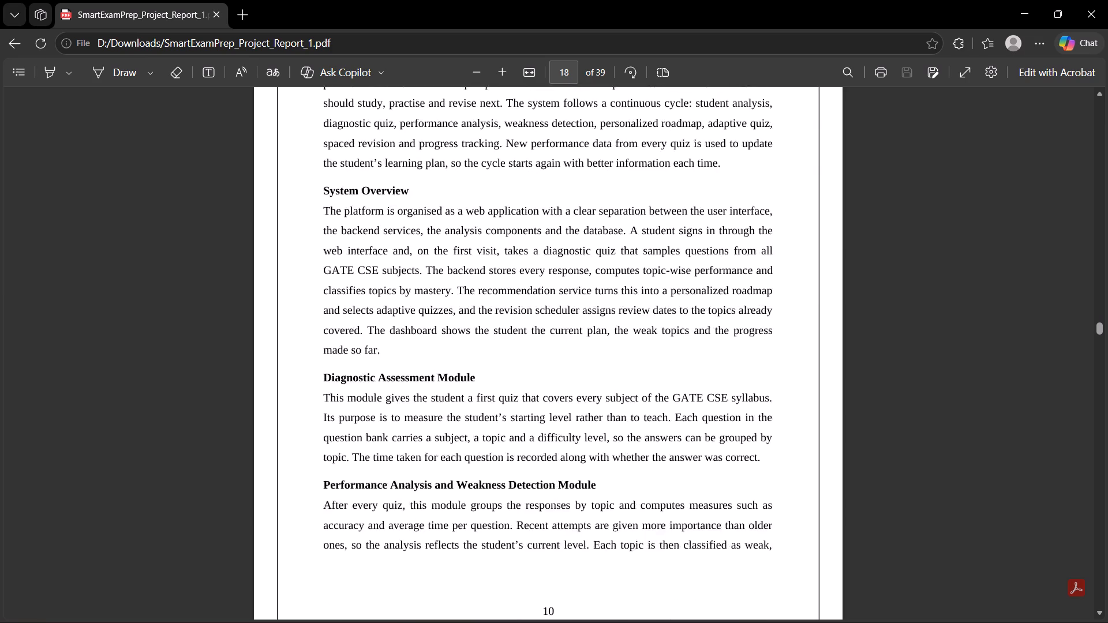
{"action": "scroll", "coordinate": [407, 436], "scroll_direction": "down", "scroll_amount": 5}
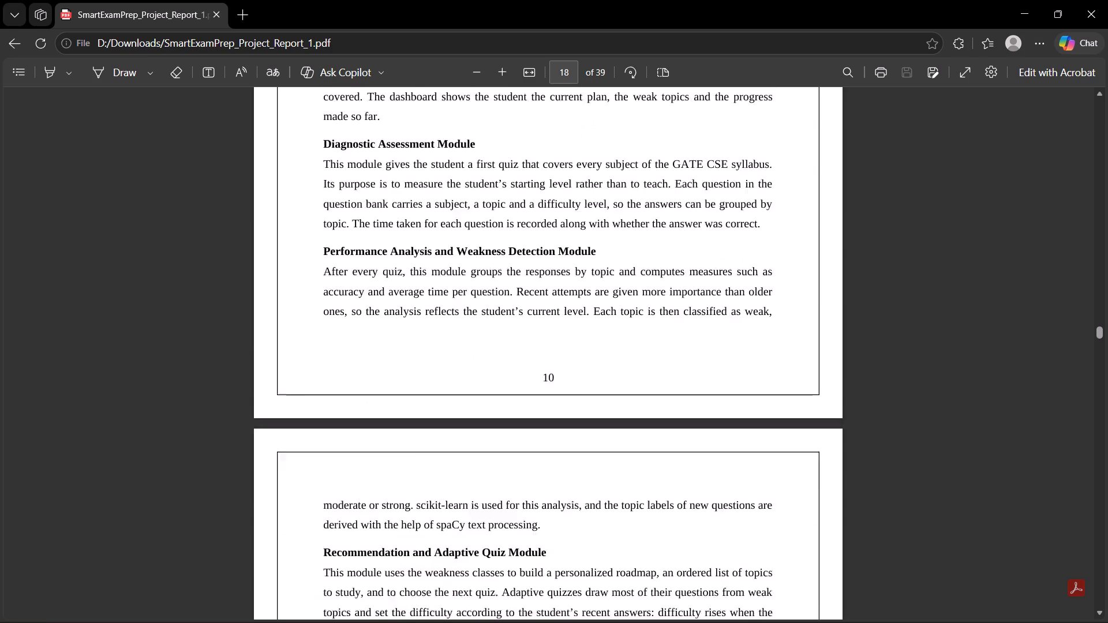
{"action": "scroll", "coordinate": [407, 436], "scroll_direction": "down", "scroll_amount": 4}
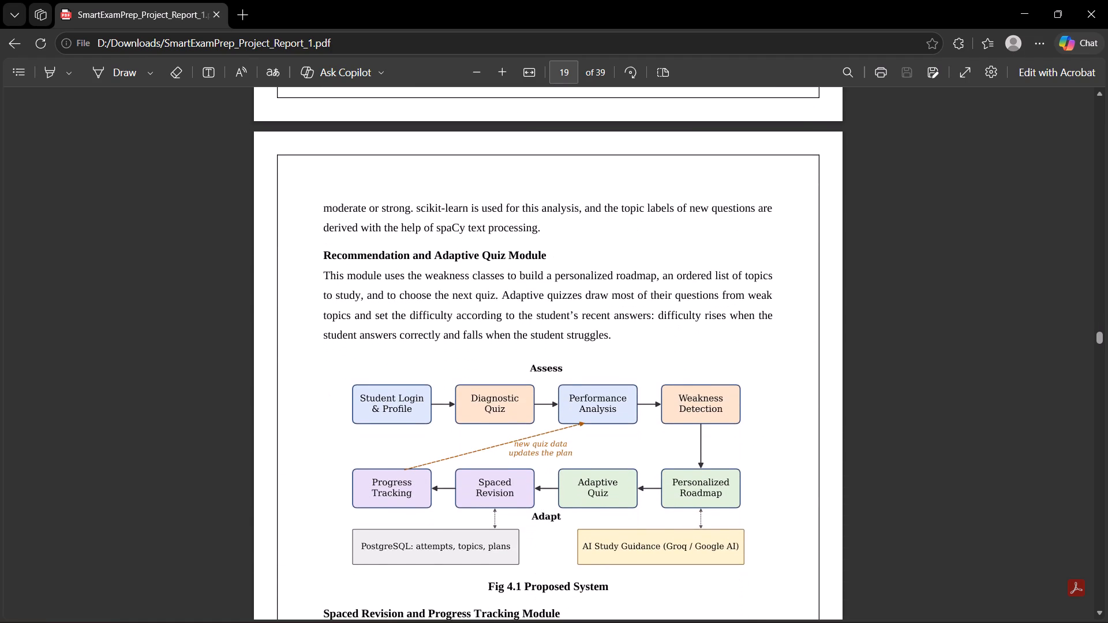
{"action": "scroll", "coordinate": [407, 436], "scroll_direction": "down", "scroll_amount": 1}
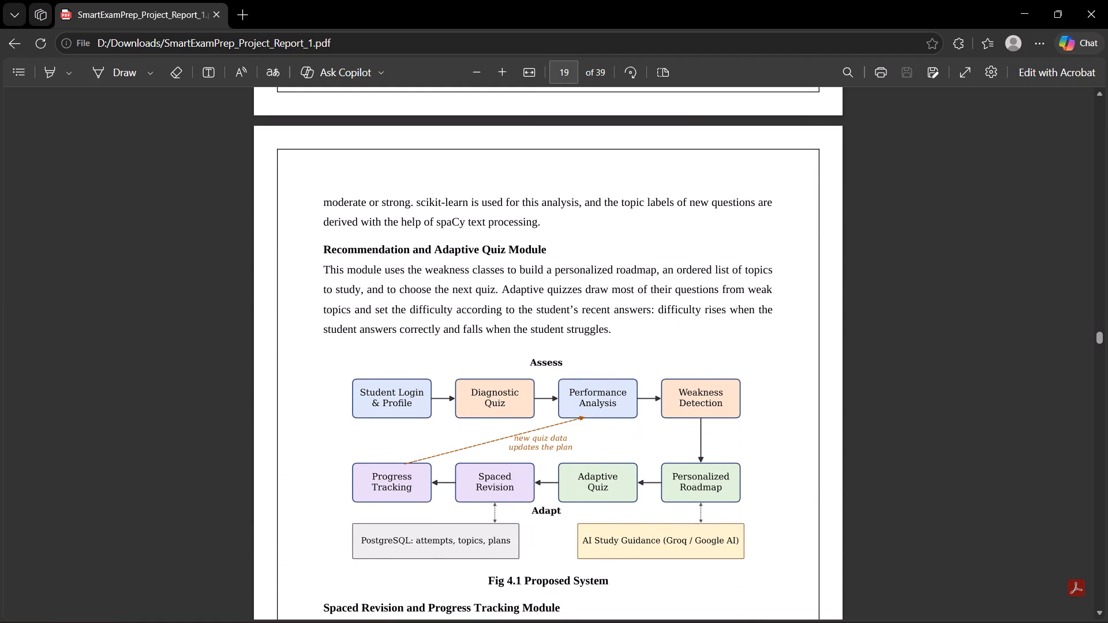
{"action": "scroll", "coordinate": [407, 436], "scroll_direction": "down", "scroll_amount": 1}
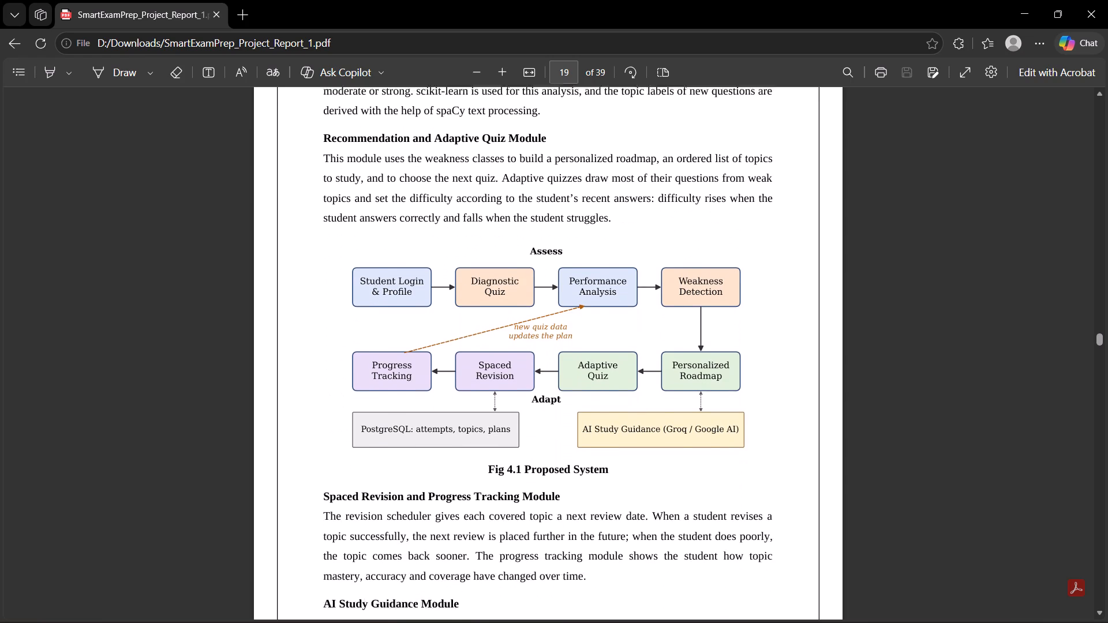
{"action": "scroll", "coordinate": [407, 436], "scroll_direction": "down", "scroll_amount": 7}
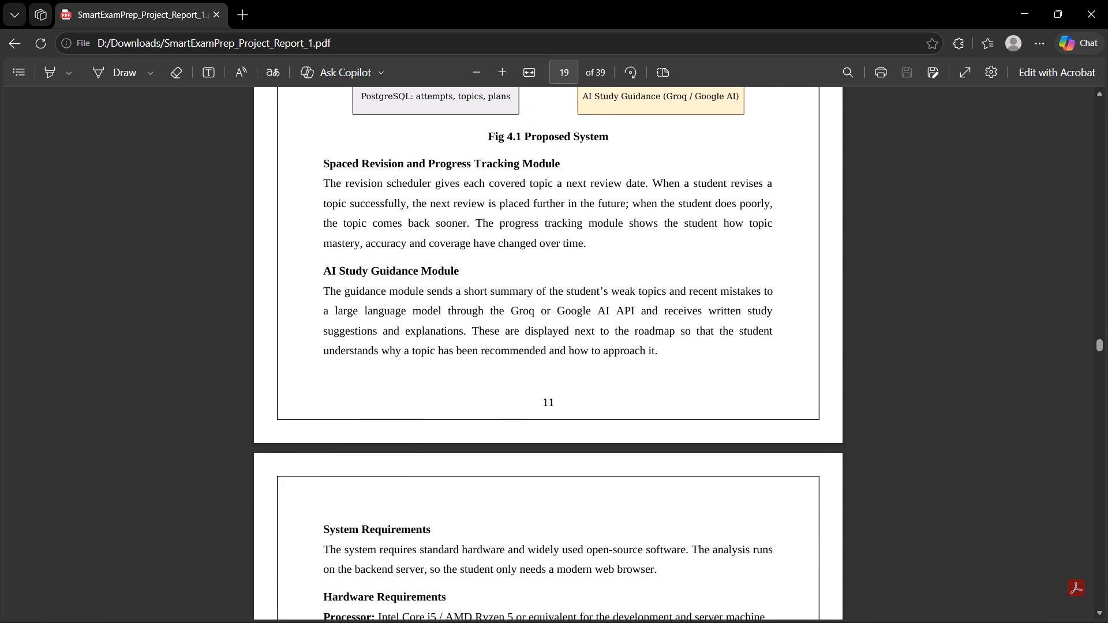
Check the System Requirements page, covering hardware and software requirements and Table 4.1 Tools and Technologies.
{"action": "scroll", "coordinate": [407, 436], "scroll_direction": "down", "scroll_amount": 4}
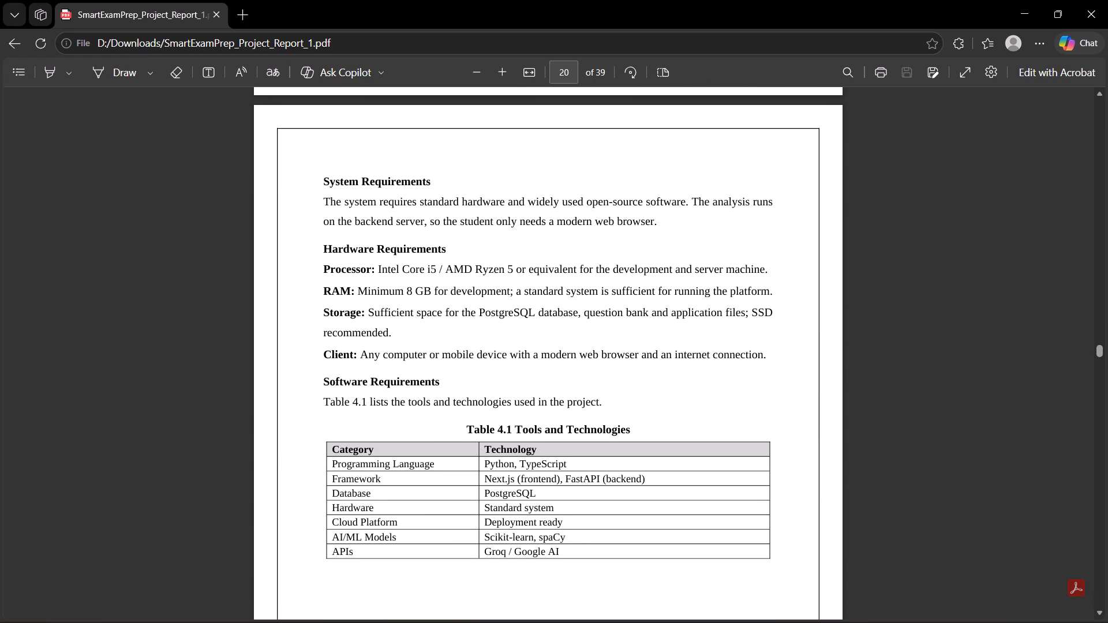
{"action": "scroll", "coordinate": [407, 436], "scroll_direction": "down", "scroll_amount": 1}
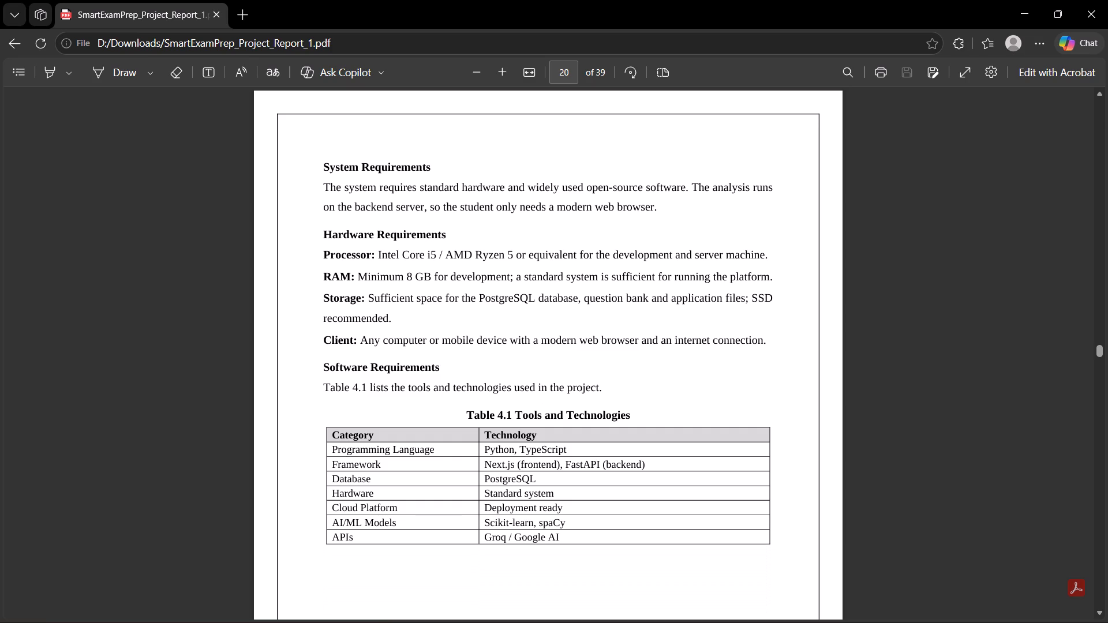
{"action": "scroll", "coordinate": [407, 436], "scroll_direction": "down", "scroll_amount": 4}
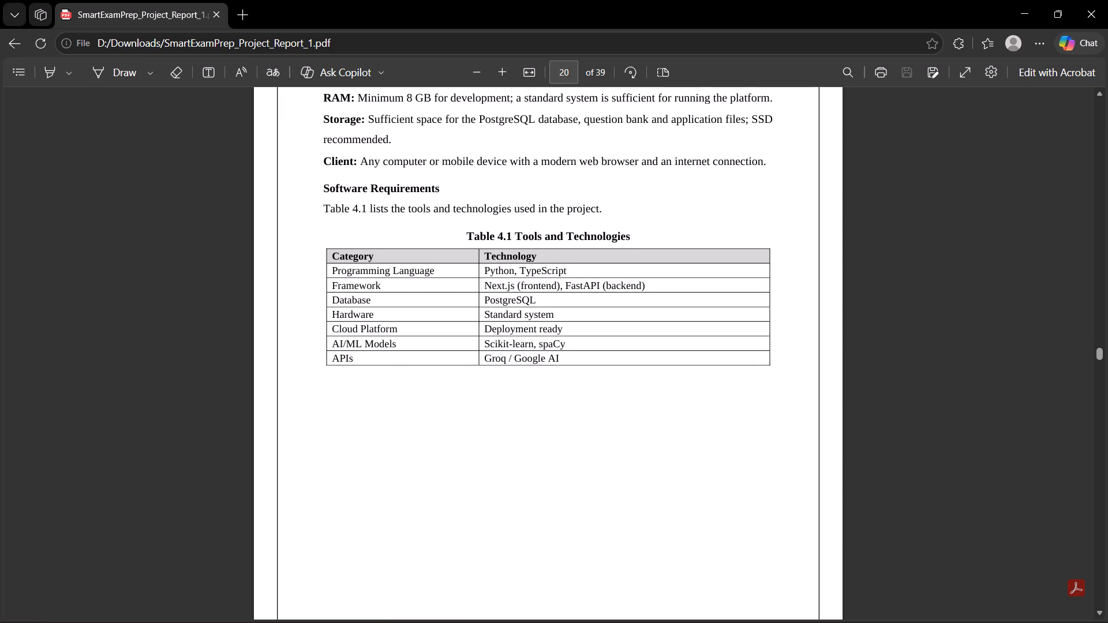
Examine section 4.2 Architecture, enlarging the Fig 4.2 Architecture diagram and reading the layer descriptions beneath it.
{"action": "scroll", "coordinate": [407, 436], "scroll_direction": "down", "scroll_amount": 7}
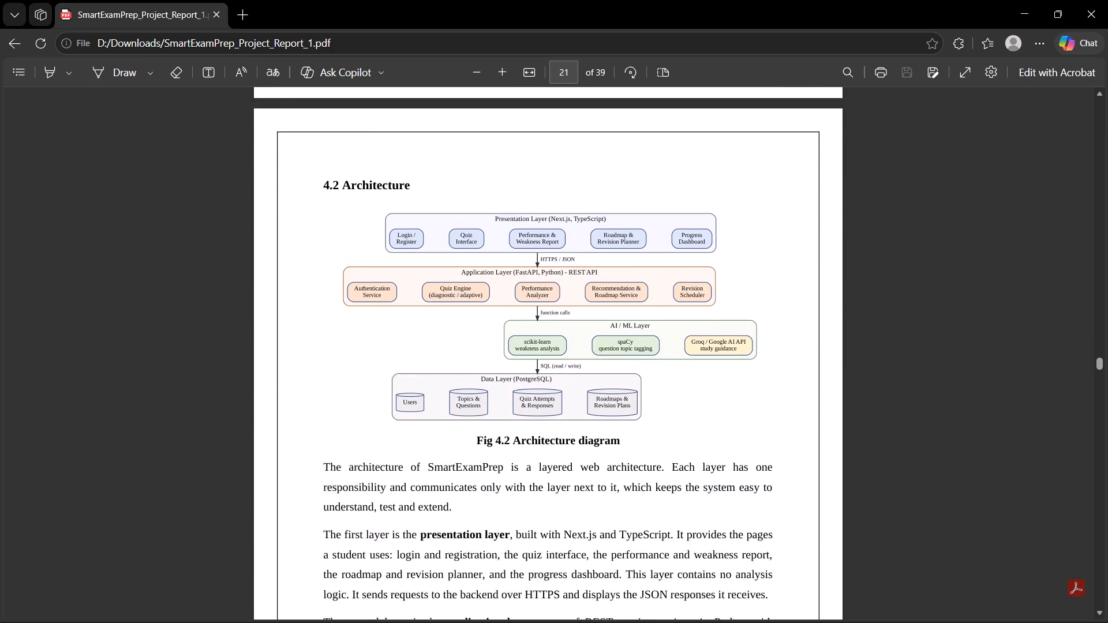
{"action": "scroll", "coordinate": [407, 436], "scroll_direction": "down", "scroll_amount": 3}
{"action": "scroll", "coordinate": [407, 436], "scroll_direction": "up", "scroll_amount": 5}
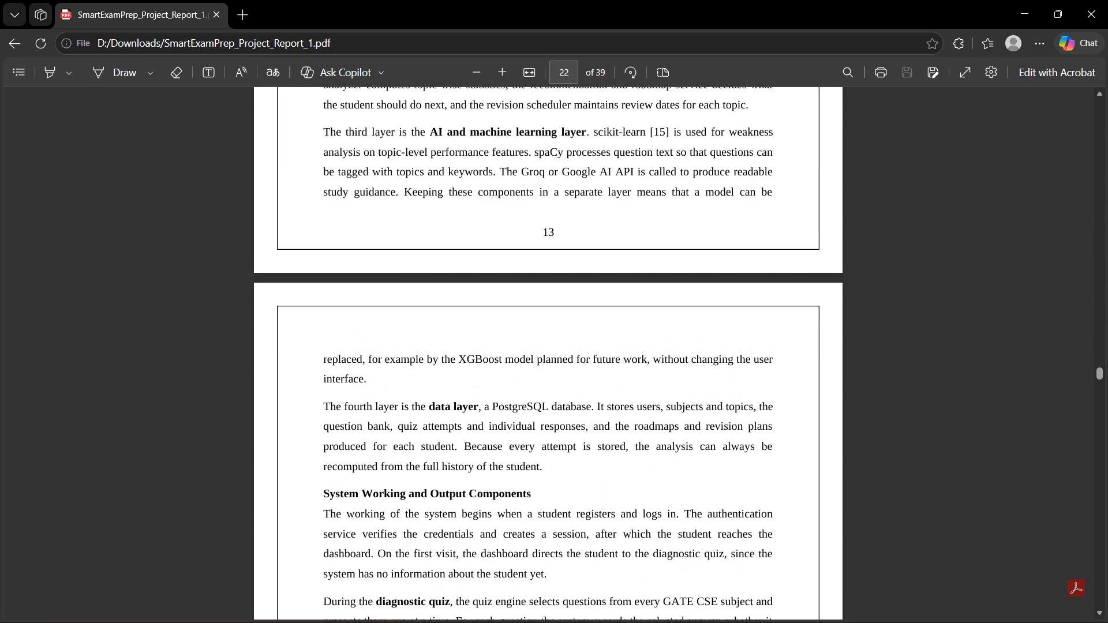
{"action": "scroll", "coordinate": [407, 436], "scroll_direction": "up", "scroll_amount": 5}
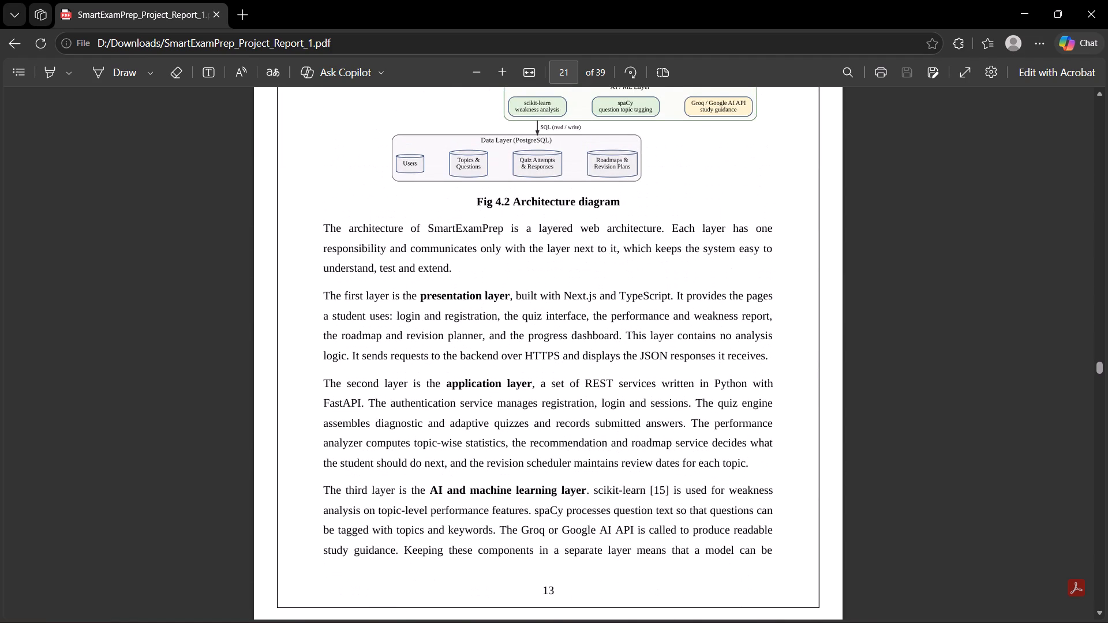
{"action": "scroll", "coordinate": [407, 436], "scroll_direction": "up", "scroll_amount": 2}
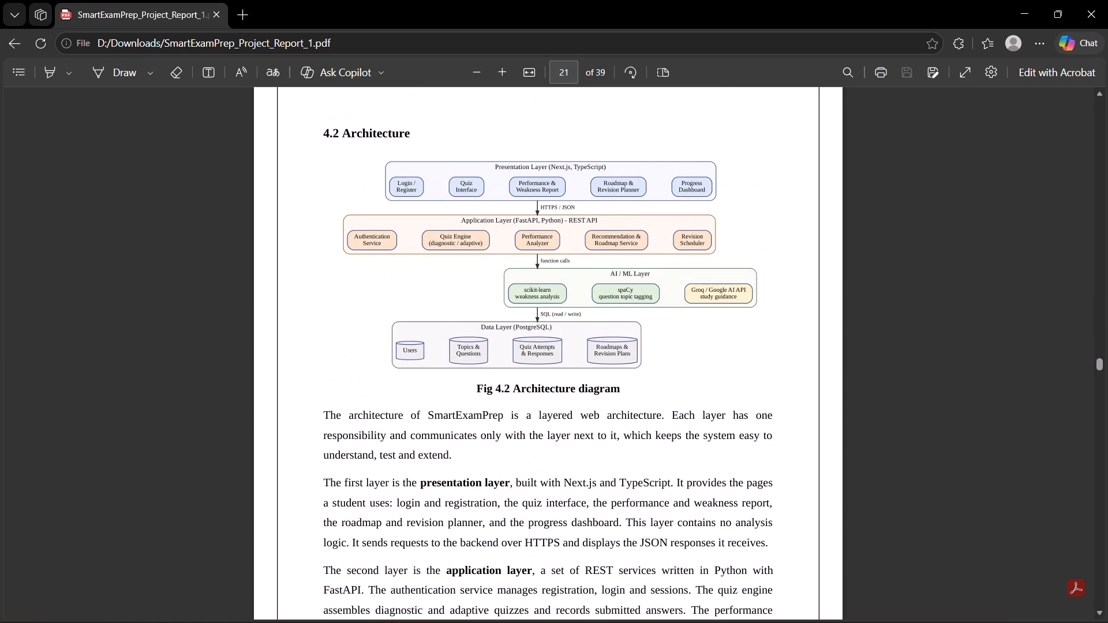
{"action": "scroll", "coordinate": [414, 190], "scroll_direction": "up", "scroll_amount": 1}
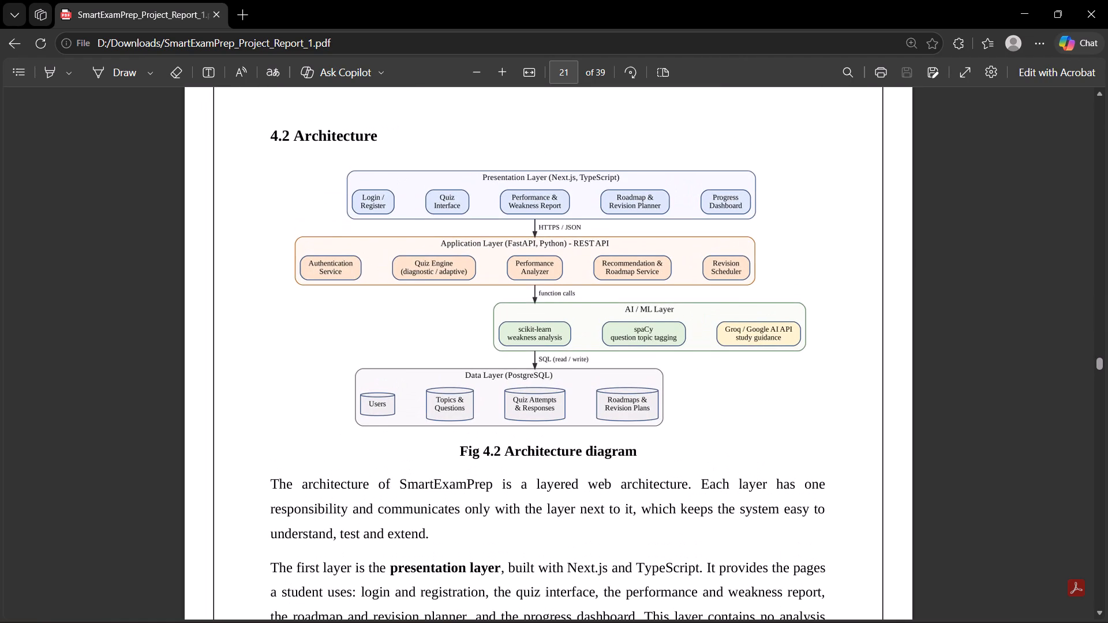
{"action": "scroll", "coordinate": [414, 190], "scroll_direction": "up", "scroll_amount": 1}
{"action": "scroll", "coordinate": [414, 190], "scroll_direction": "down", "scroll_amount": 4}
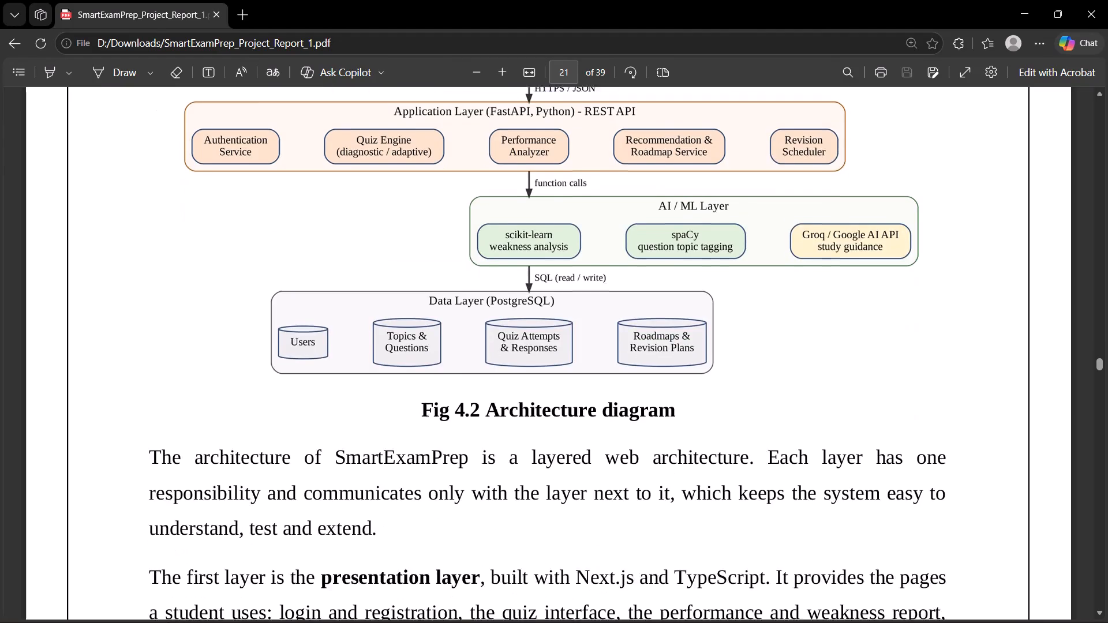
{"action": "scroll", "coordinate": [414, 190], "scroll_direction": "down", "scroll_amount": 5}
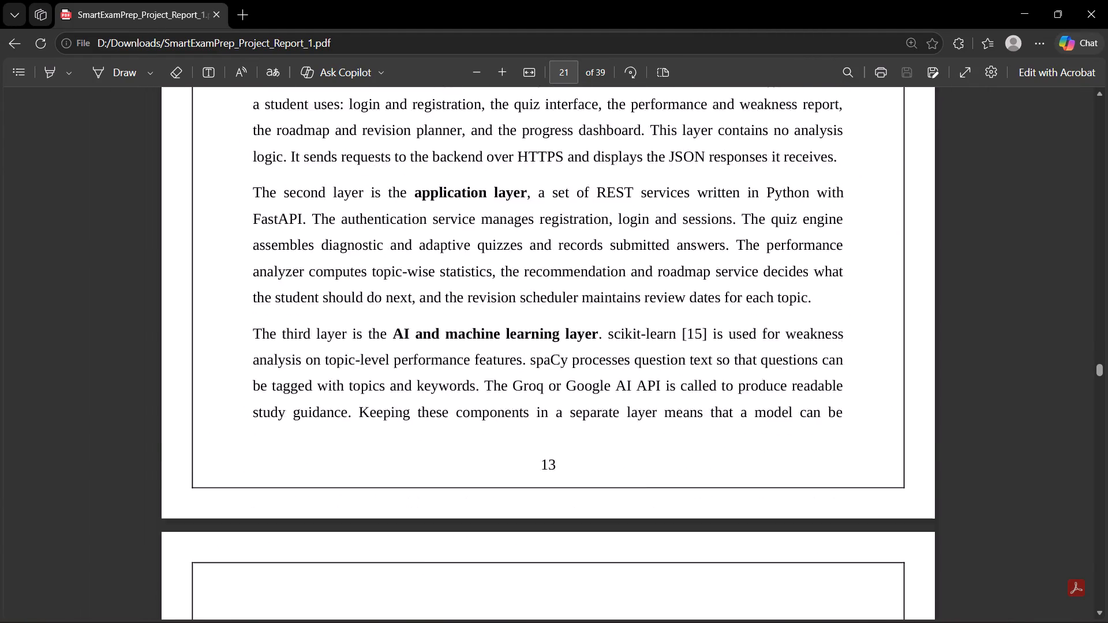
Read the rest of section 4.2, covering the data layer and System Working and Output Components, selecting the diagnostic quiz paragraph while reading.
{"action": "scroll", "coordinate": [414, 190], "scroll_direction": "down", "scroll_amount": 7}
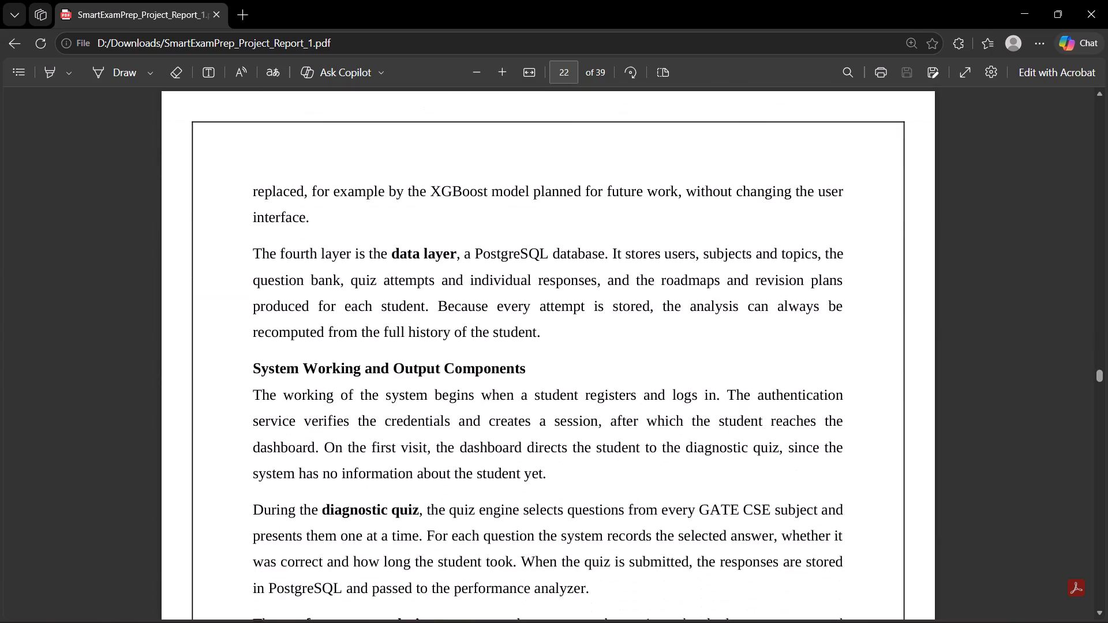
{"action": "scroll", "coordinate": [414, 190], "scroll_direction": "down", "scroll_amount": 2}
{"action": "right_click", "coordinate": [414, 190]}
{"action": "scroll", "coordinate": [414, 190], "scroll_direction": "up", "scroll_amount": 1}
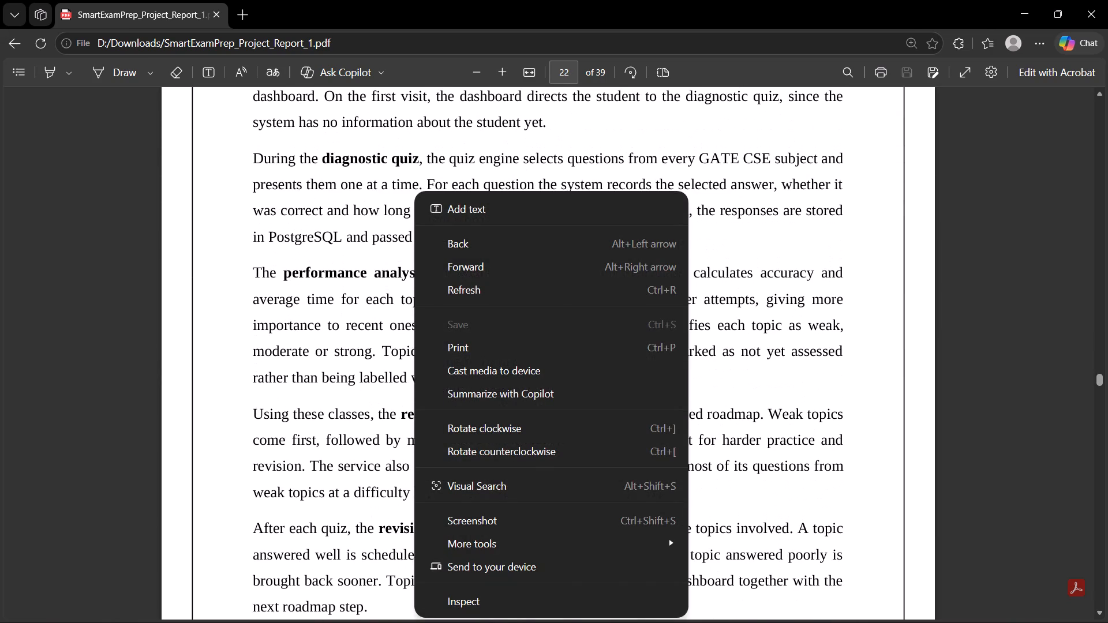
{"action": "left_click", "coordinate": [319, 177]}
{"action": "left_click_drag", "start_coordinate": [248, 158], "coordinate": [321, 210]}
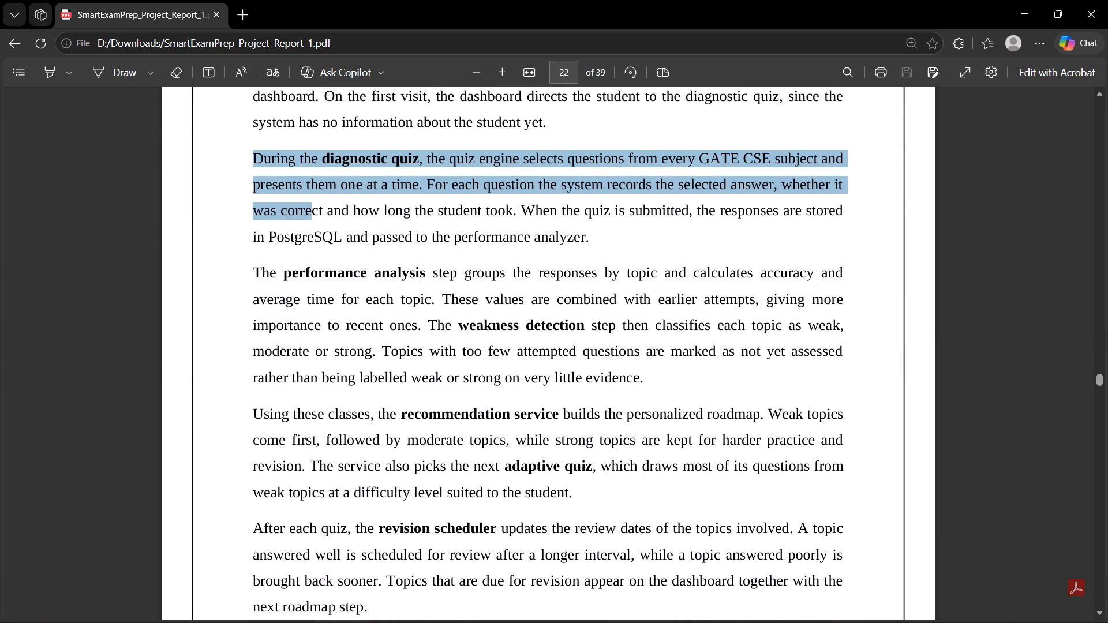
{"action": "left_click_drag", "start_coordinate": [321, 210], "coordinate": [596, 235]}
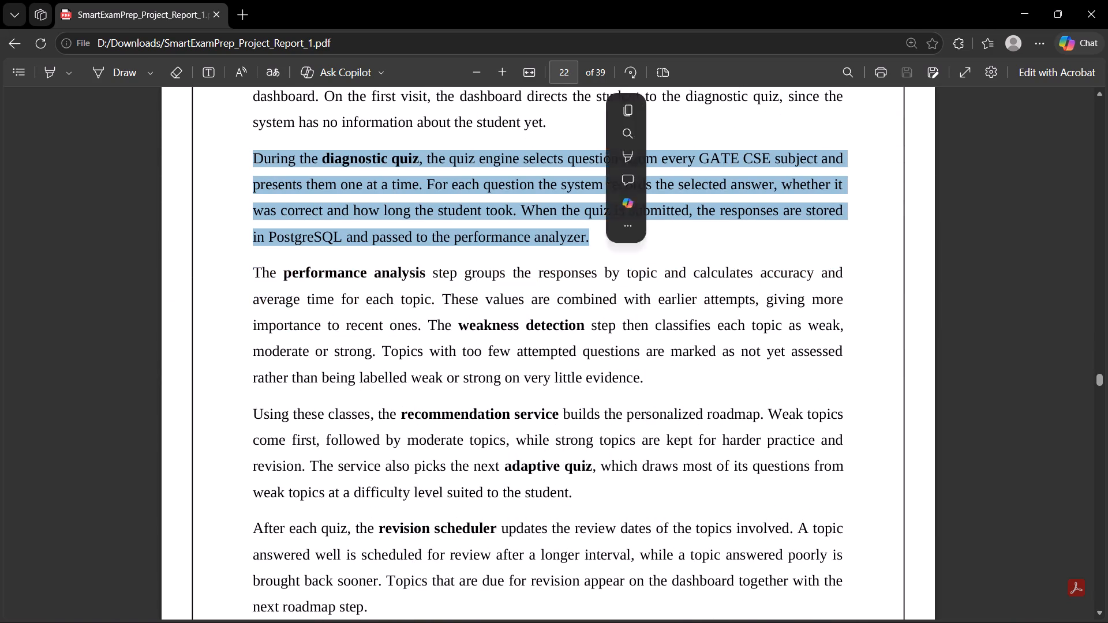
{"action": "left_click", "coordinate": [596, 235]}
{"action": "scroll", "coordinate": [576, 144], "scroll_direction": "down", "scroll_amount": 3}
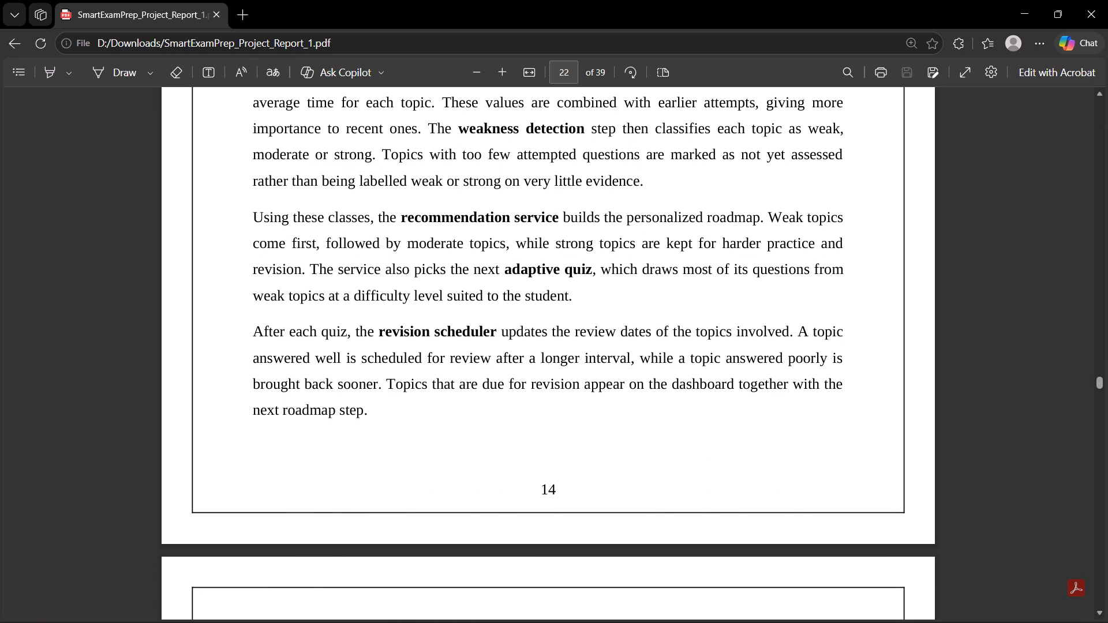
{"action": "scroll", "coordinate": [546, 354], "scroll_direction": "down", "scroll_amount": 6}
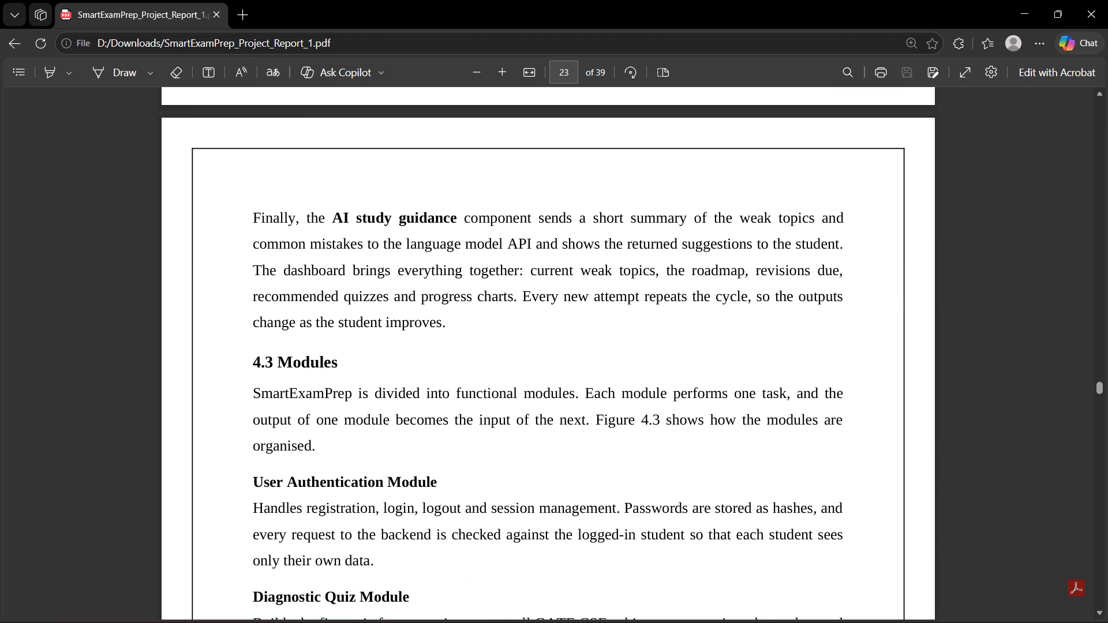
Read section 4.3 Modules, covering each module description and the Fig 4.3 Module Design and Organisation diagram.
{"action": "scroll", "coordinate": [546, 354], "scroll_direction": "down", "scroll_amount": 4}
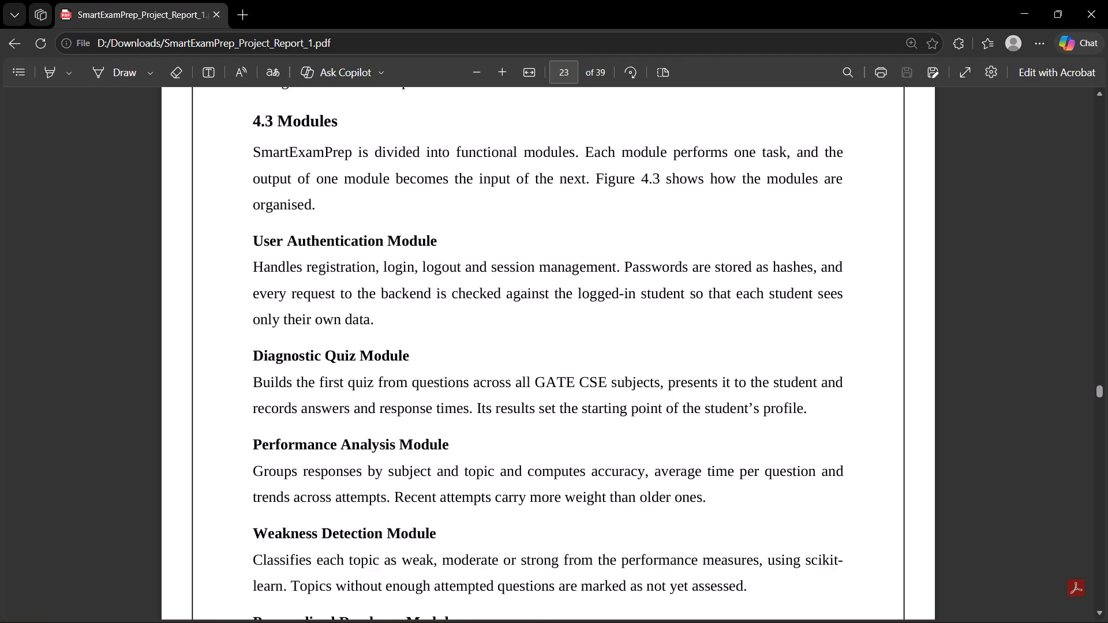
{"action": "scroll", "coordinate": [546, 354], "scroll_direction": "down", "scroll_amount": 6}
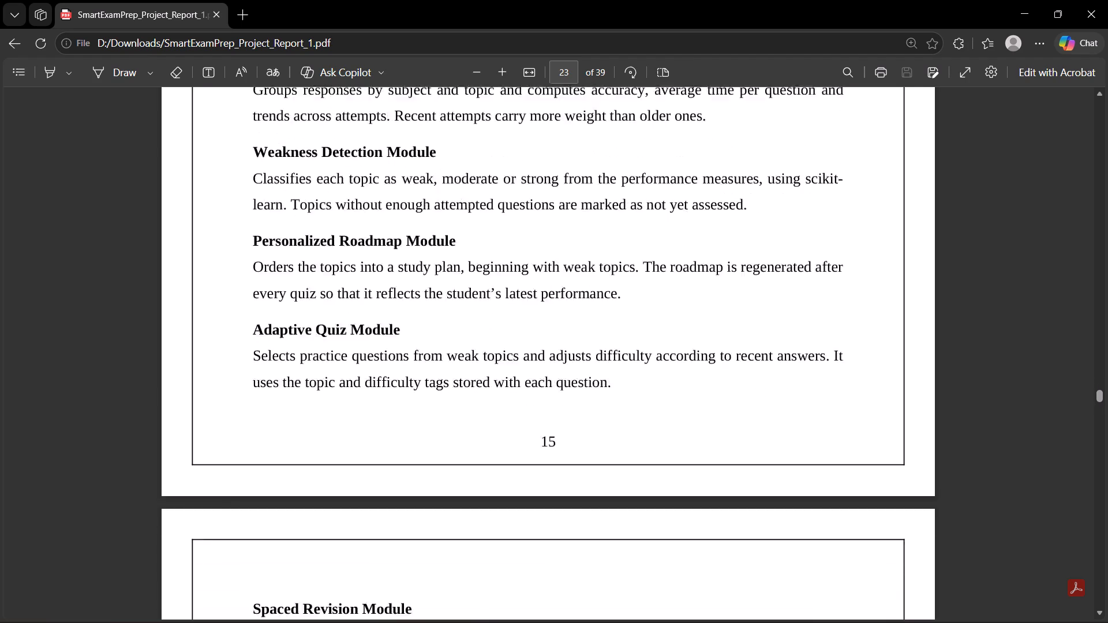
{"action": "scroll", "coordinate": [546, 354], "scroll_direction": "down", "scroll_amount": 6}
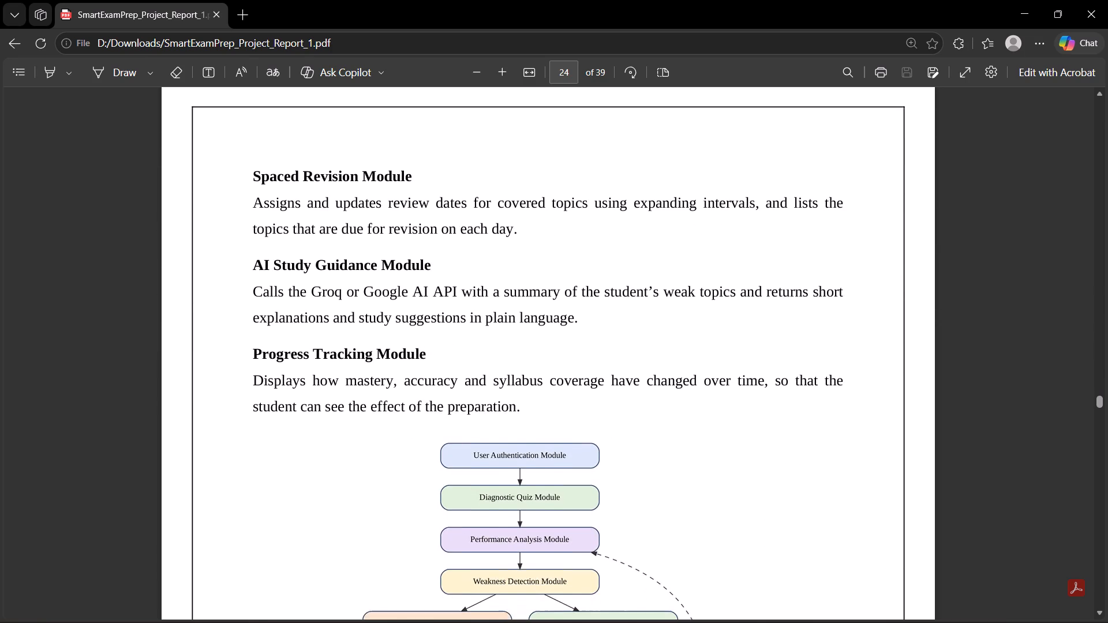
{"action": "scroll", "coordinate": [546, 354], "scroll_direction": "down", "scroll_amount": 7}
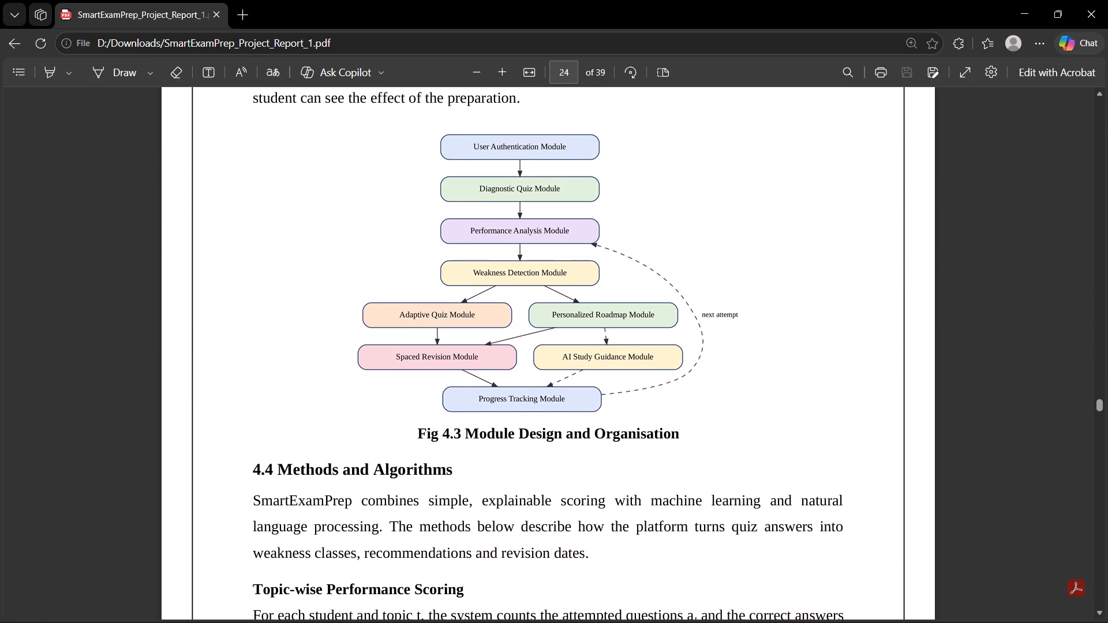
{"action": "scroll", "coordinate": [367, 201], "scroll_direction": "down", "scroll_amount": 1}
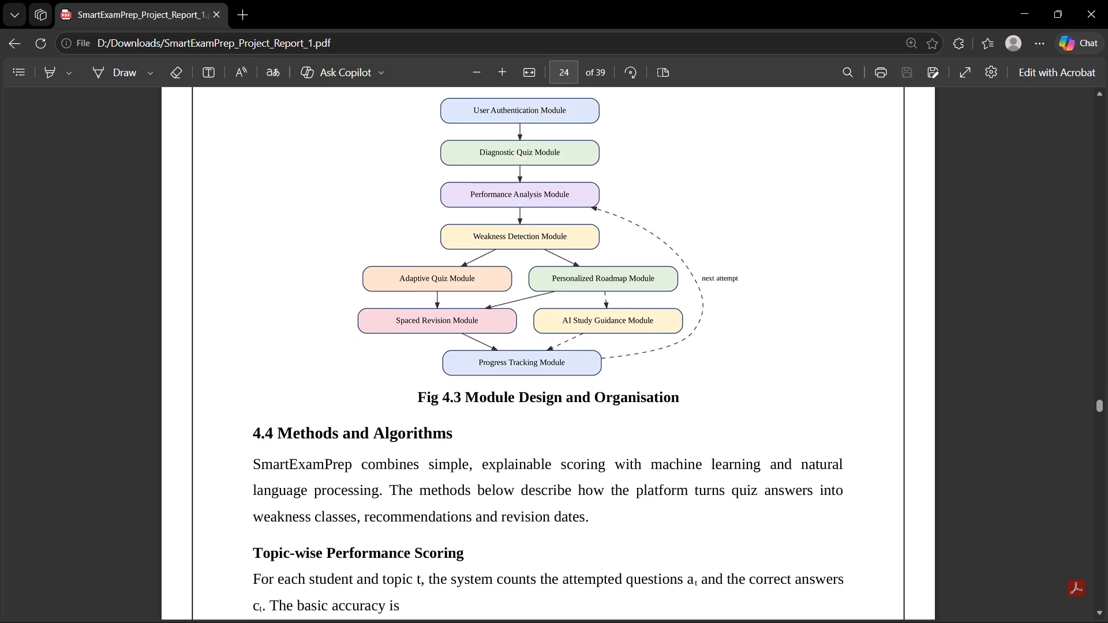
Read section 4.4 Methods and Algorithms, from Topic-wise Performance Scoring through the Adaptive Learning Workflow Algorithm.
{"action": "scroll", "coordinate": [367, 201], "scroll_direction": "down", "scroll_amount": 9}
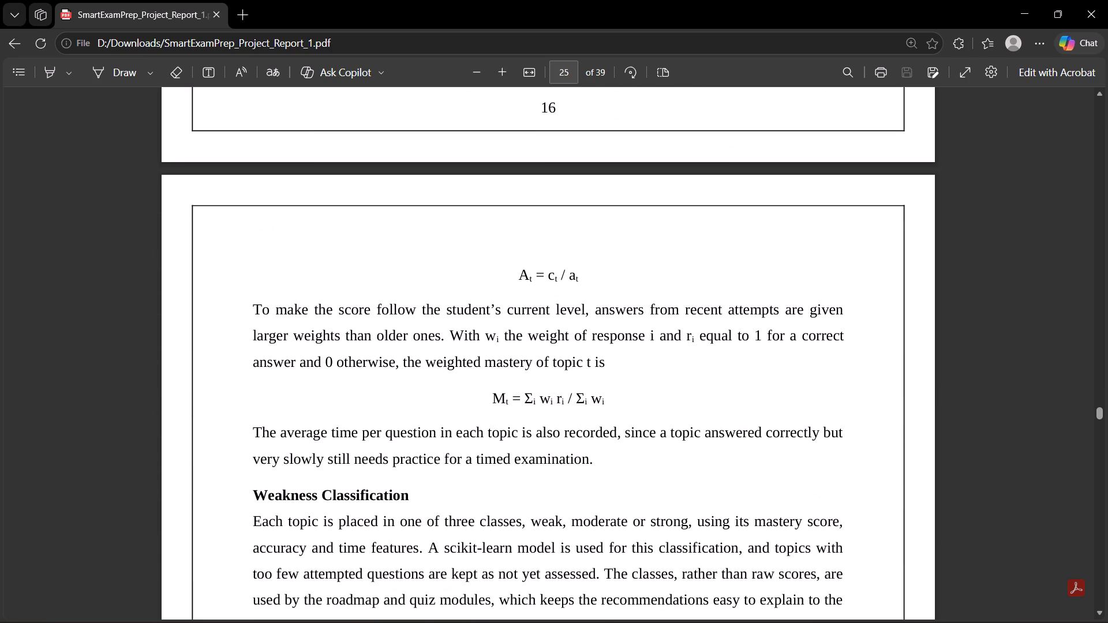
{"action": "scroll", "coordinate": [367, 201], "scroll_direction": "down", "scroll_amount": 8}
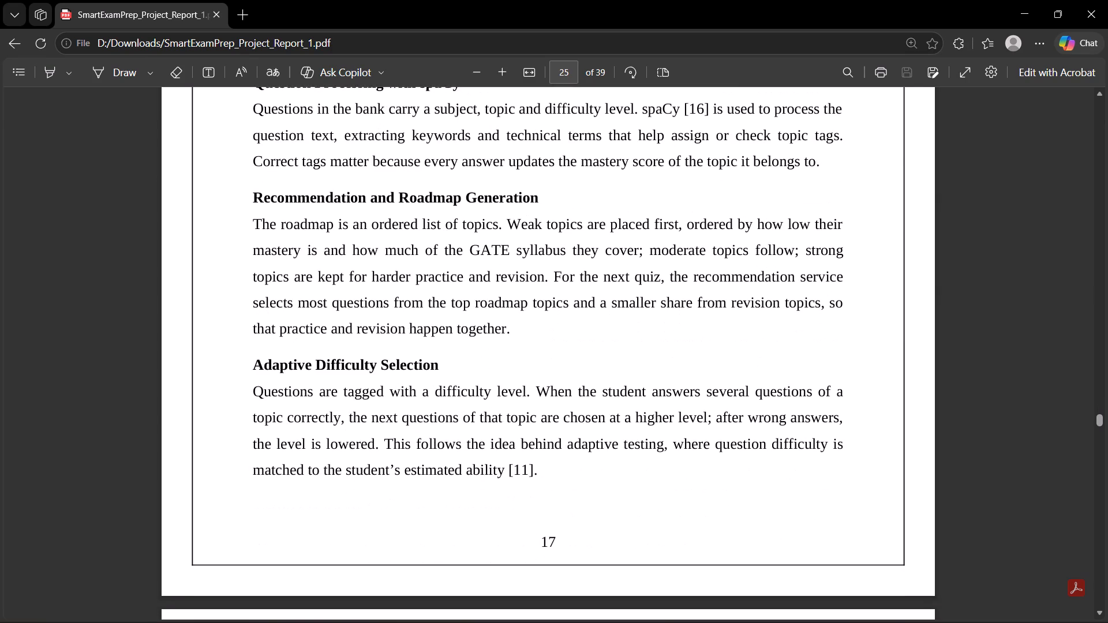
{"action": "scroll", "coordinate": [367, 201], "scroll_direction": "down", "scroll_amount": 6}
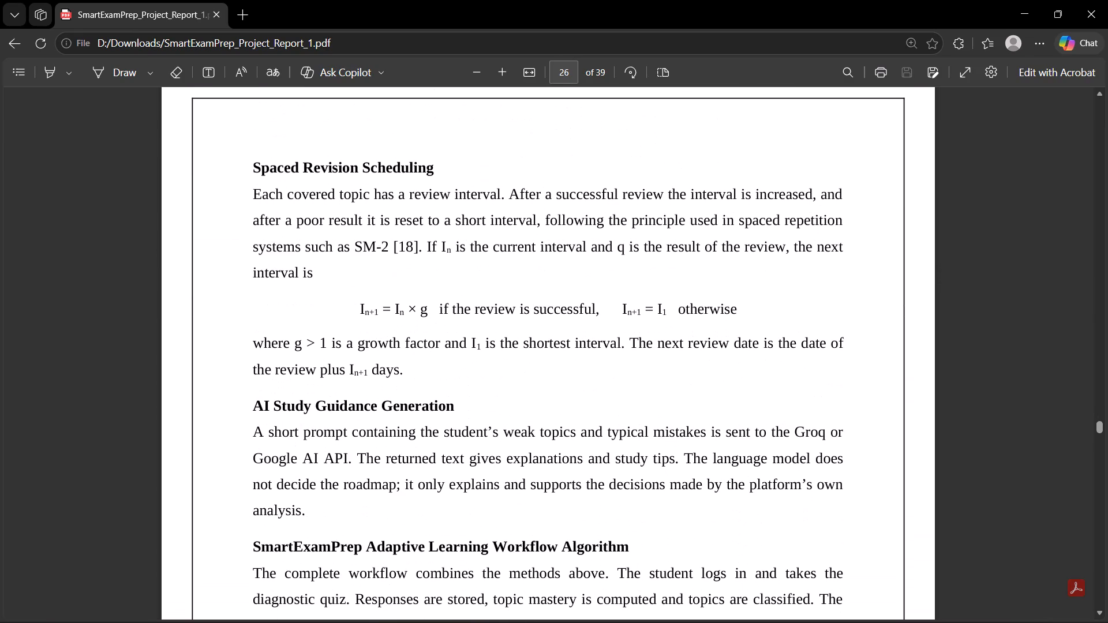
{"action": "scroll", "coordinate": [367, 201], "scroll_direction": "down", "scroll_amount": 4}
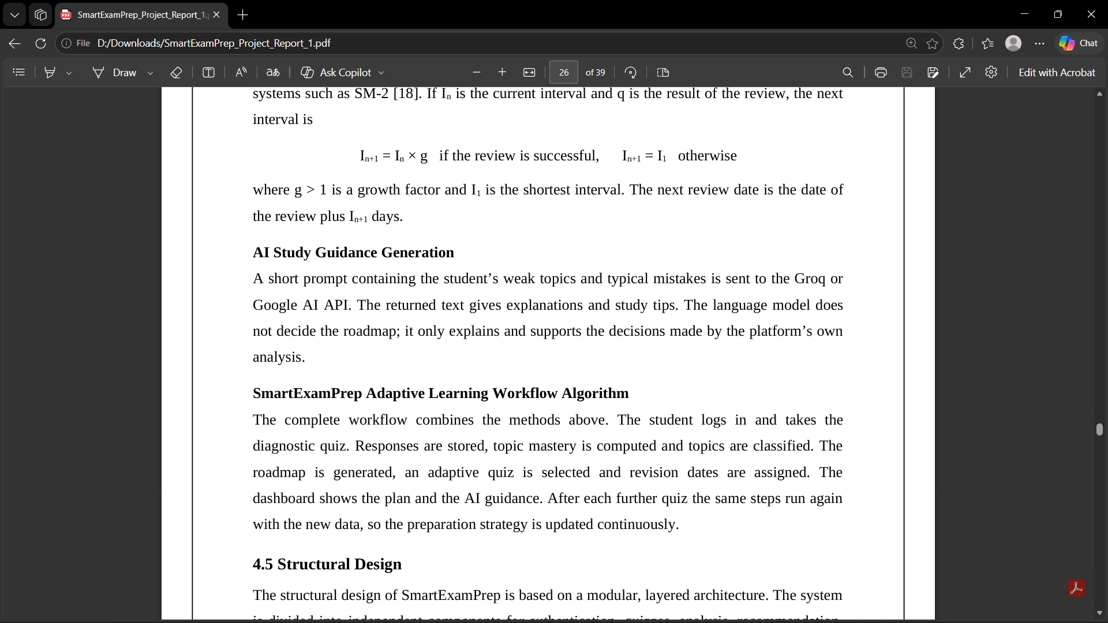
Look over section 4.5 Structural Design, including the backend service flow and Table 4.2 Main Database Tables.
{"action": "scroll", "coordinate": [368, 156], "scroll_direction": "down", "scroll_amount": 3}
{"action": "scroll", "coordinate": [345, 330], "scroll_direction": "down", "scroll_amount": 3}
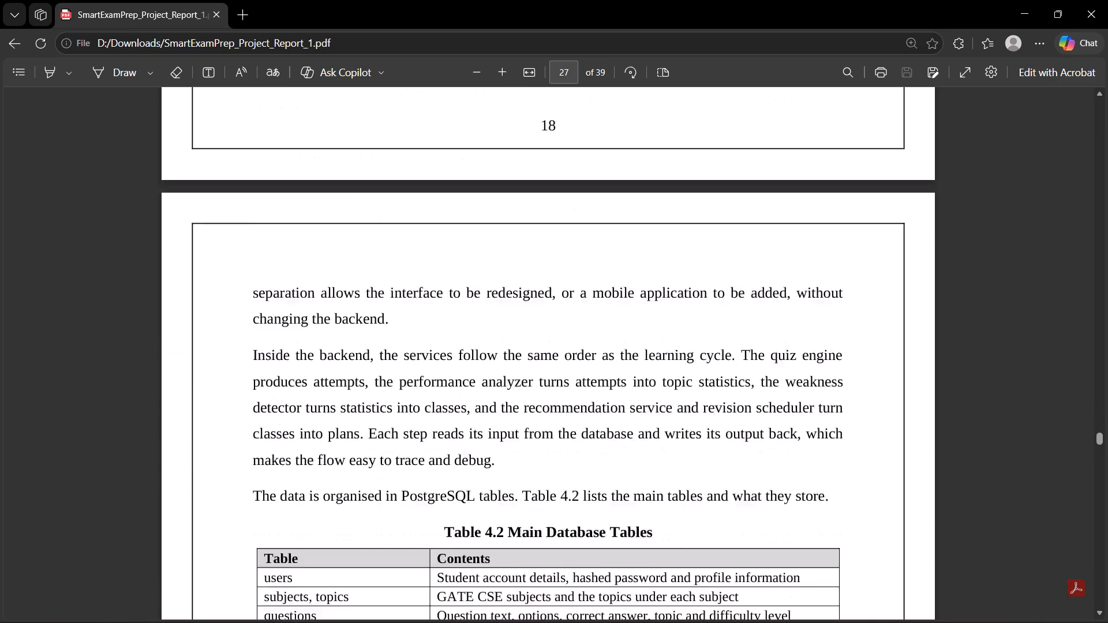
{"action": "scroll", "coordinate": [345, 330], "scroll_direction": "down", "scroll_amount": 7}
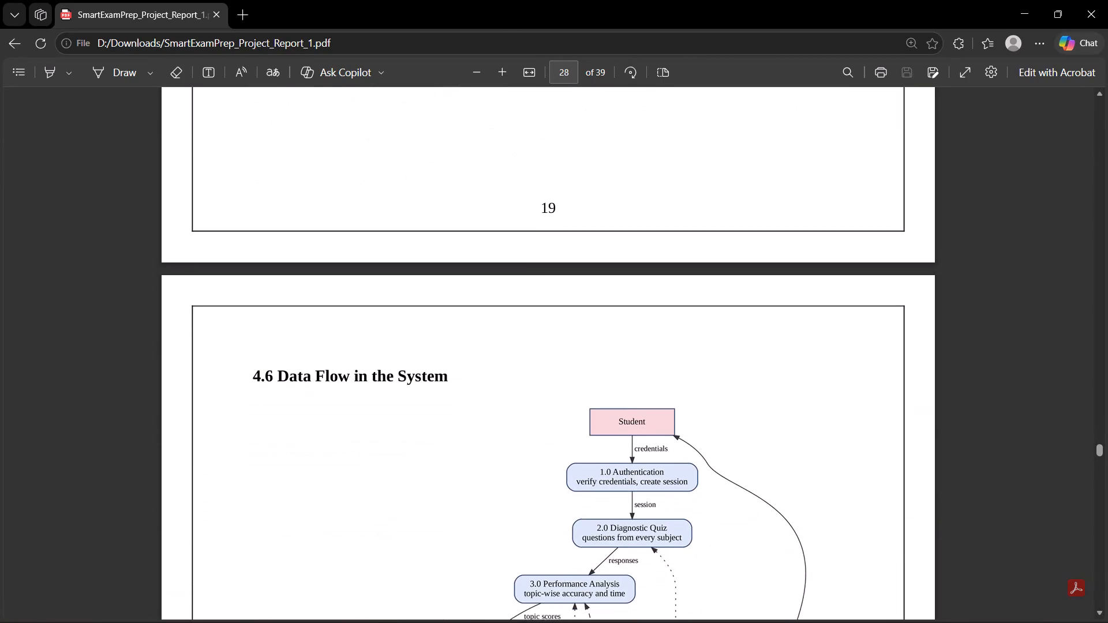
Examine section 4.6 Data Flow in the System, fitting the whole Fig 4.4 Data Flow Diagram in view and checking its explanation.
{"action": "scroll", "coordinate": [345, 330], "scroll_direction": "down", "scroll_amount": 1}
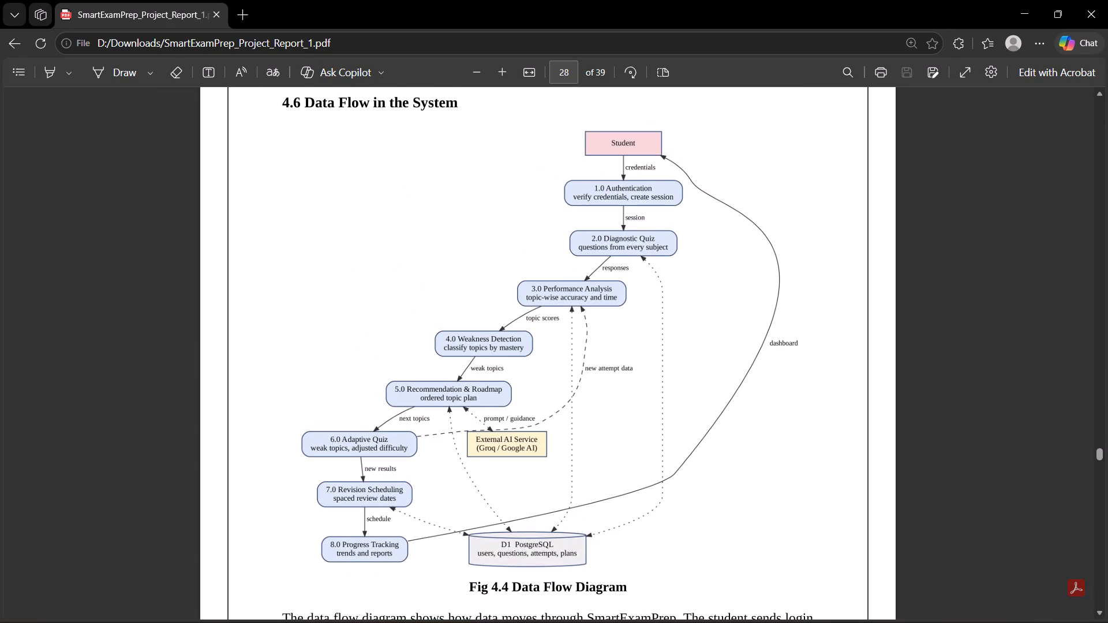
{"action": "scroll", "coordinate": [345, 330], "scroll_direction": "down", "scroll_amount": 2}
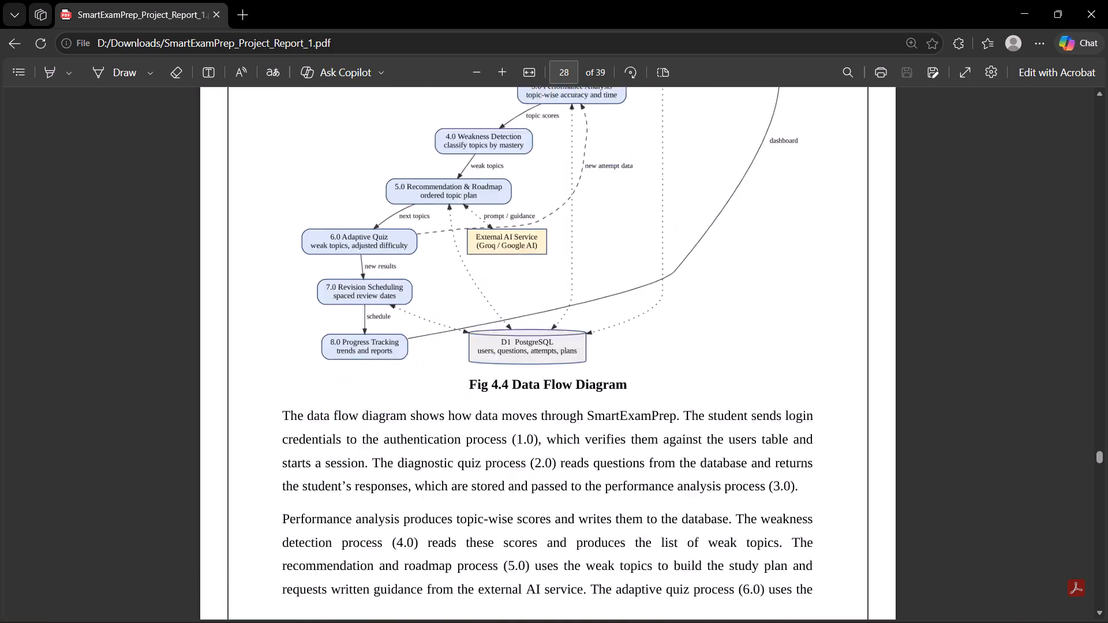
{"action": "scroll", "coordinate": [345, 330], "scroll_direction": "down", "scroll_amount": 4}
Review sections 4.7.1 Usecase Diagram and 4.7.2 Class Diagram, checking their descriptions and figures Fig 4.5.1 and Fig 4.5.2.
{"action": "scroll", "coordinate": [345, 330], "scroll_direction": "up", "scroll_amount": 1}
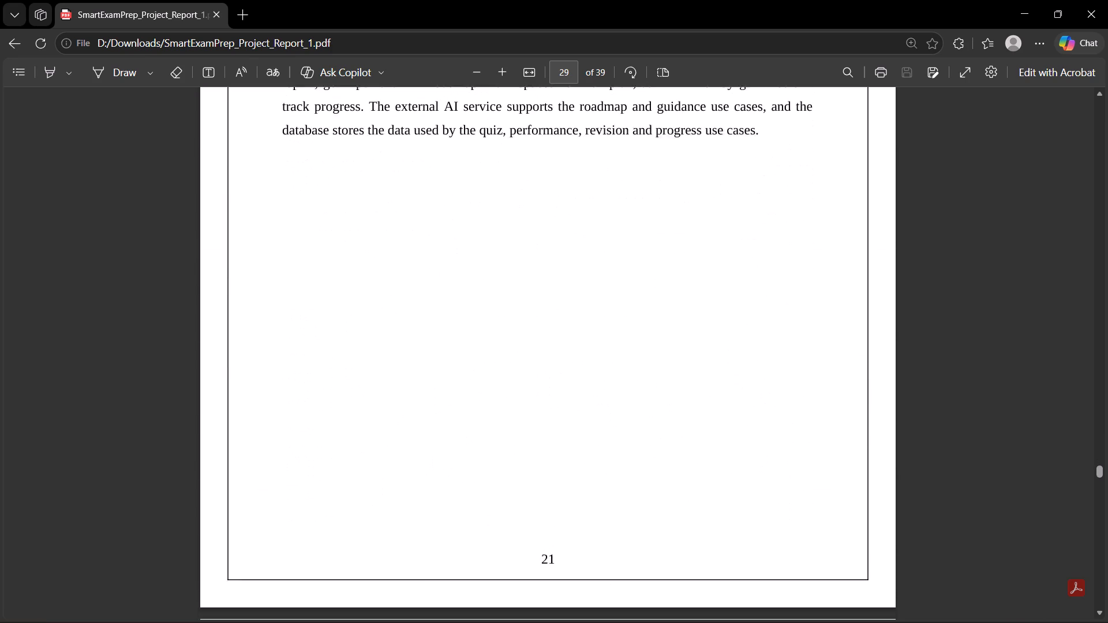
{"action": "scroll", "coordinate": [345, 330], "scroll_direction": "up", "scroll_amount": 3}
{"action": "scroll", "coordinate": [345, 330], "scroll_direction": "down", "scroll_amount": 1}
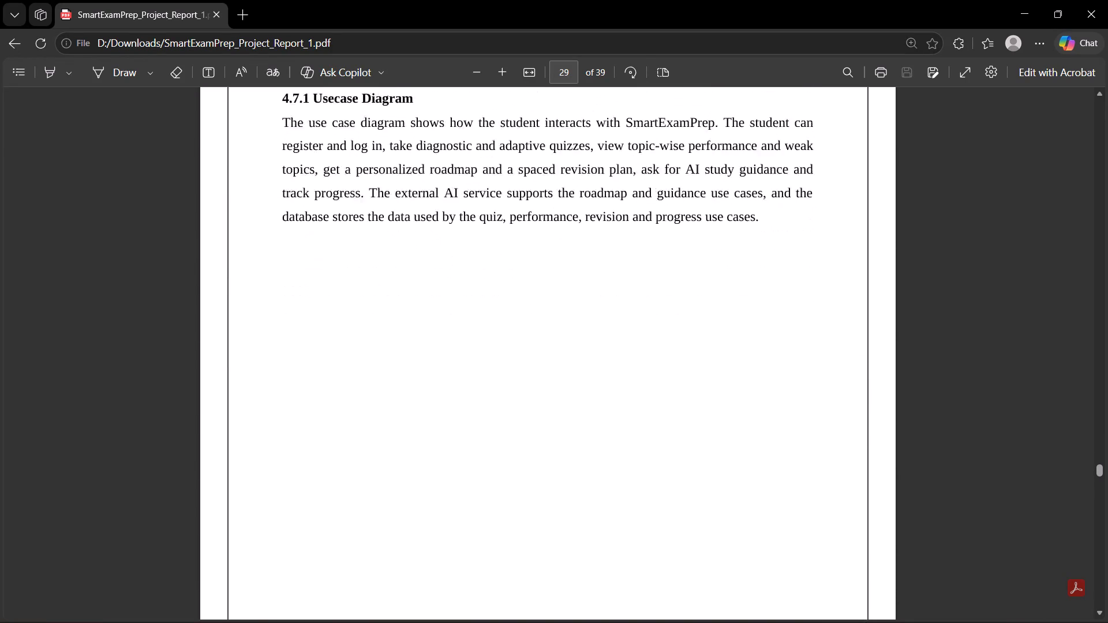
{"action": "scroll", "coordinate": [345, 330], "scroll_direction": "down", "scroll_amount": 5}
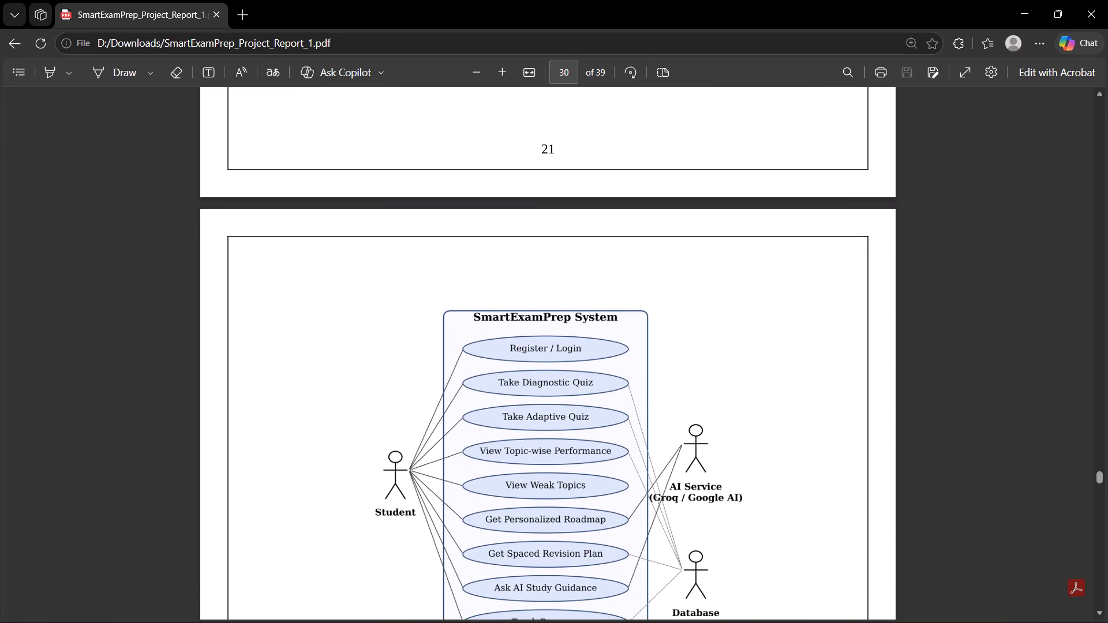
{"action": "scroll", "coordinate": [345, 330], "scroll_direction": "down", "scroll_amount": 7}
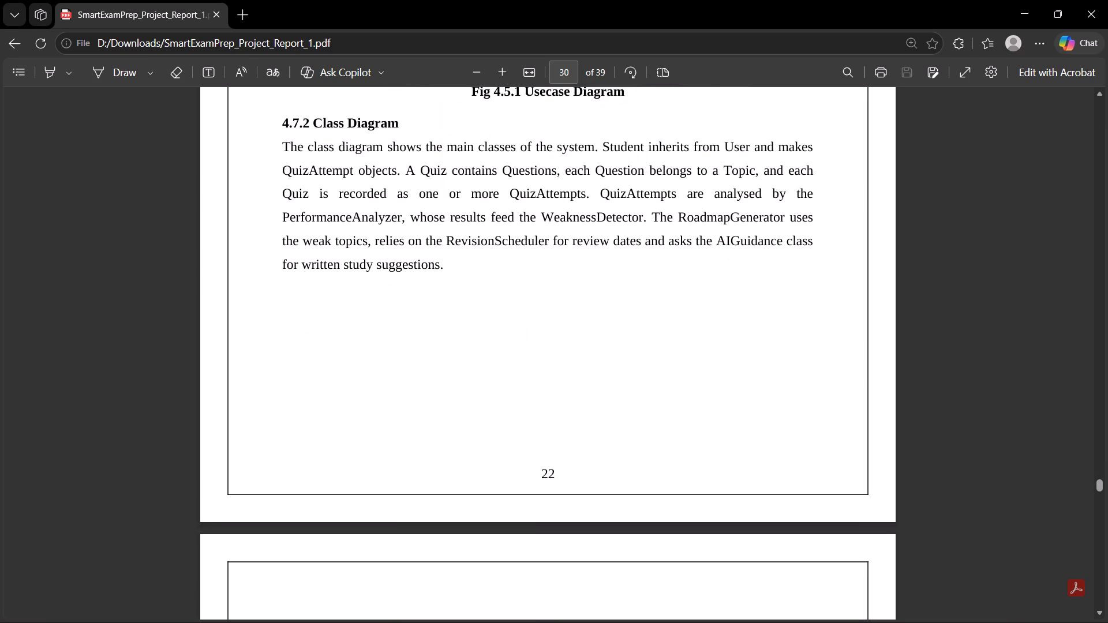
{"action": "scroll", "coordinate": [345, 330], "scroll_direction": "down", "scroll_amount": 7}
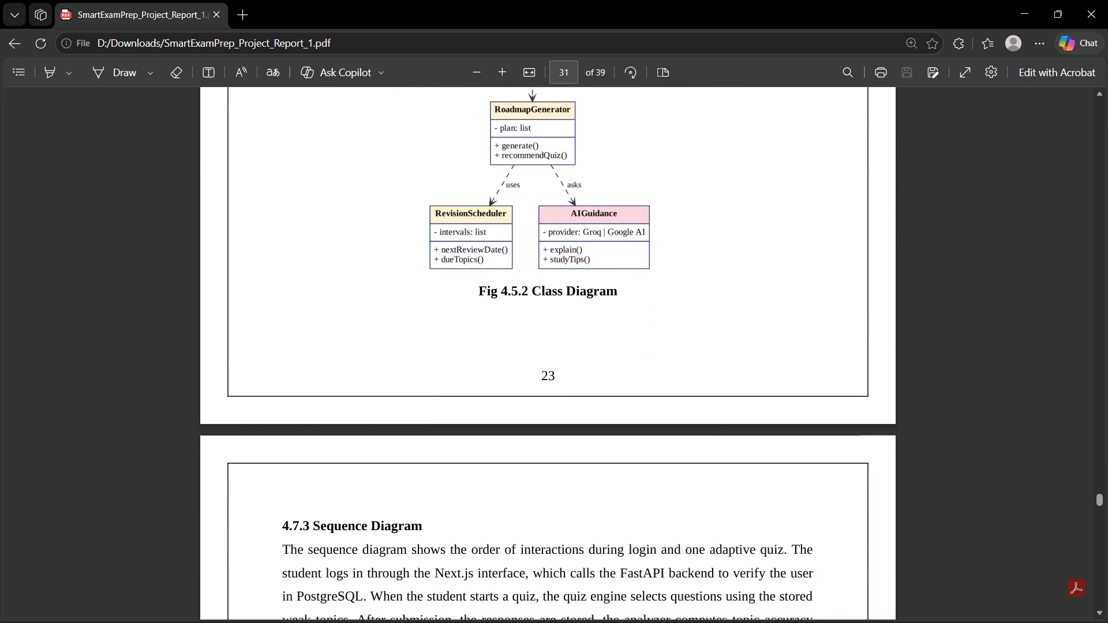
Study section 4.7.3 Sequence Diagram, reading its description alongside the Fig 4.5.3 interactions.
{"action": "scroll", "coordinate": [345, 330], "scroll_direction": "down", "scroll_amount": 3}
{"action": "scroll", "coordinate": [345, 330], "scroll_direction": "up", "scroll_amount": 1}
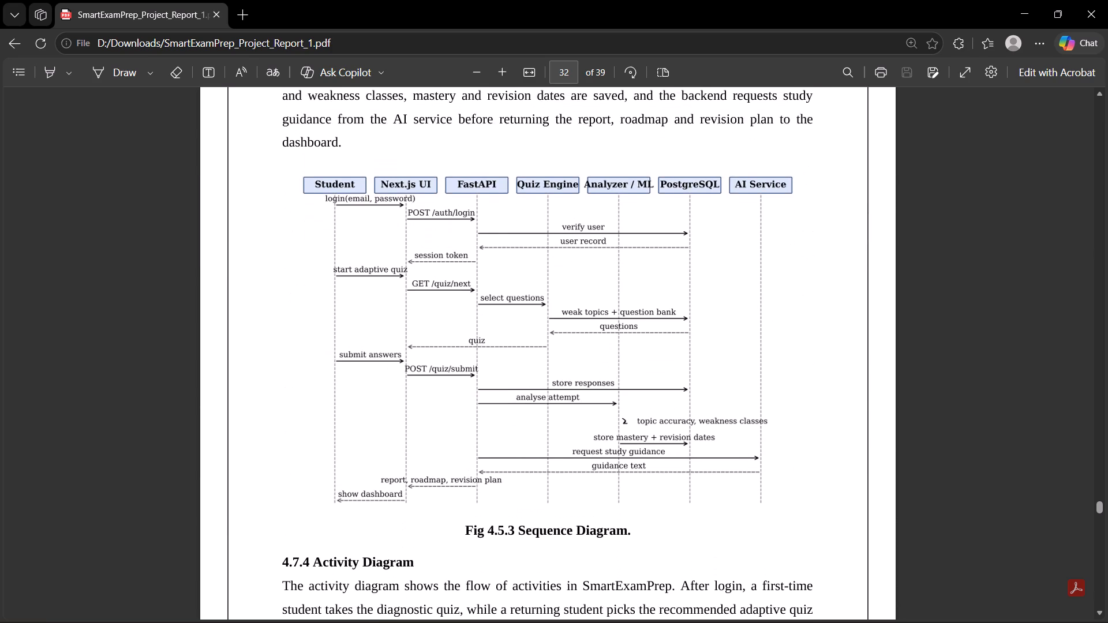
{"action": "scroll", "coordinate": [345, 330], "scroll_direction": "up", "scroll_amount": 2}
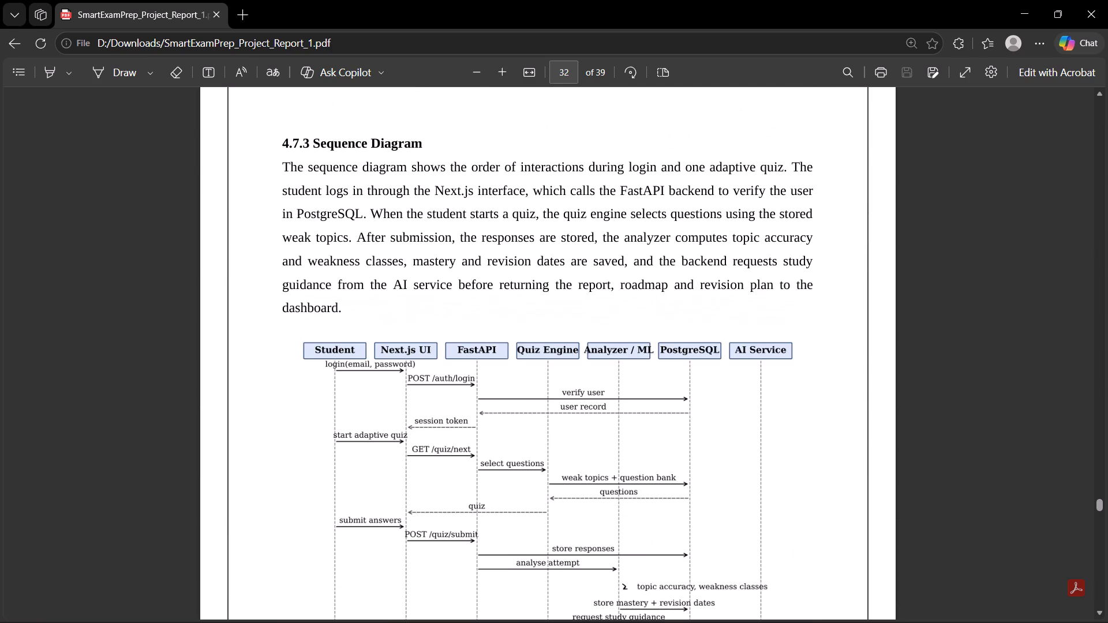
{"action": "scroll", "coordinate": [345, 330], "scroll_direction": "up", "scroll_amount": 1}
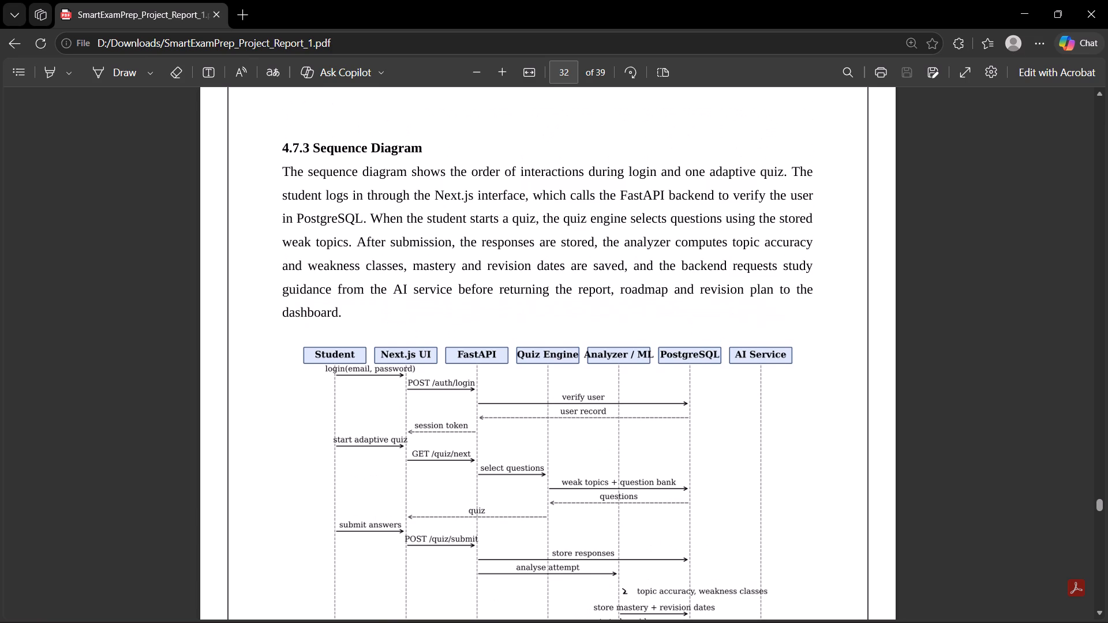
{"action": "scroll", "coordinate": [345, 330], "scroll_direction": "down", "scroll_amount": 5}
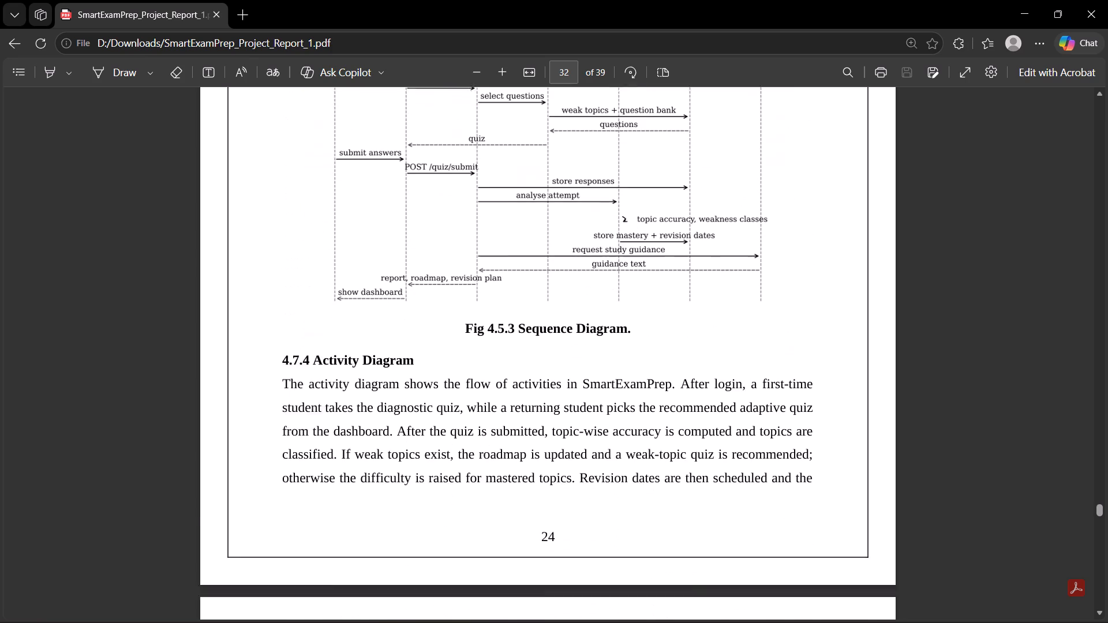
Examine section 4.7.4 Activity Diagram, following the Fig 4.5.4 flow from login to the end of the session.
{"action": "scroll", "coordinate": [345, 330], "scroll_direction": "down", "scroll_amount": 5}
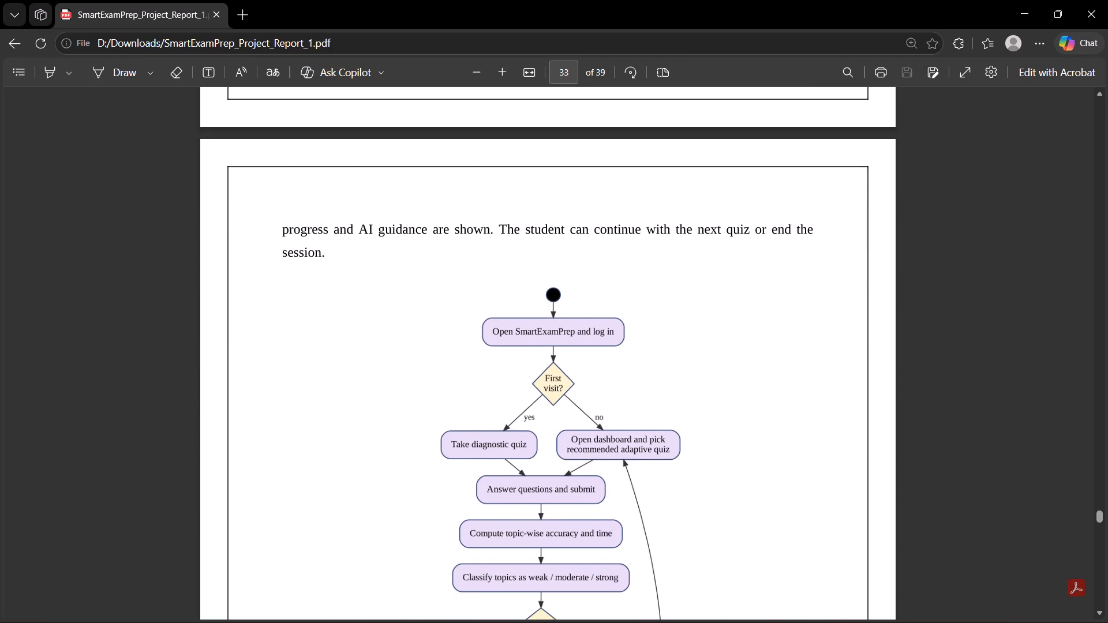
{"action": "scroll", "coordinate": [345, 330], "scroll_direction": "down", "scroll_amount": 5}
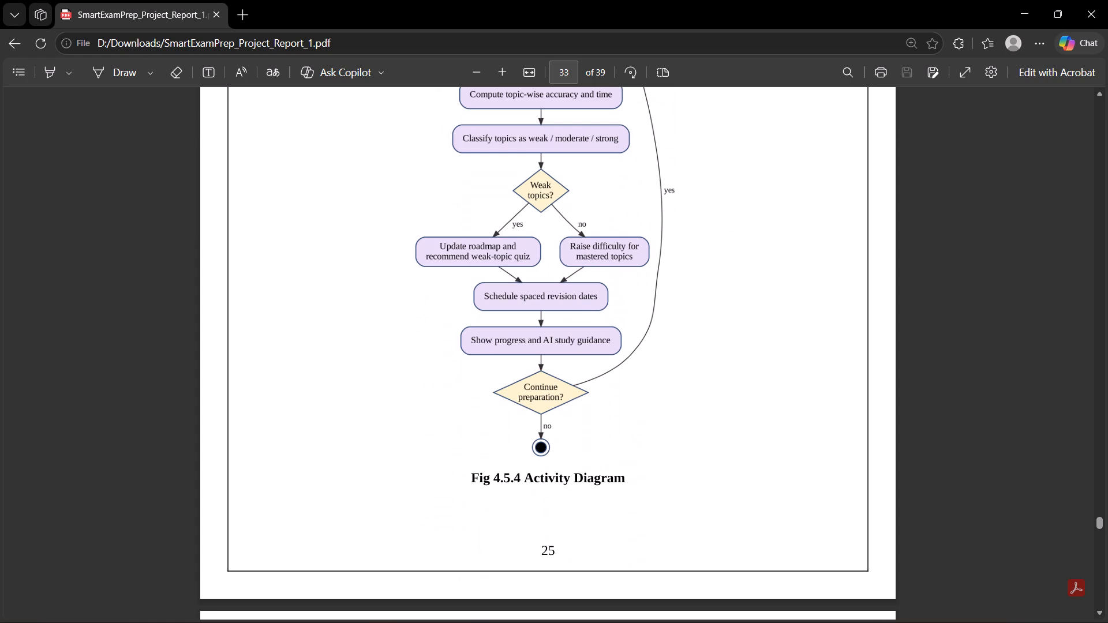
Examine section 4.7.5 Deployment Diagram, checking Fig 4.5.5 and the description beneath it.
{"action": "scroll", "coordinate": [345, 330], "scroll_direction": "down", "scroll_amount": 3}
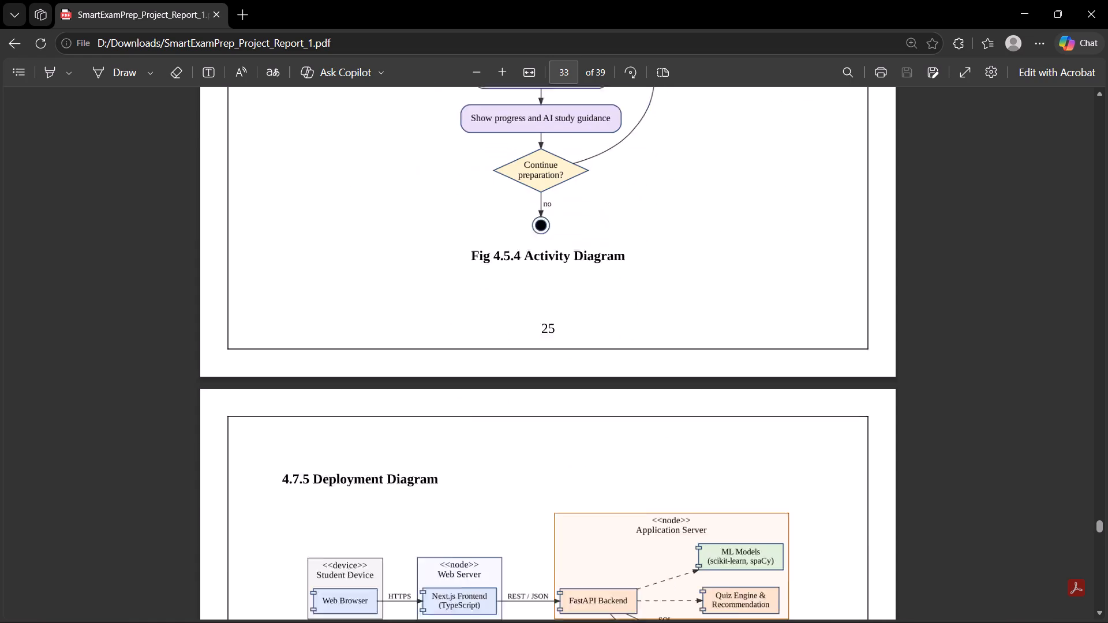
{"action": "scroll", "coordinate": [345, 330], "scroll_direction": "down", "scroll_amount": 6}
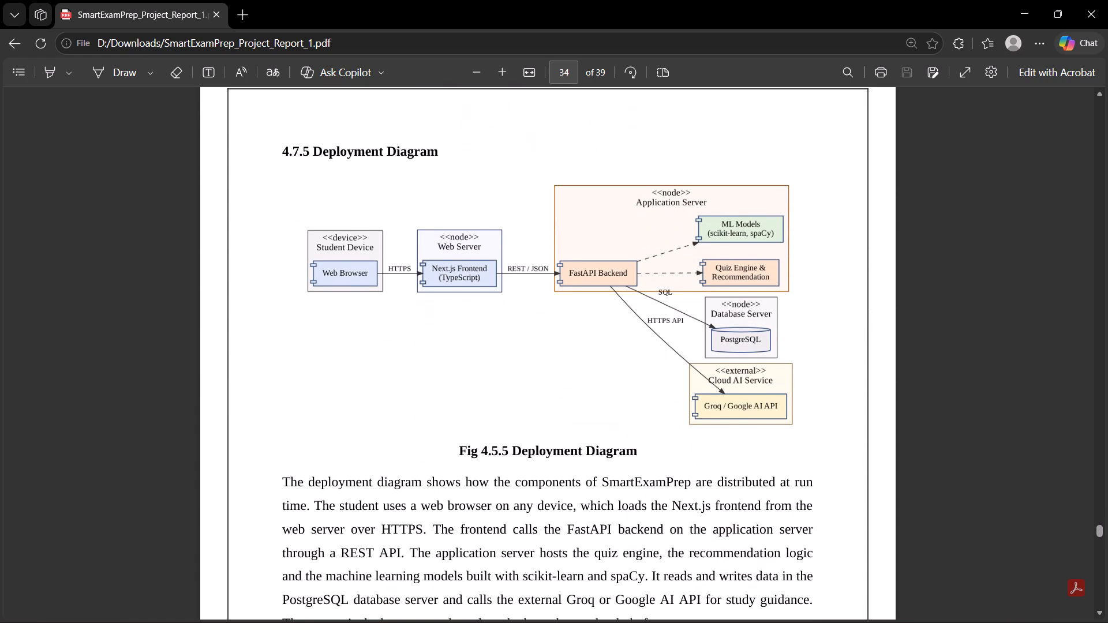
{"action": "scroll", "coordinate": [345, 330], "scroll_direction": "down", "scroll_amount": 2}
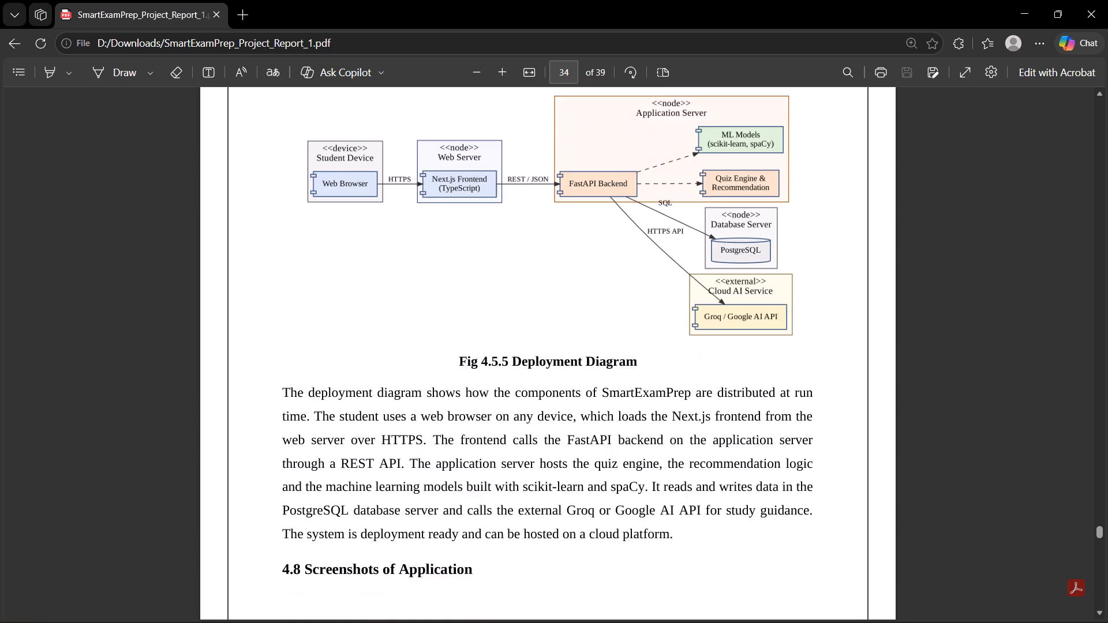
Check section 4.8 Screenshots of Application against the pages around it, from the deployment diagram to the start of Chapter 5 Results and Discussion.
{"action": "scroll", "coordinate": [345, 330], "scroll_direction": "down", "scroll_amount": 8}
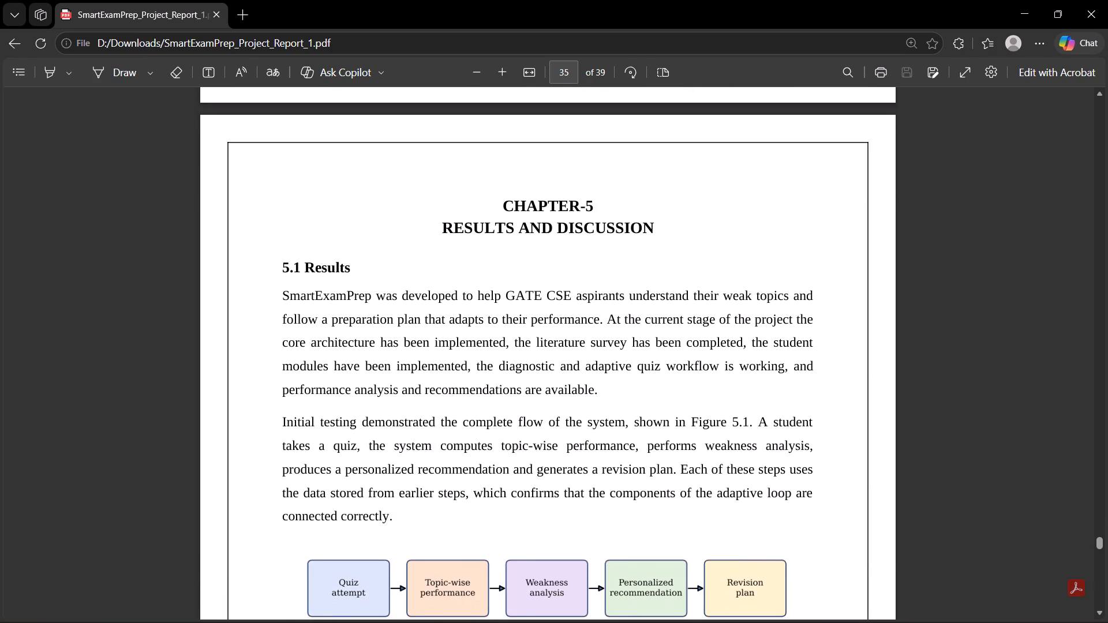
{"action": "scroll", "coordinate": [345, 330], "scroll_direction": "up", "scroll_amount": 1}
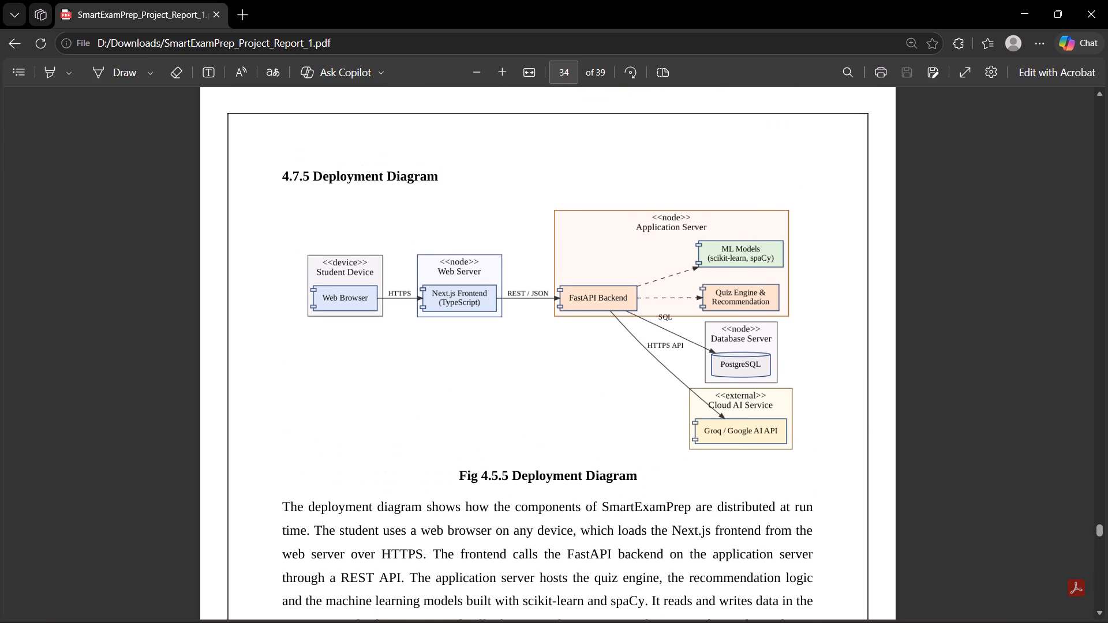
{"action": "scroll", "coordinate": [345, 330], "scroll_direction": "down", "scroll_amount": 4}
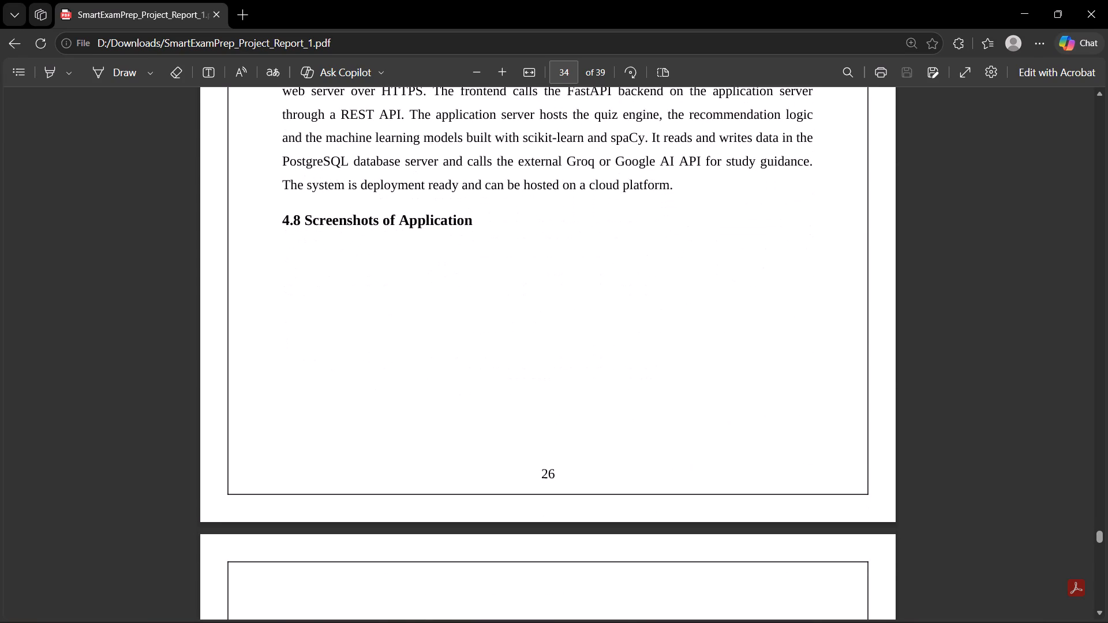
{"action": "scroll", "coordinate": [345, 330], "scroll_direction": "down", "scroll_amount": 4}
{"action": "scroll", "coordinate": [345, 330], "scroll_direction": "up", "scroll_amount": 1}
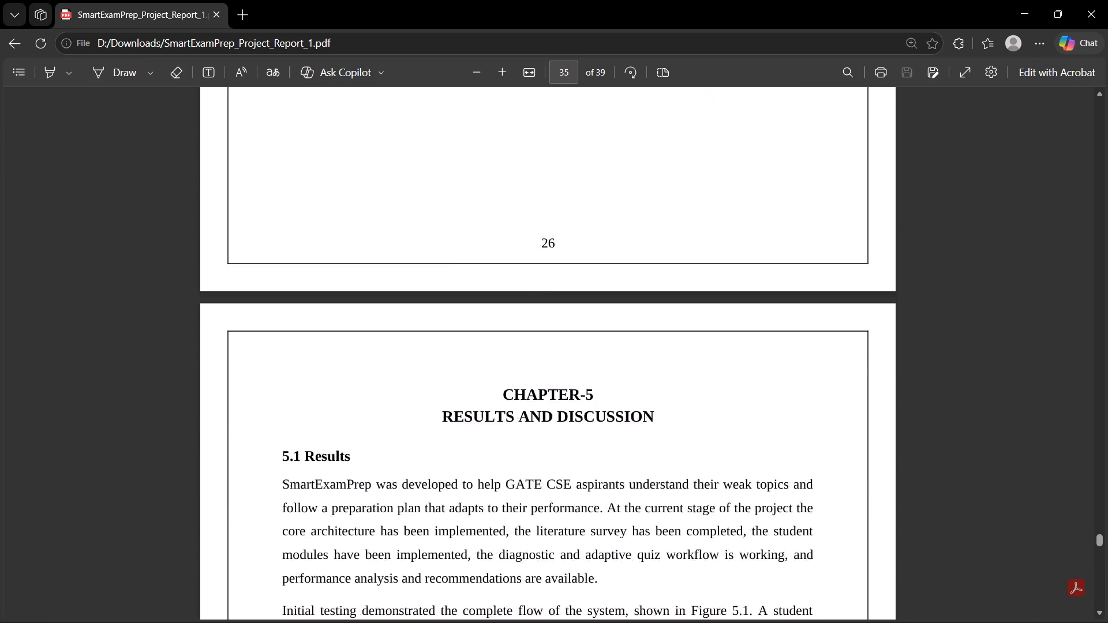
{"action": "scroll", "coordinate": [345, 330], "scroll_direction": "up", "scroll_amount": 3}
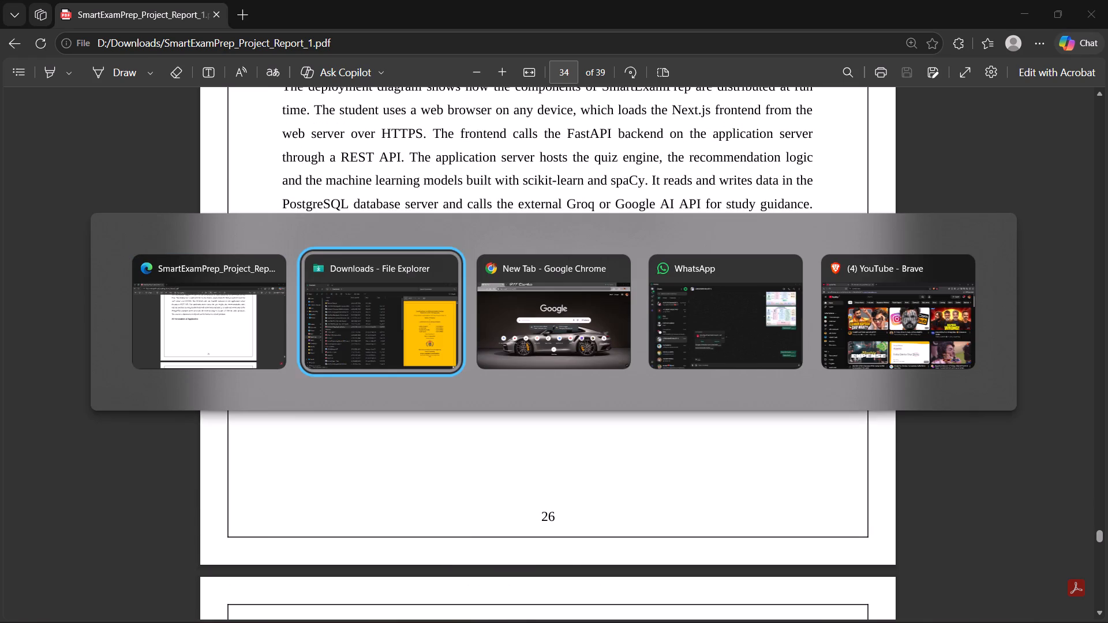
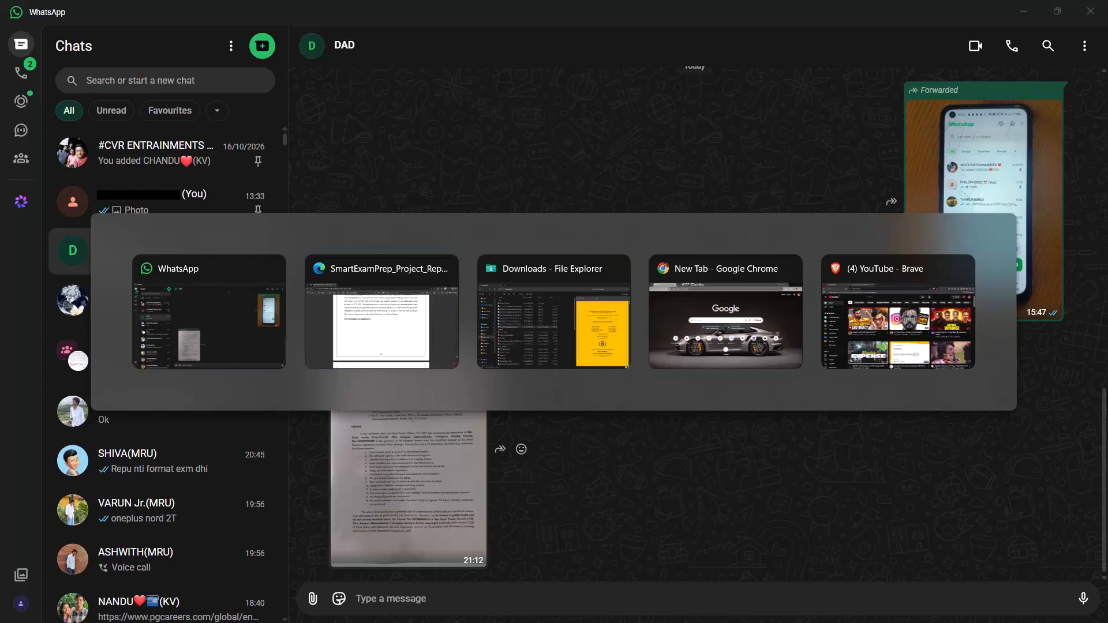
Switch back to the report PDF in Microsoft Edge and skim Chapter 5, covering 5.1 Results and 5.2 Discussion.
{"action": "scroll", "coordinate": [731, 504], "scroll_direction": "down", "scroll_amount": 4}
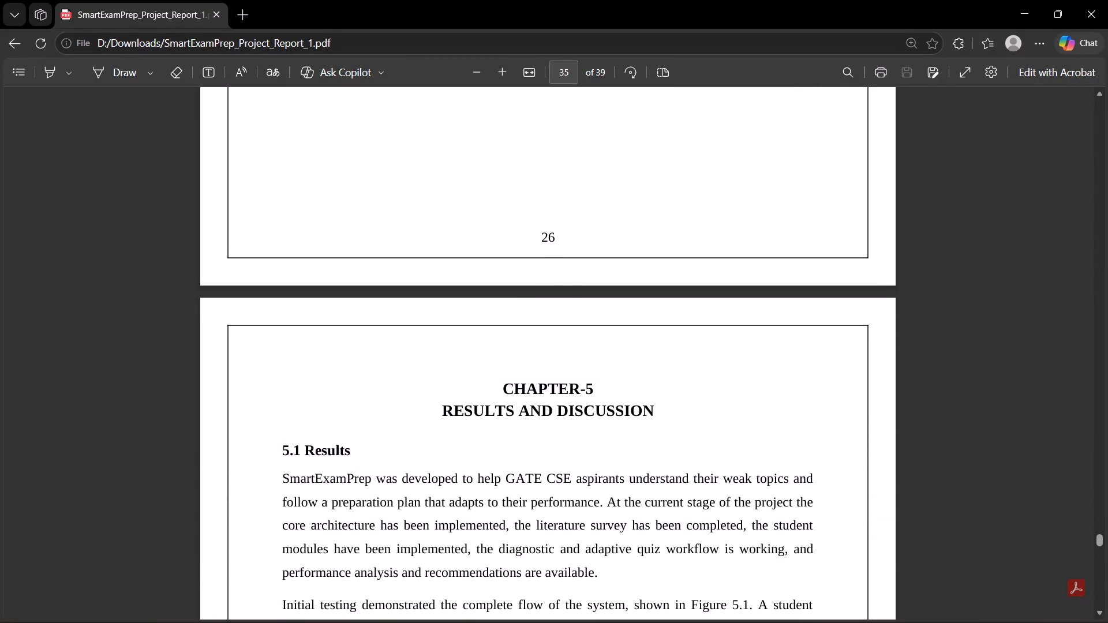
{"action": "scroll", "coordinate": [731, 504], "scroll_direction": "down", "scroll_amount": 6}
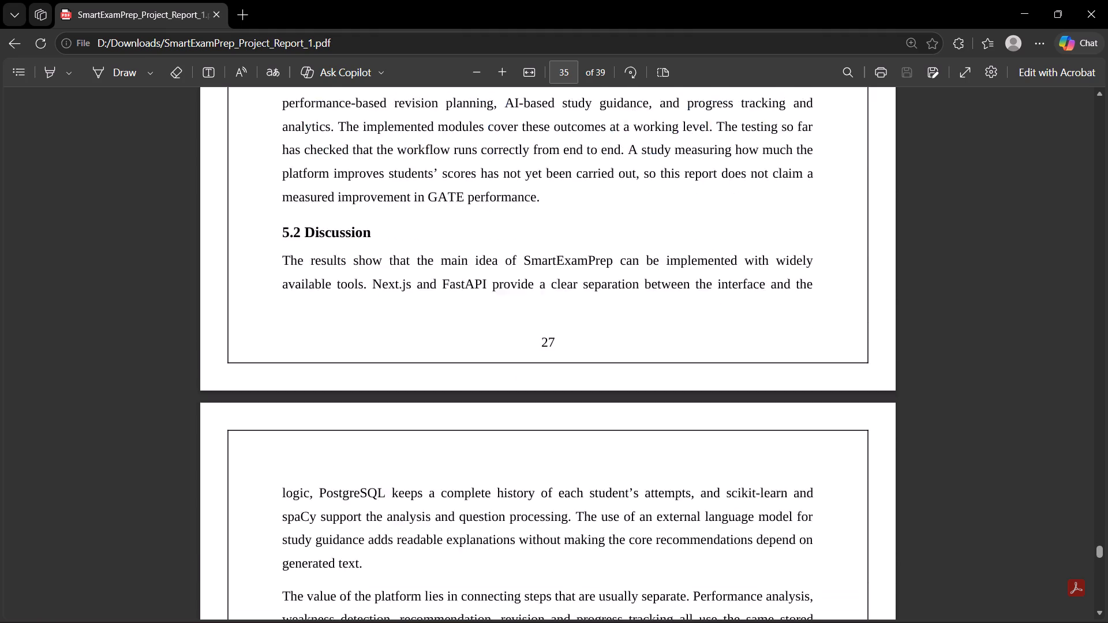
{"action": "scroll", "coordinate": [731, 504], "scroll_direction": "down", "scroll_amount": 2}
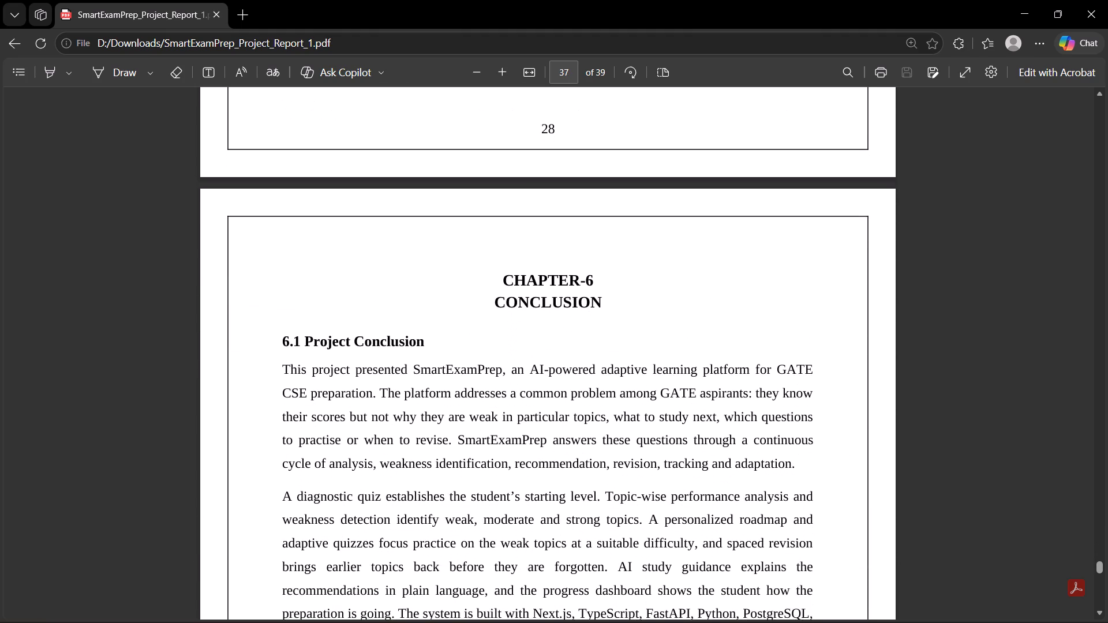
Look over Chapter 6 Conclusion, checking section 6.1 Project Conclusion from its heading to the end of the chapter.
{"action": "scroll", "coordinate": [731, 504], "scroll_direction": "down", "scroll_amount": 4}
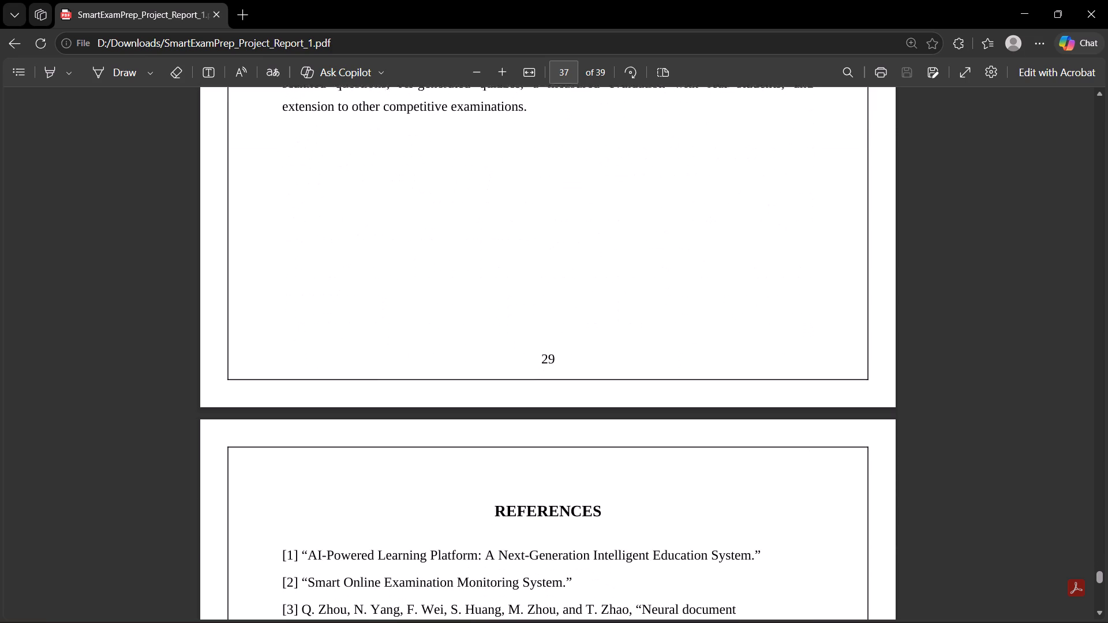
{"action": "scroll", "coordinate": [731, 504], "scroll_direction": "down", "scroll_amount": 2}
{"action": "scroll", "coordinate": [731, 504], "scroll_direction": "up", "scroll_amount": 6}
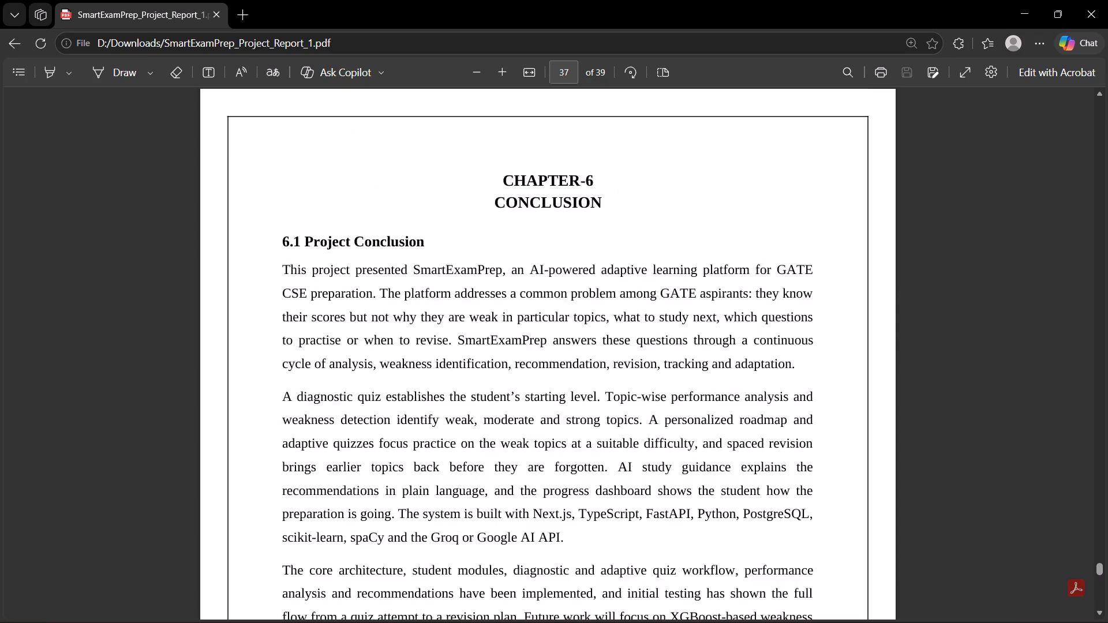
Examine the References section, checking the numbered entries through to the last page of the report.
{"action": "scroll", "coordinate": [731, 504], "scroll_direction": "down", "scroll_amount": 10}
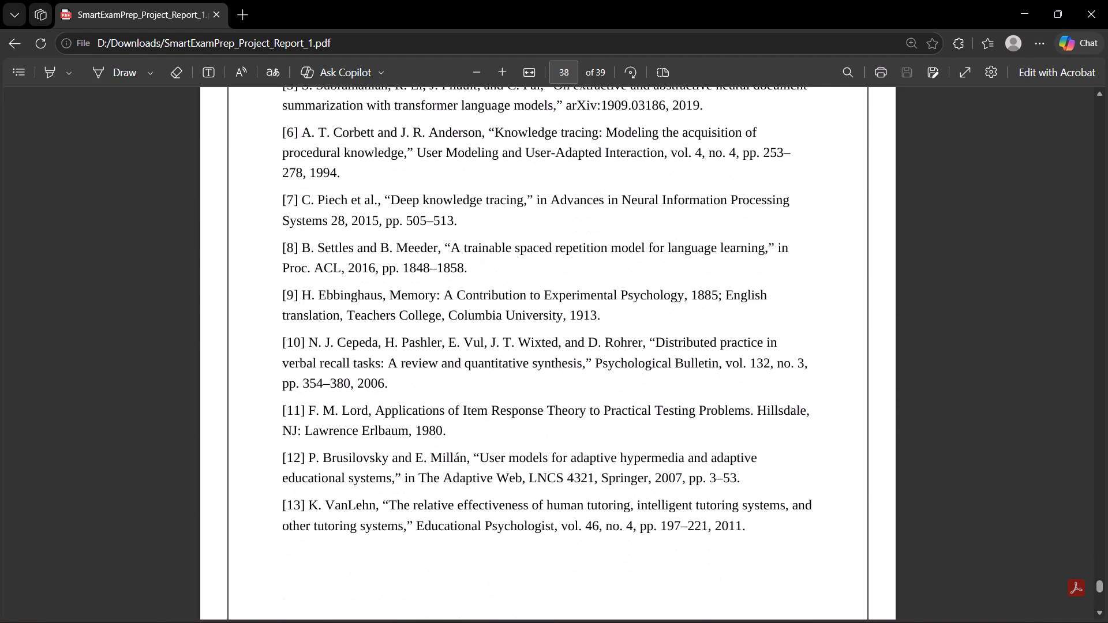
{"action": "scroll", "coordinate": [731, 504], "scroll_direction": "down", "scroll_amount": 2}
{"action": "scroll", "coordinate": [731, 504], "scroll_direction": "up", "scroll_amount": 3}
{"action": "scroll", "coordinate": [731, 504], "scroll_direction": "down", "scroll_amount": 2}
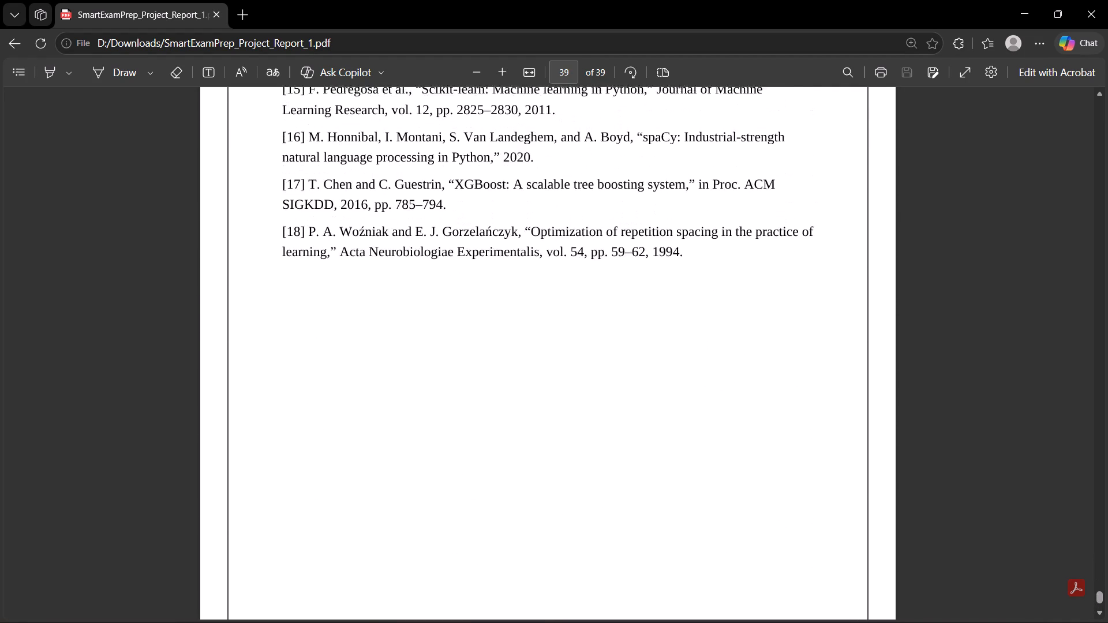
{"action": "scroll", "coordinate": [731, 504], "scroll_direction": "down", "scroll_amount": 5}
{"action": "scroll", "coordinate": [731, 504], "scroll_direction": "up", "scroll_amount": 10}
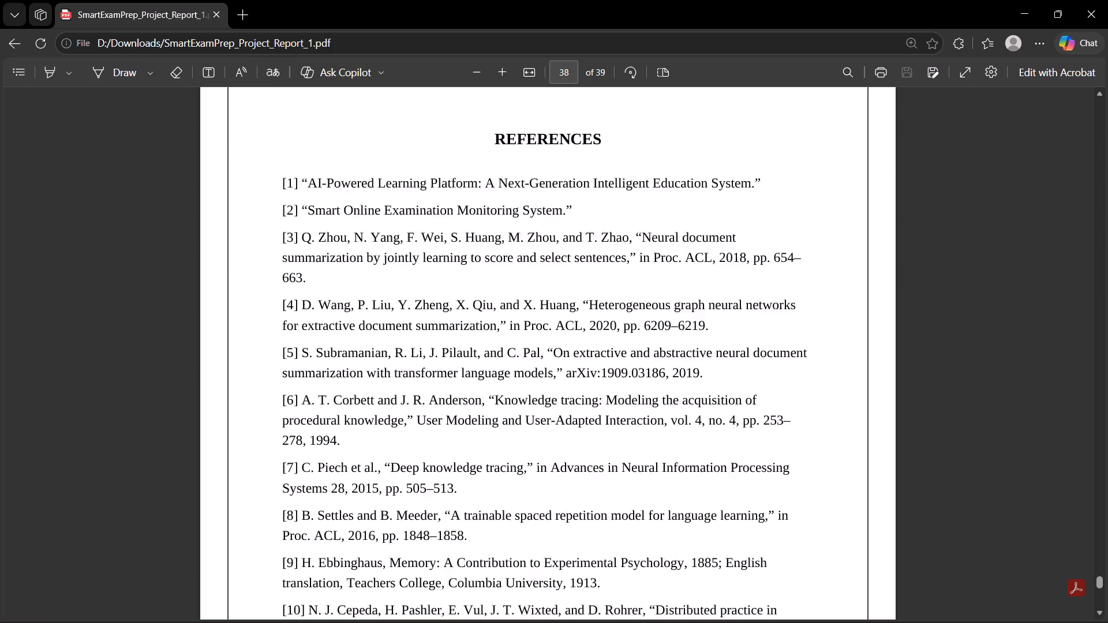
Go back through the earlier chapters to the discussion of Bayesian and Deep Knowledge Tracing on report page 3.
{"action": "scroll", "coordinate": [731, 504], "scroll_direction": "up", "scroll_amount": 11}
{"action": "scroll", "coordinate": [731, 504], "scroll_direction": "up", "scroll_amount": 19}
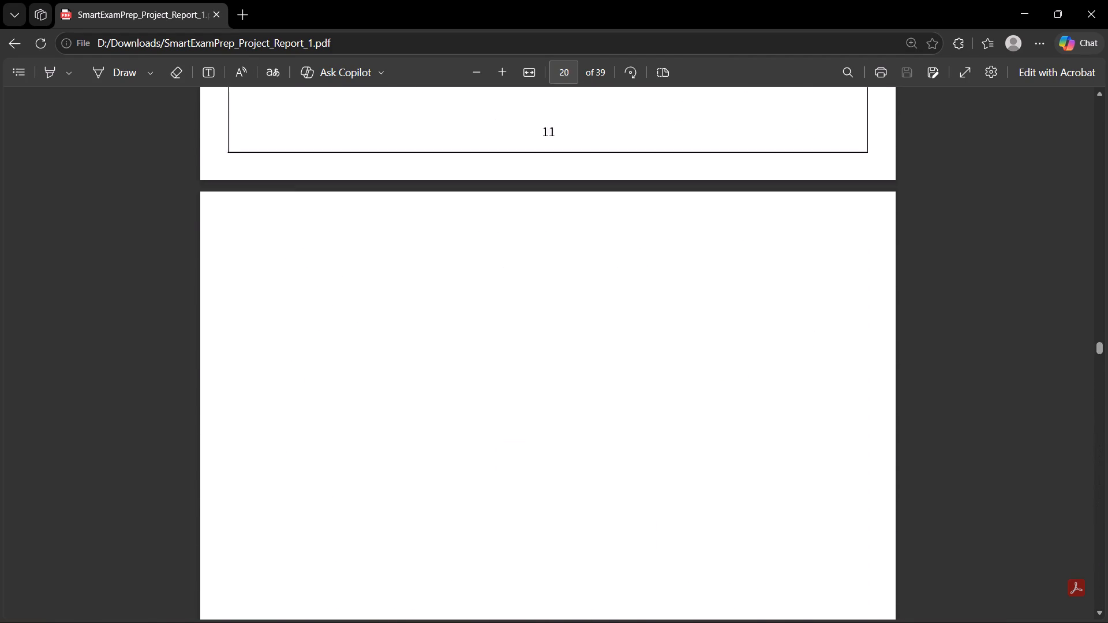
{"action": "scroll", "coordinate": [731, 504], "scroll_direction": "up", "scroll_amount": 11}
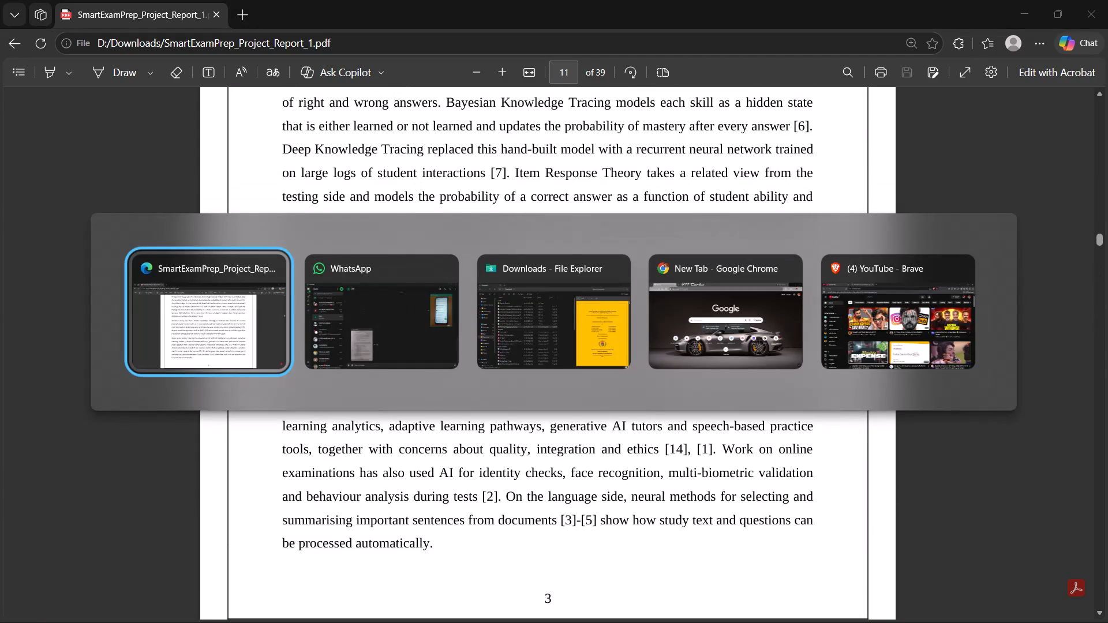
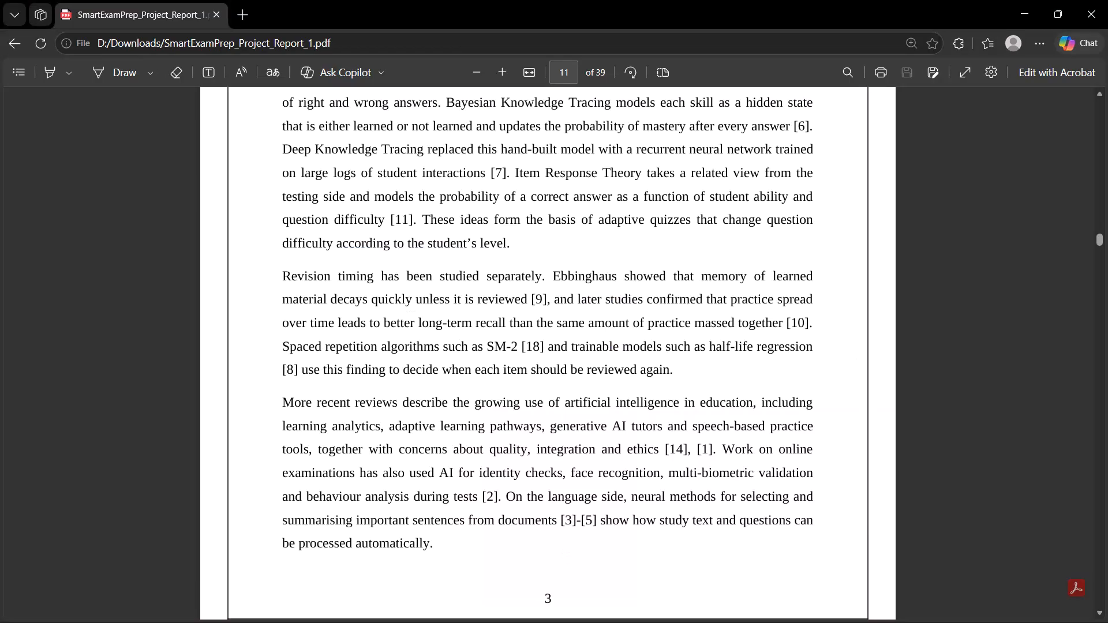
Go back through Chapters 2 and 1 to the Table of Contents and examine its chapter entries down to References.
{"action": "scroll", "coordinate": [679, 330], "scroll_direction": "up", "scroll_amount": 5}
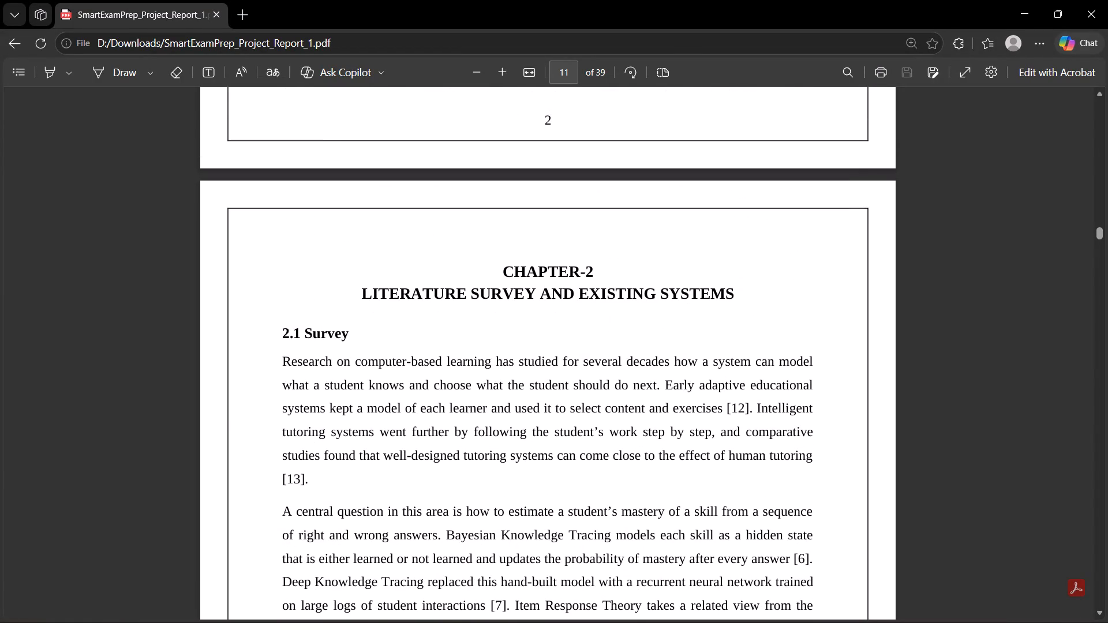
{"action": "scroll", "coordinate": [679, 330], "scroll_direction": "up", "scroll_amount": 8}
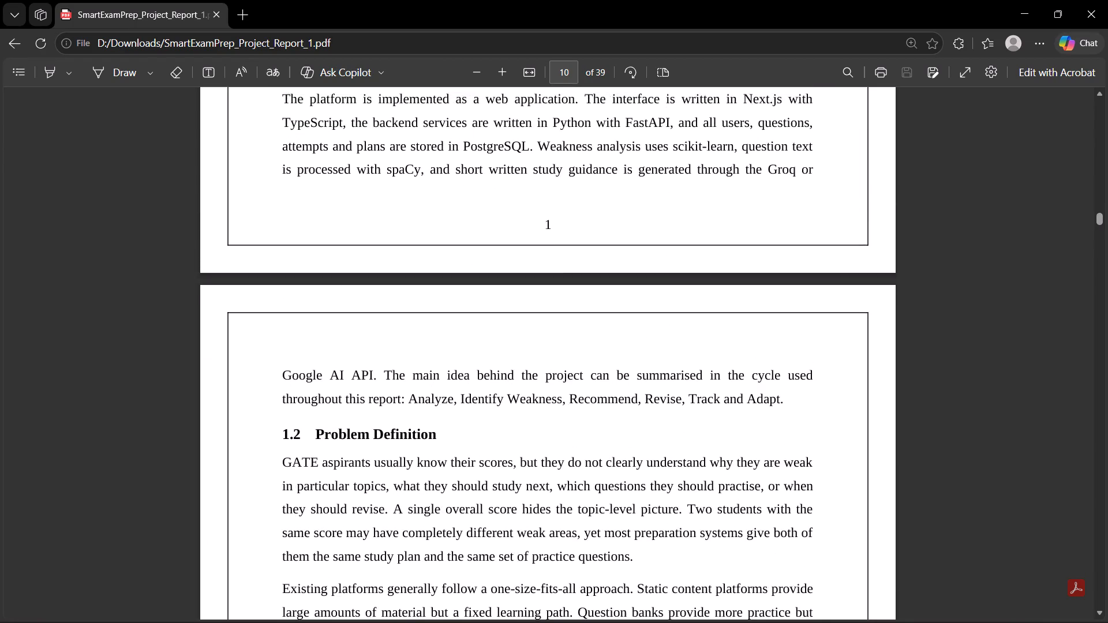
{"action": "scroll", "coordinate": [679, 330], "scroll_direction": "up", "scroll_amount": 5}
{"action": "scroll", "coordinate": [679, 330], "scroll_direction": "down", "scroll_amount": 1}
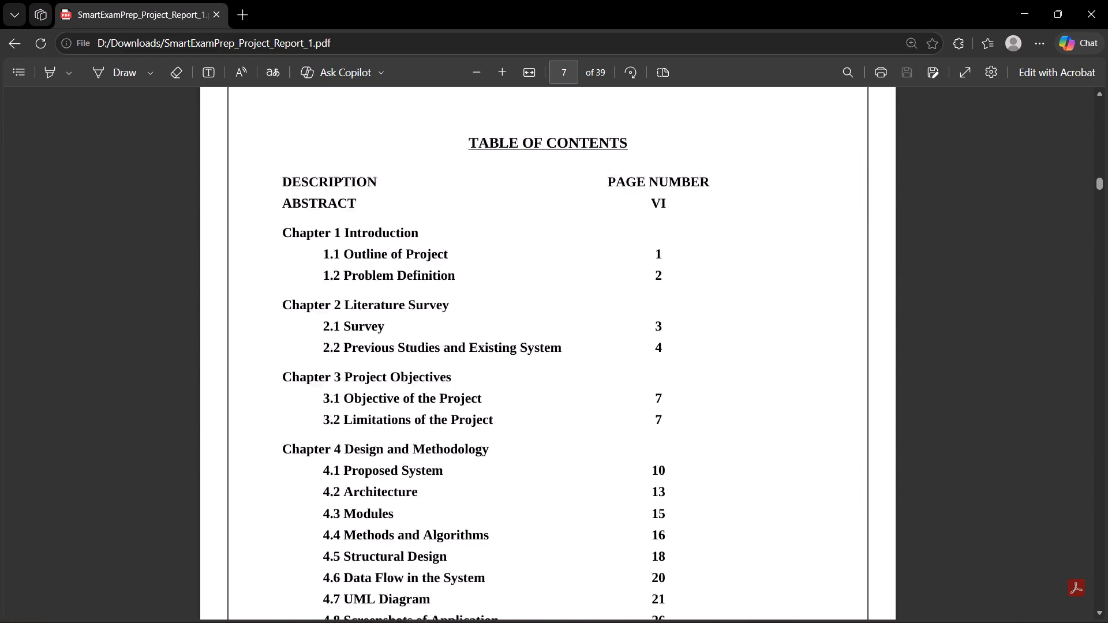
{"action": "scroll", "coordinate": [679, 330], "scroll_direction": "down", "scroll_amount": 4}
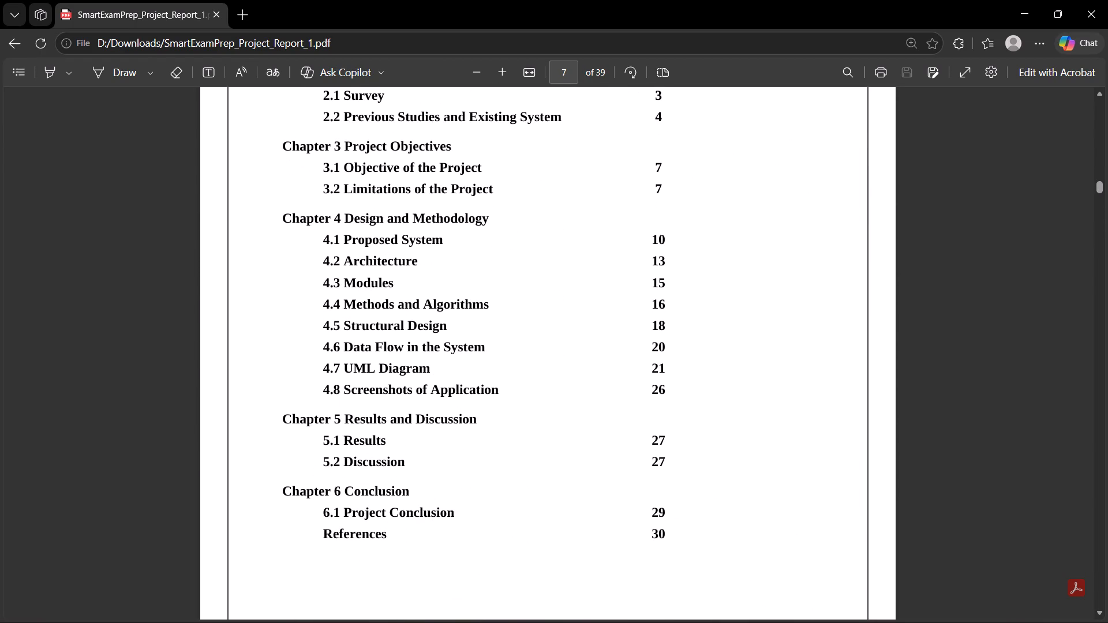
Mark out the 4.8 Screenshots of Application line with its page number in the Table of Contents by selecting its text.
{"action": "left_click_drag", "start_coordinate": [326, 389], "coordinate": [687, 378]}
{"action": "left_click_drag", "start_coordinate": [687, 378], "coordinate": [668, 389]}
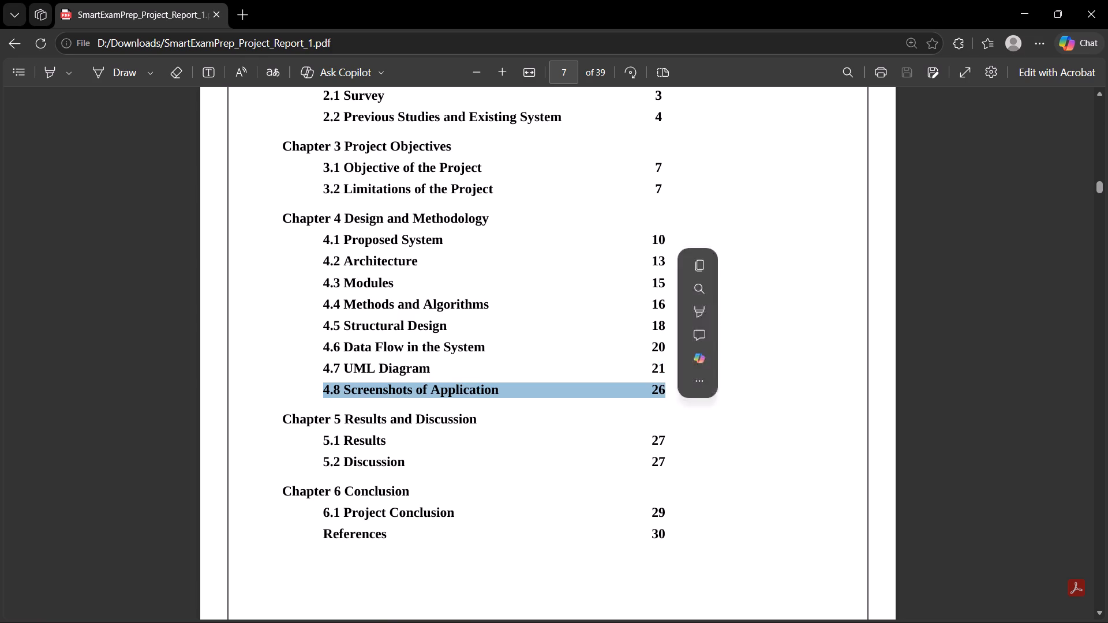
{"action": "left_click", "coordinate": [668, 389]}
{"action": "left_click_drag", "start_coordinate": [668, 389], "coordinate": [319, 382]}
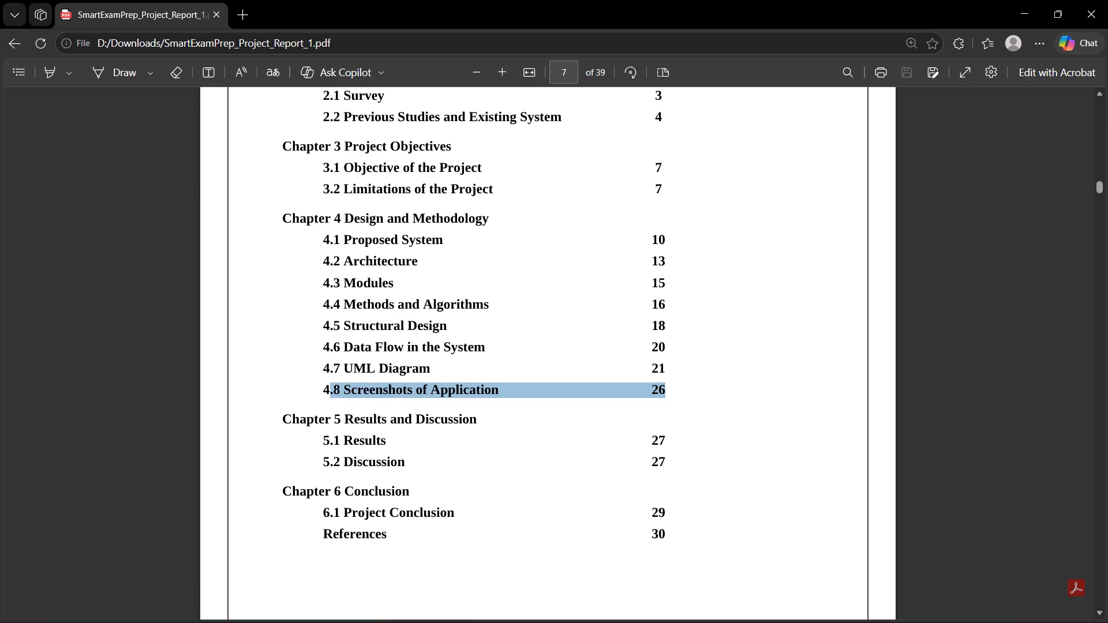
{"action": "left_click_drag", "start_coordinate": [319, 382], "coordinate": [312, 382]}
{"action": "left_click", "coordinate": [312, 382]}
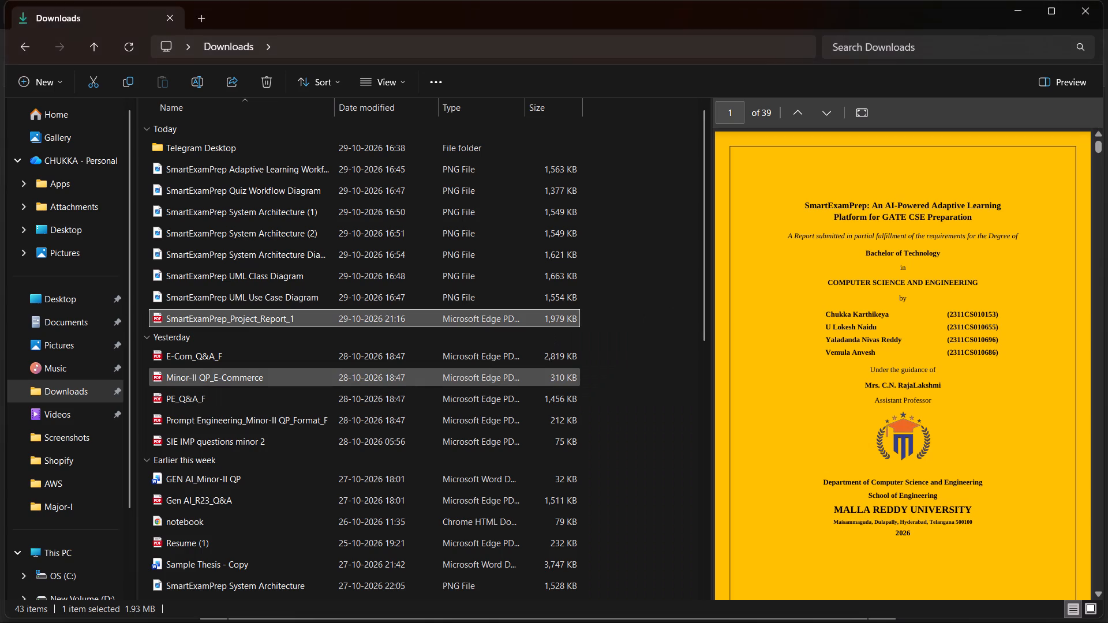
Return from the Downloads folder to the report PDF in Microsoft Edge and examine the List of Figures and the list of tables.
{"action": "left_click", "coordinate": [302, 138]}
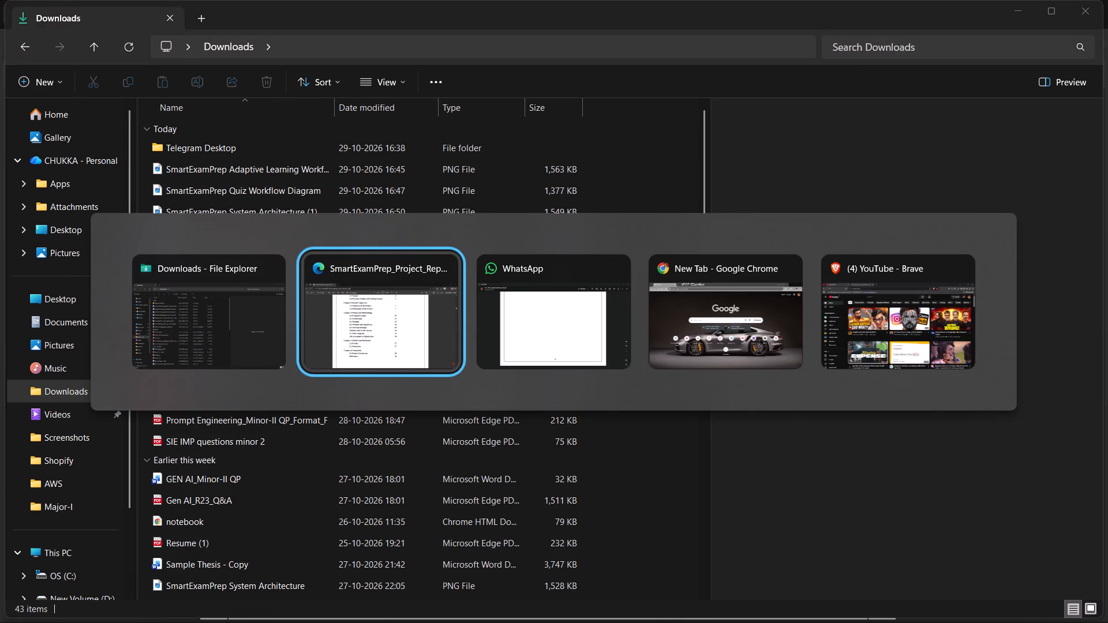
{"action": "scroll", "coordinate": [93, 377], "scroll_direction": "up", "scroll_amount": 8}
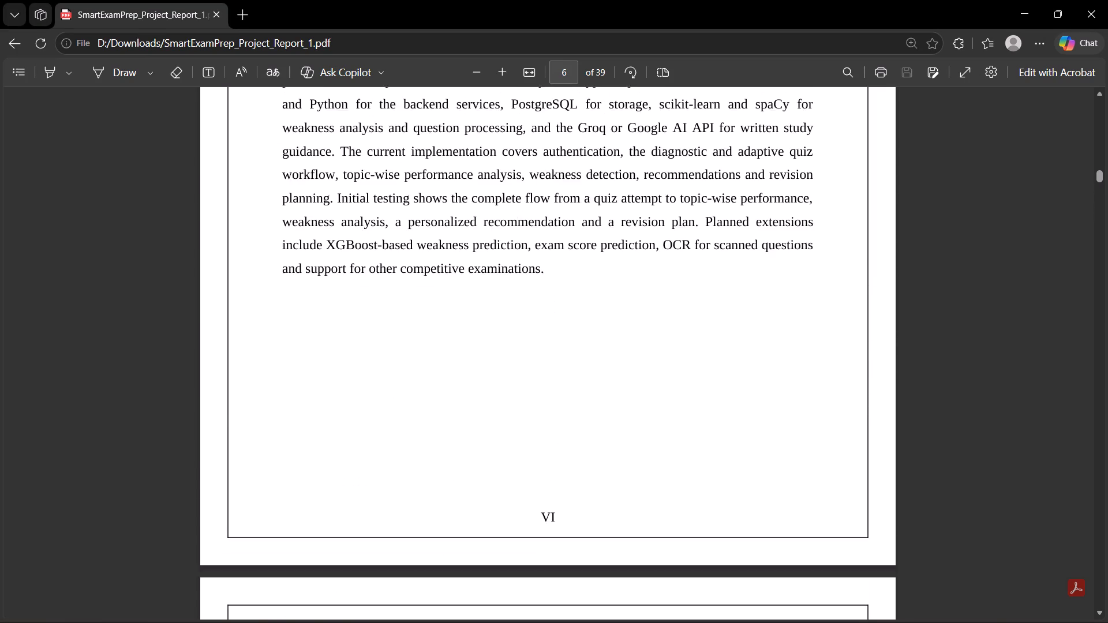
{"action": "scroll", "coordinate": [93, 377], "scroll_direction": "up", "scroll_amount": 6}
{"action": "scroll", "coordinate": [93, 377], "scroll_direction": "down", "scroll_amount": 11}
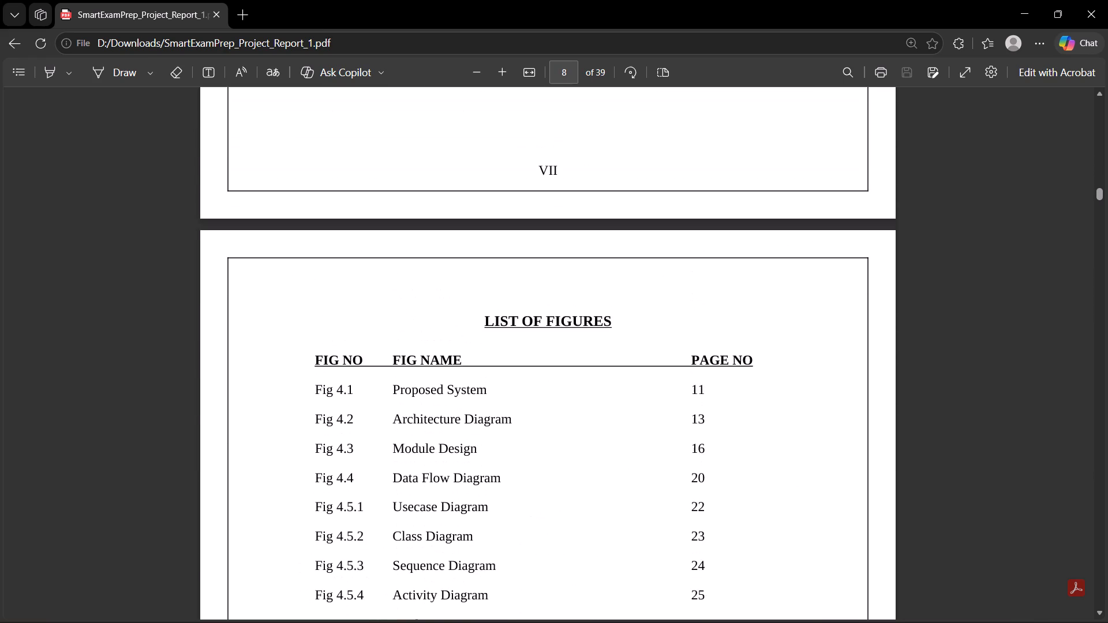
{"action": "scroll", "coordinate": [93, 377], "scroll_direction": "down", "scroll_amount": 2}
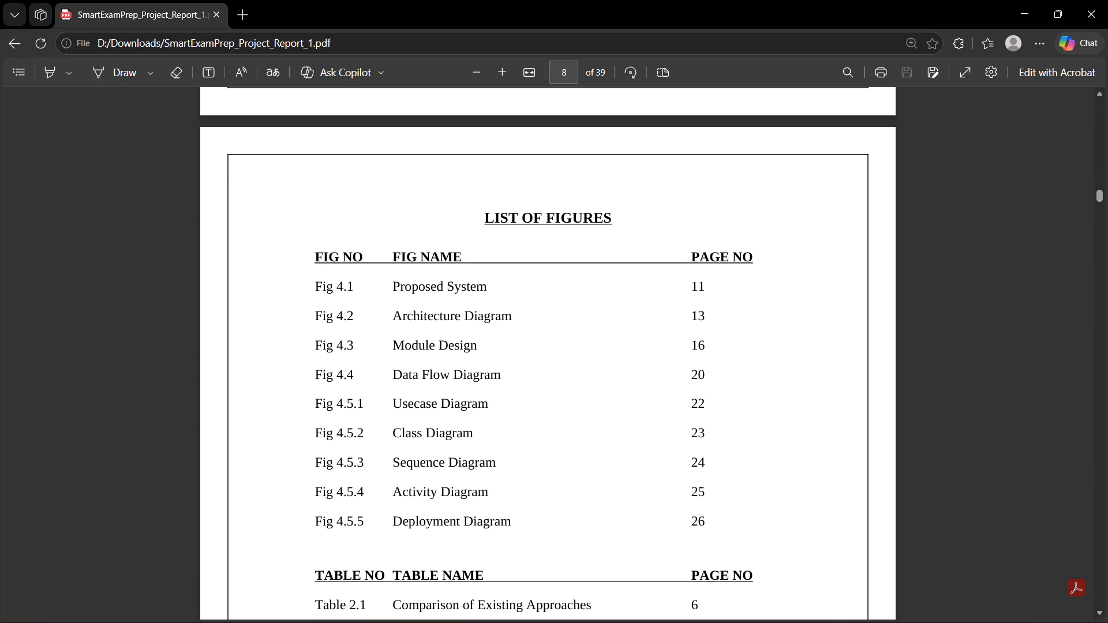
{"action": "scroll", "coordinate": [93, 377], "scroll_direction": "down", "scroll_amount": 2}
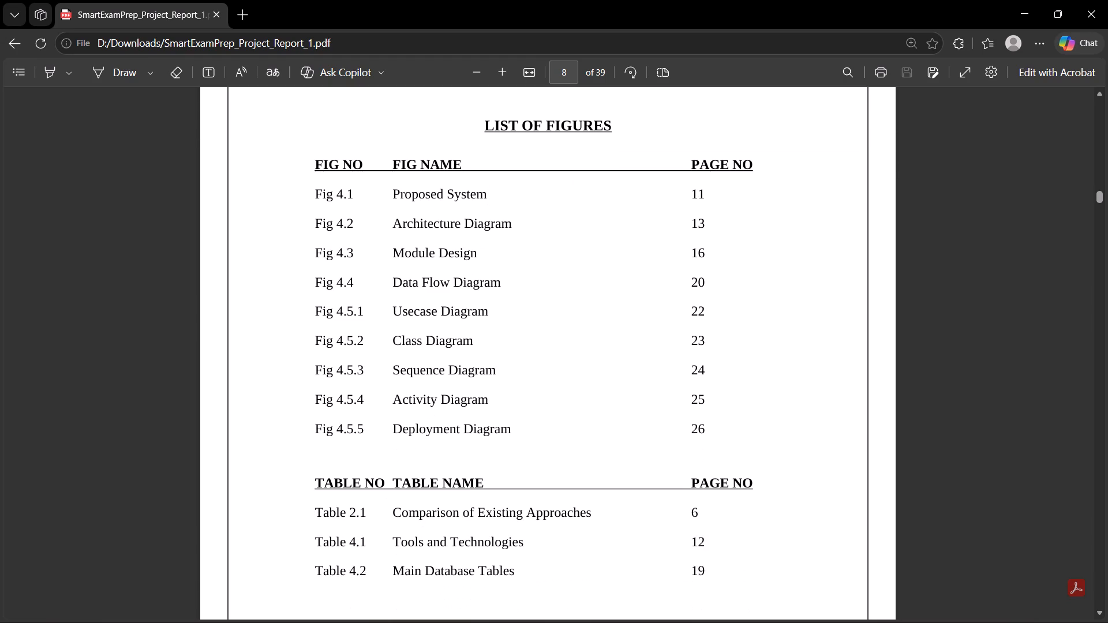
{"action": "scroll", "coordinate": [415, 390], "scroll_direction": "down", "scroll_amount": 1}
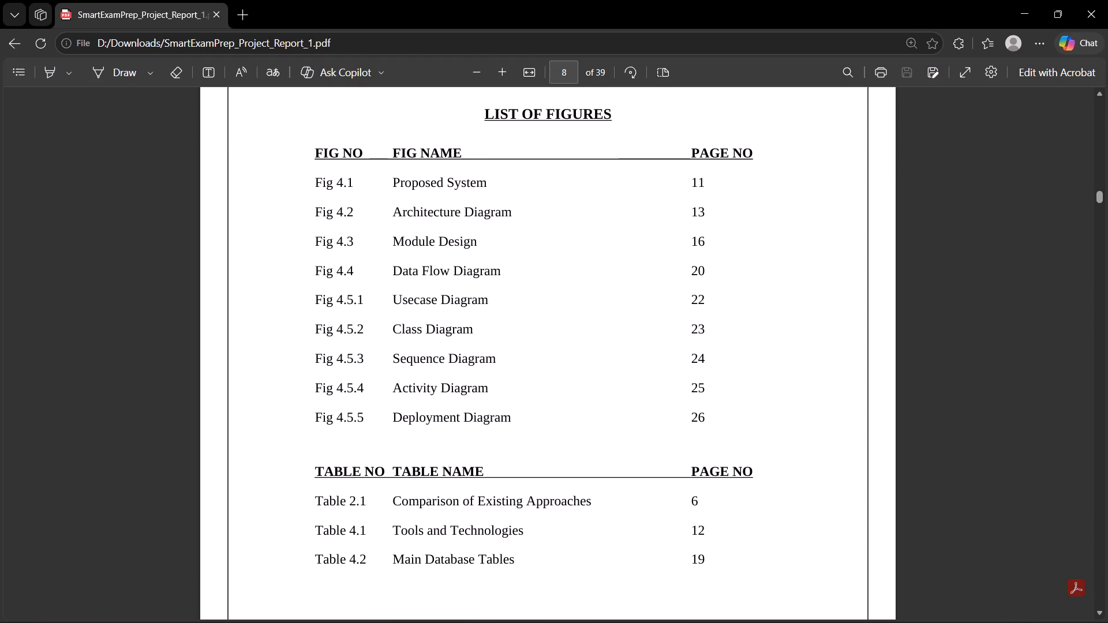
Switch to the Downloads folder in File Explorer and open SmartExamPrep_Project_Report_1 again as a second copy in Edge.
{"action": "left_click_drag", "start_coordinate": [254, 6], "coordinate": [248, 10]}
{"action": "left_click", "coordinate": [248, 10]}
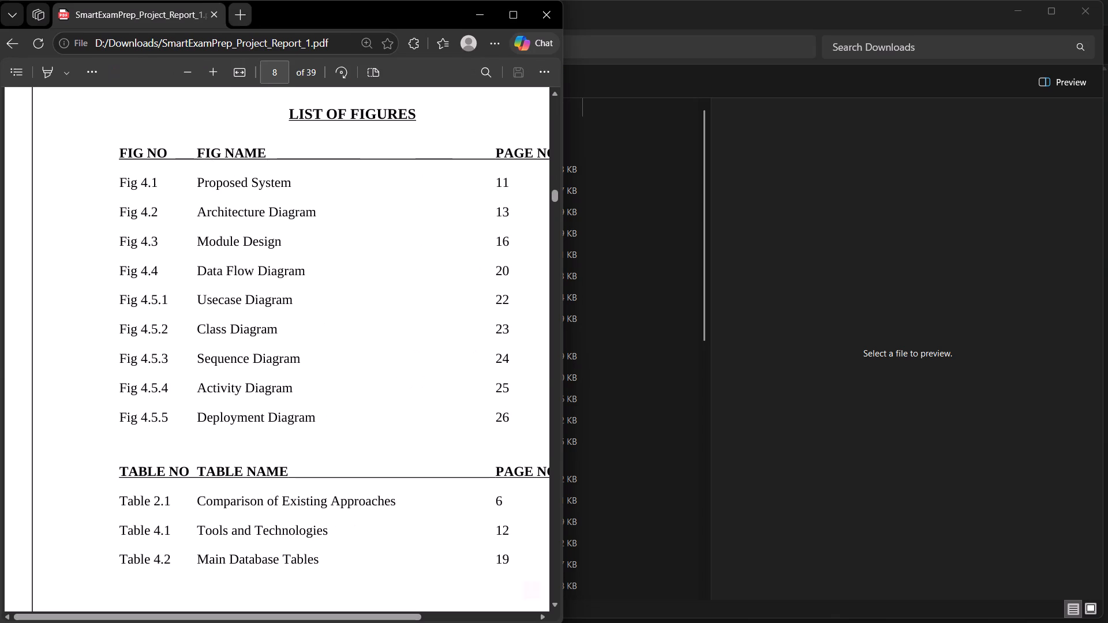
{"action": "left_click", "coordinate": [516, 9]}
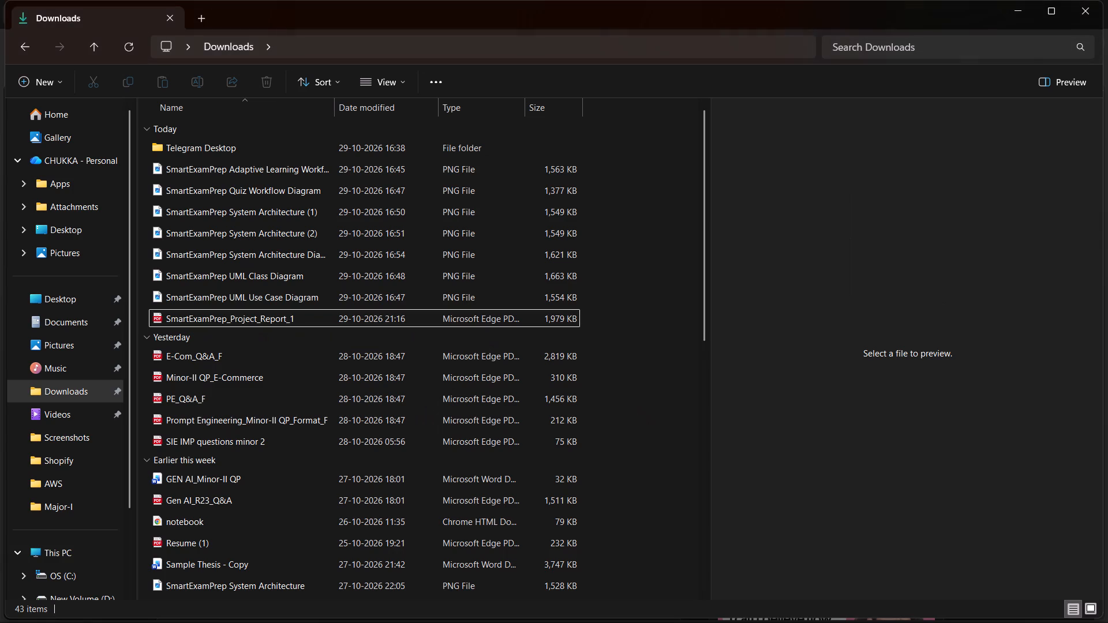
{"action": "double_click", "coordinate": [298, 313]}
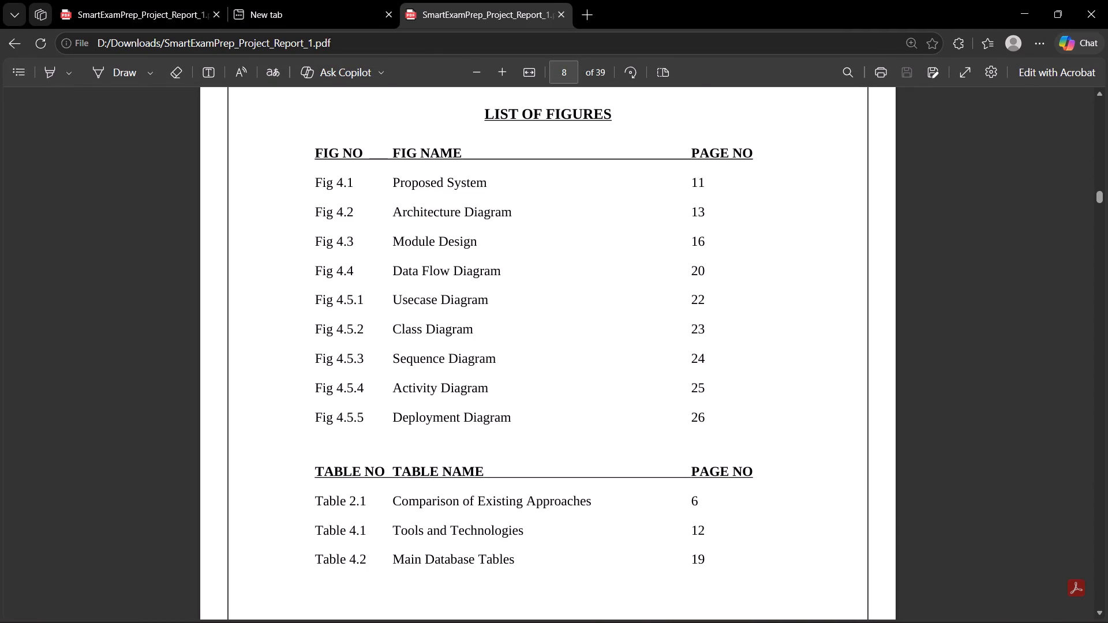
In the second copy, jump to PDF page 11 and look through Chapter 2 to Table 2.1 Comparison of Existing Approaches.
{"action": "scroll", "coordinate": [400, 261], "scroll_direction": "down", "scroll_amount": 4}
{"action": "left_click", "coordinate": [564, 68]}
{"action": "key", "text": "BackSpace"}
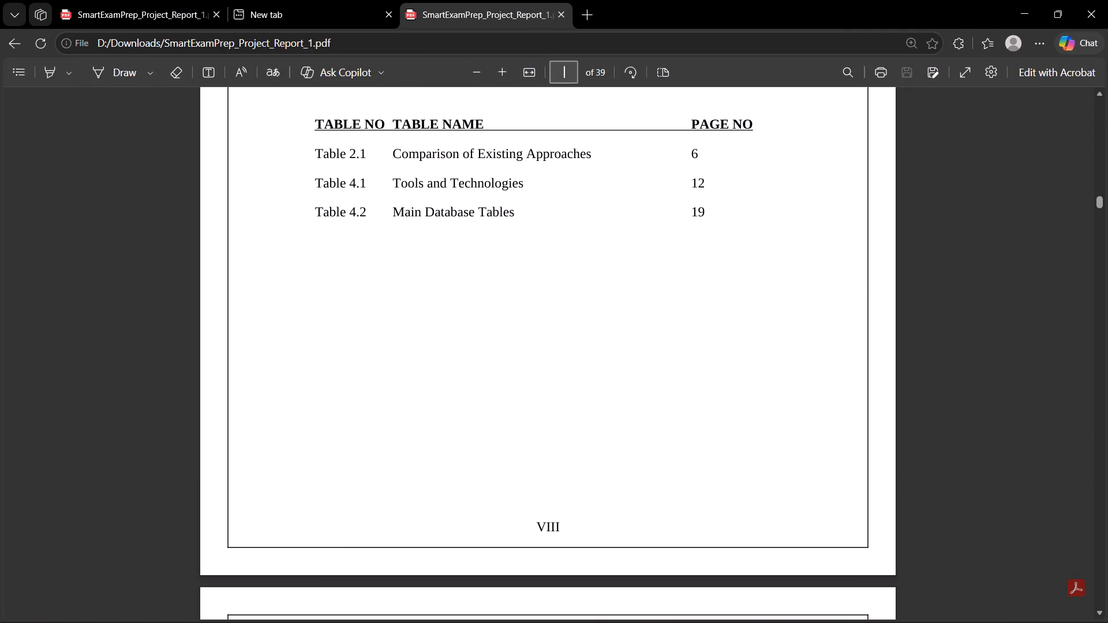
{"action": "type", "text": "11"}
{"action": "key", "text": "Return"}
{"action": "scroll", "coordinate": [564, 68], "scroll_direction": "down", "scroll_amount": 2}
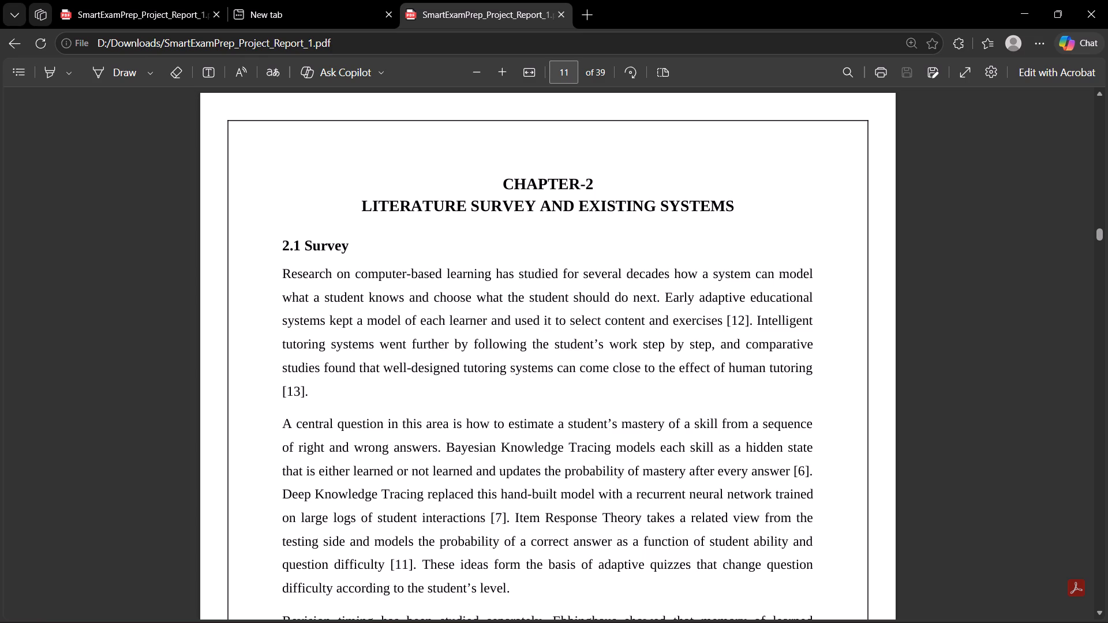
{"action": "scroll", "coordinate": [564, 207], "scroll_direction": "down", "scroll_amount": 11}
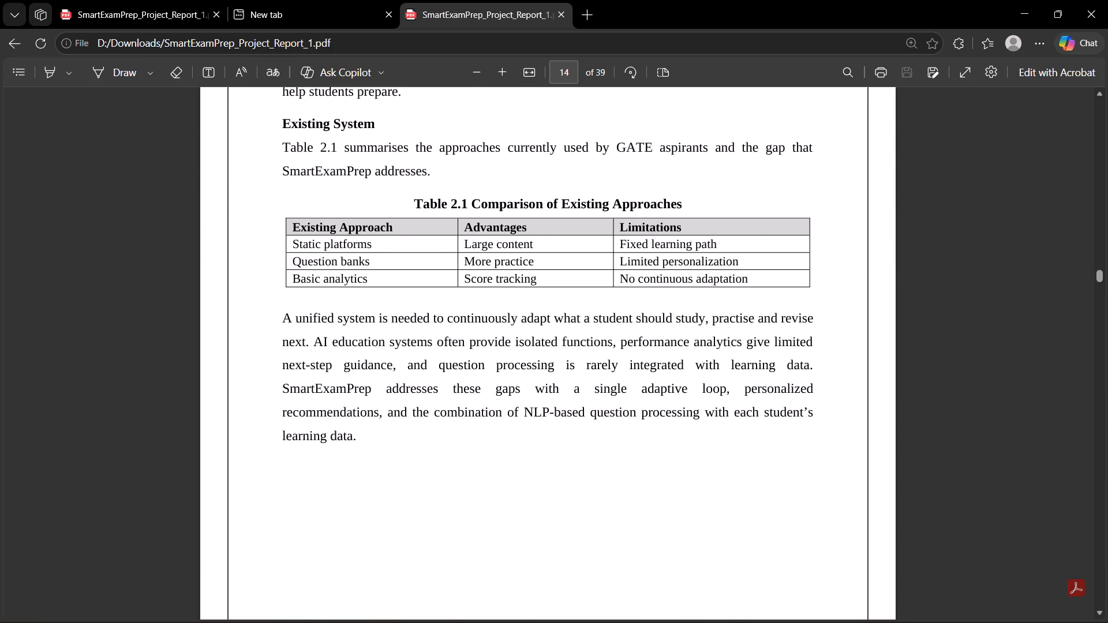
Continue into Chapter 4 Design and Methodology, checking section 4.1 and its report page numbers through Fig 4.1 Proposed System.
{"action": "scroll", "coordinate": [564, 207], "scroll_direction": "down", "scroll_amount": 9}
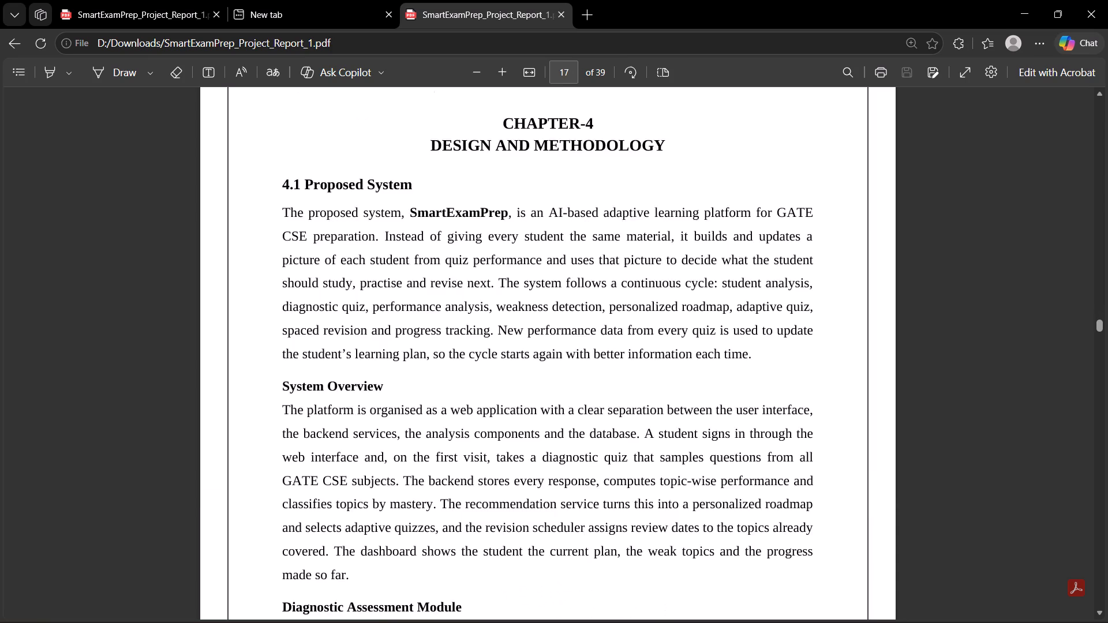
{"action": "scroll", "coordinate": [564, 207], "scroll_direction": "down", "scroll_amount": 1}
{"action": "scroll", "coordinate": [564, 207], "scroll_direction": "up", "scroll_amount": 2}
{"action": "scroll", "coordinate": [564, 207], "scroll_direction": "down", "scroll_amount": 2}
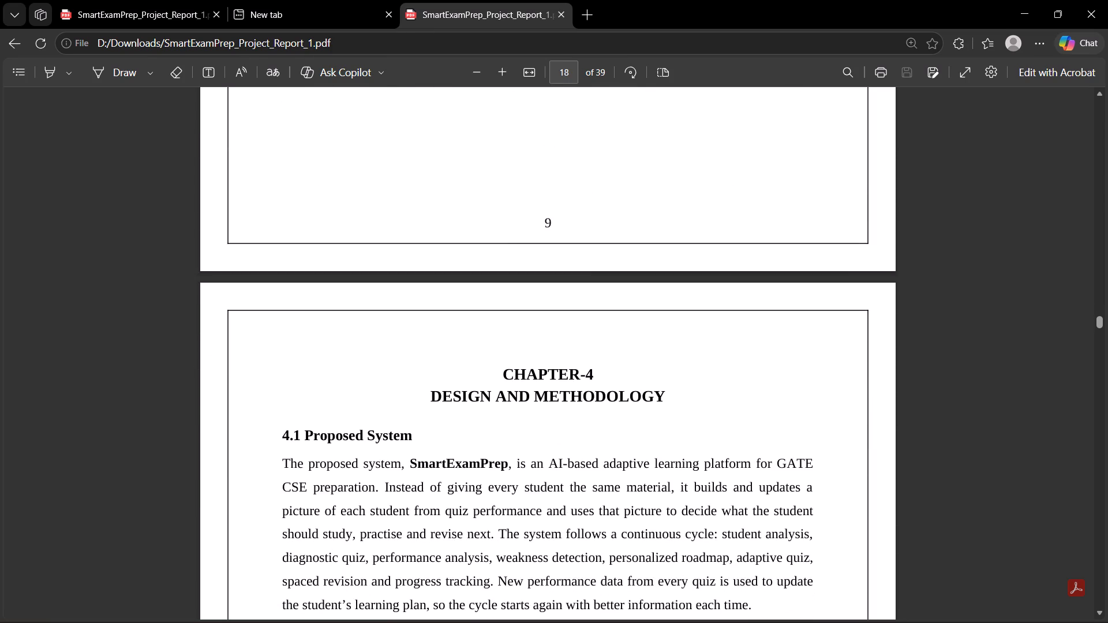
{"action": "scroll", "coordinate": [564, 207], "scroll_direction": "down", "scroll_amount": 5}
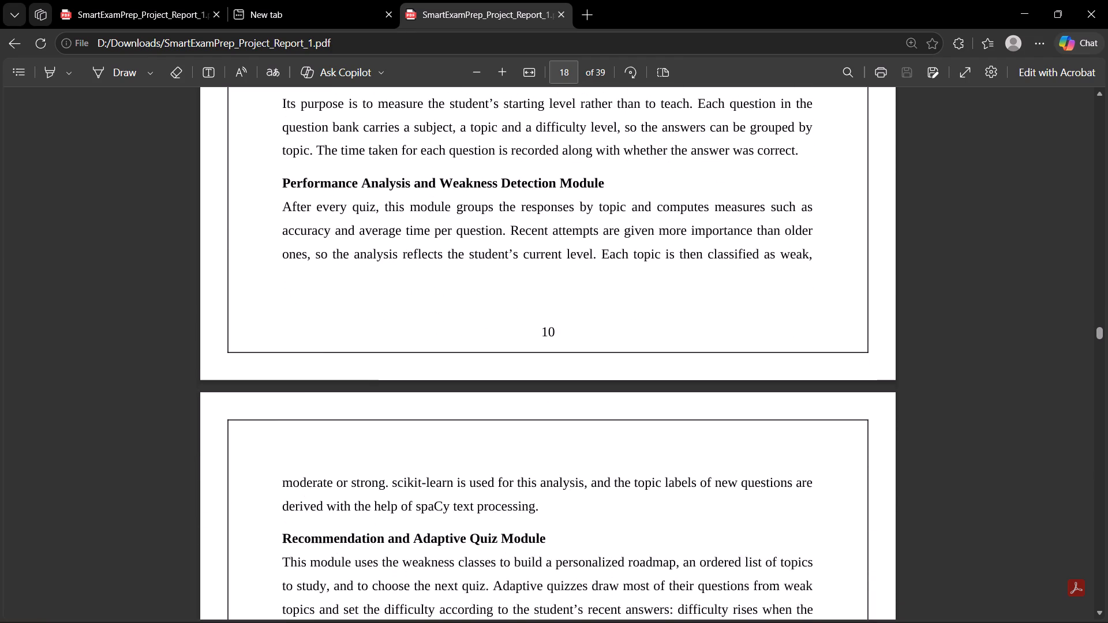
{"action": "scroll", "coordinate": [564, 207], "scroll_direction": "down", "scroll_amount": 2}
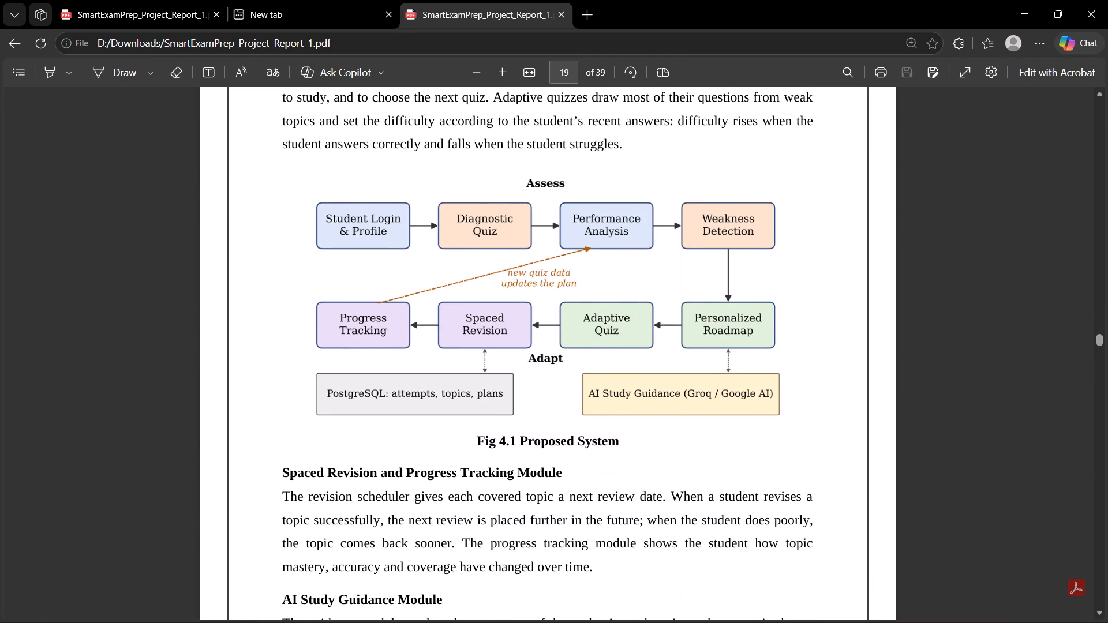
Close the blank new tab between the two report copies and bring up the first copy's List of Figures.
{"action": "left_click", "coordinate": [278, 0]}
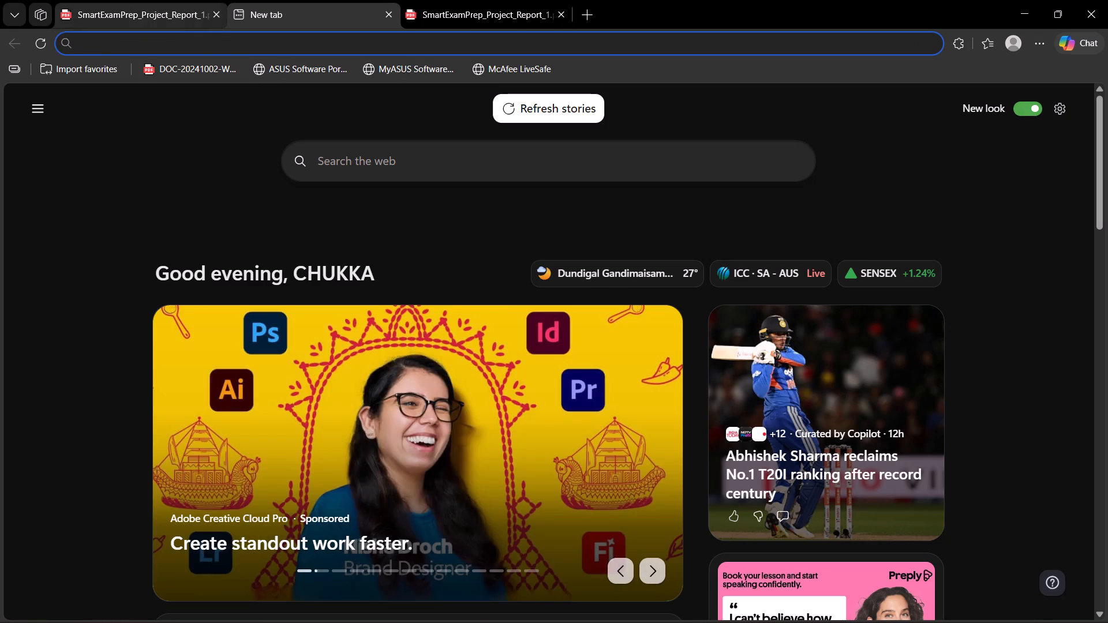
{"action": "left_click", "coordinate": [192, 0]}
{"action": "left_click", "coordinate": [385, 17]}
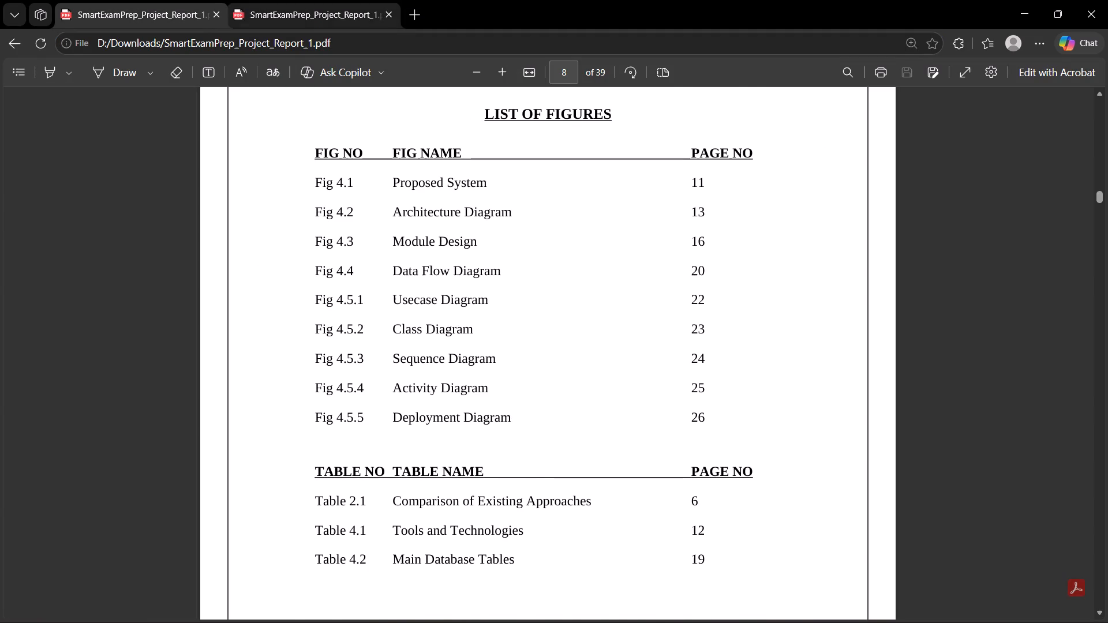
Check Table 4.1 Tools and Technologies and Fig 4.2 Architecture diagram in the second copy against the first copy's List of Figures.
{"action": "left_click", "coordinate": [334, 24]}
{"action": "scroll", "coordinate": [422, 279], "scroll_direction": "down", "scroll_amount": 8}
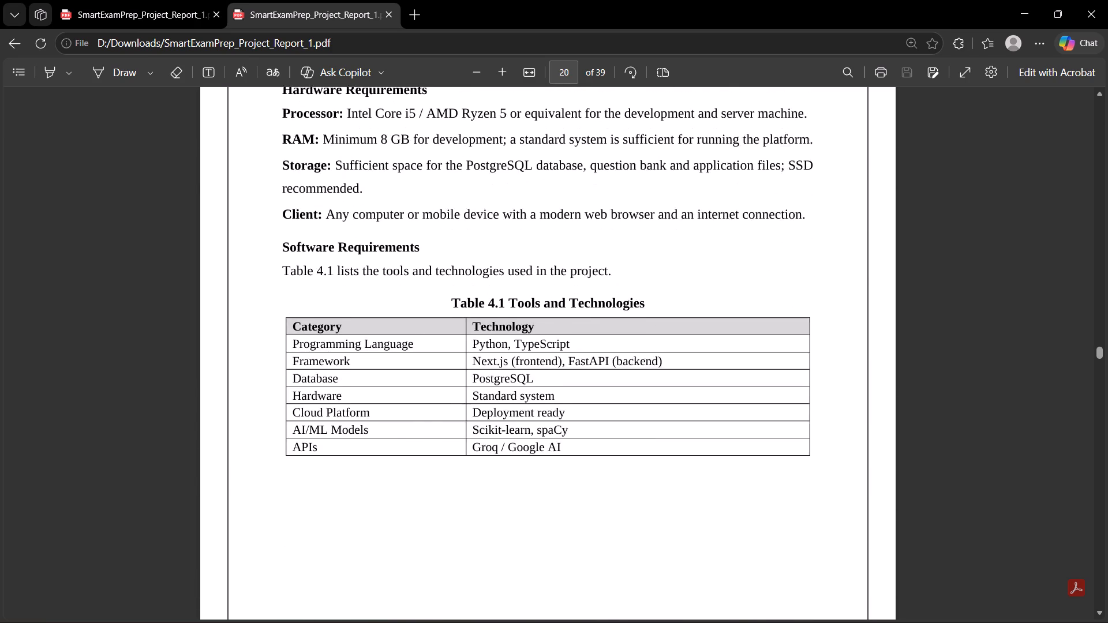
{"action": "scroll", "coordinate": [422, 279], "scroll_direction": "down", "scroll_amount": 3}
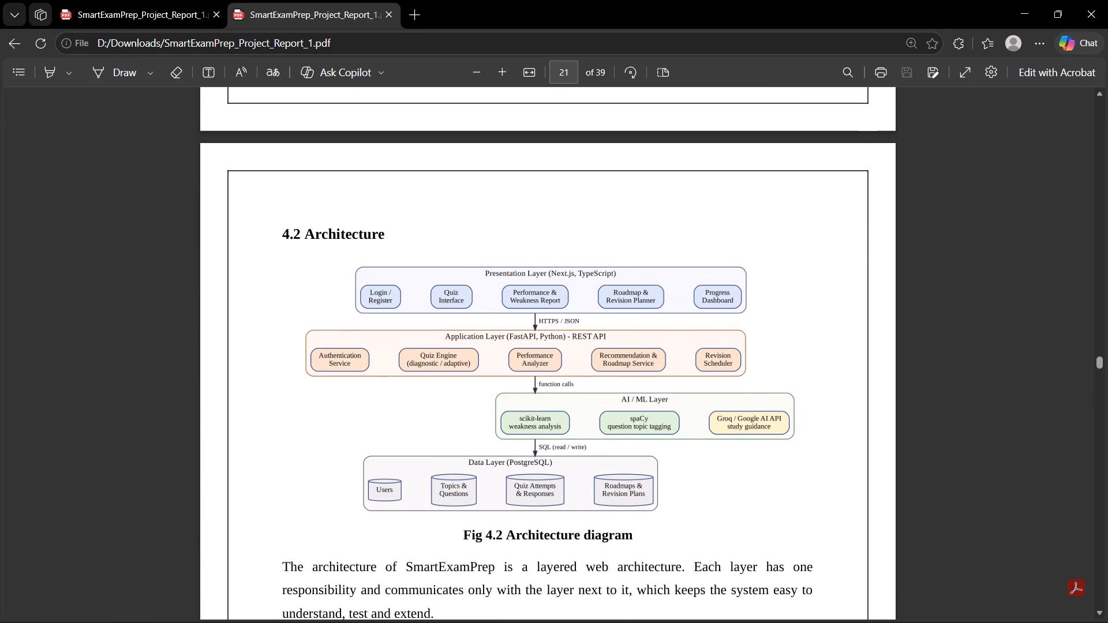
{"action": "scroll", "coordinate": [422, 279], "scroll_direction": "down", "scroll_amount": 1}
{"action": "left_click", "coordinate": [98, 0]}
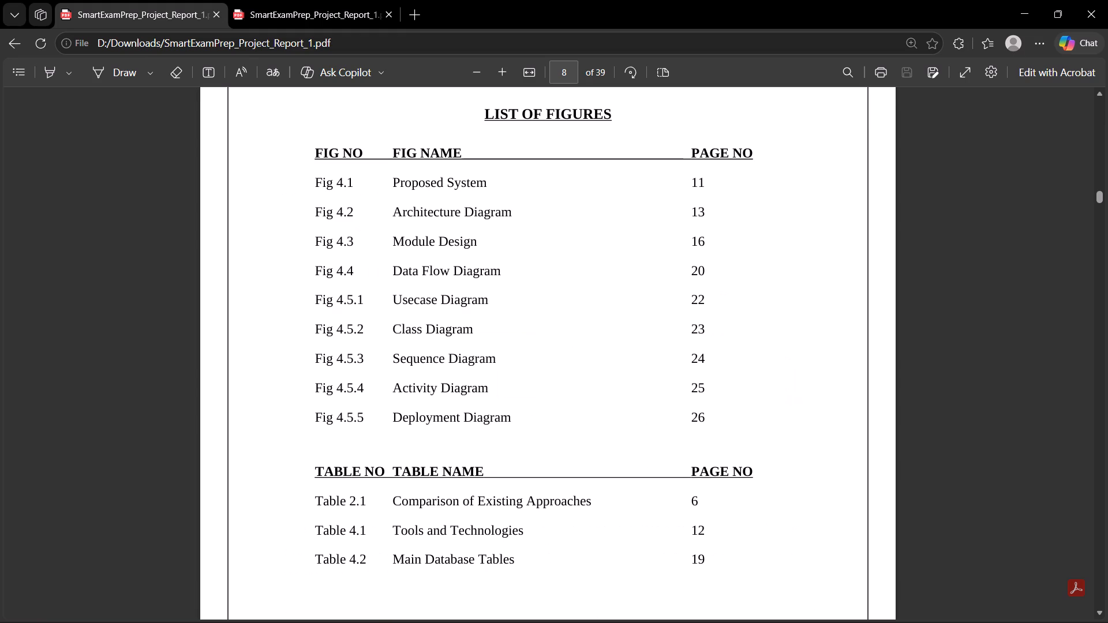
{"action": "left_click", "coordinate": [300, 0]}
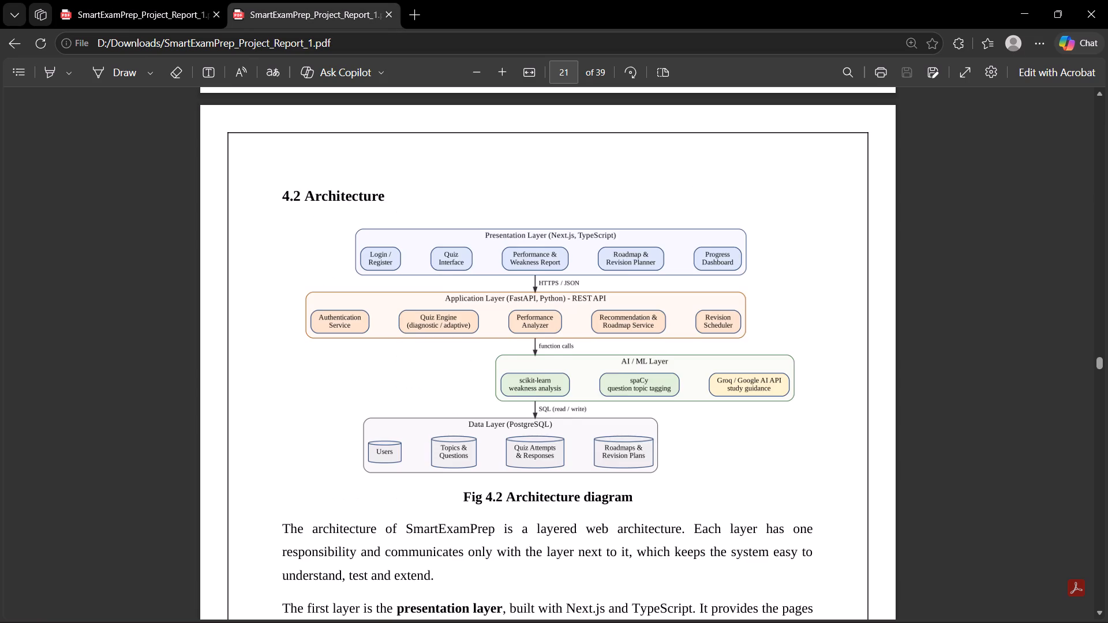
Find Fig 4.3 Module Design and Organisation in the second copy and compare it with its List of Figures entry.
{"action": "scroll", "coordinate": [441, 415], "scroll_direction": "down", "scroll_amount": 7}
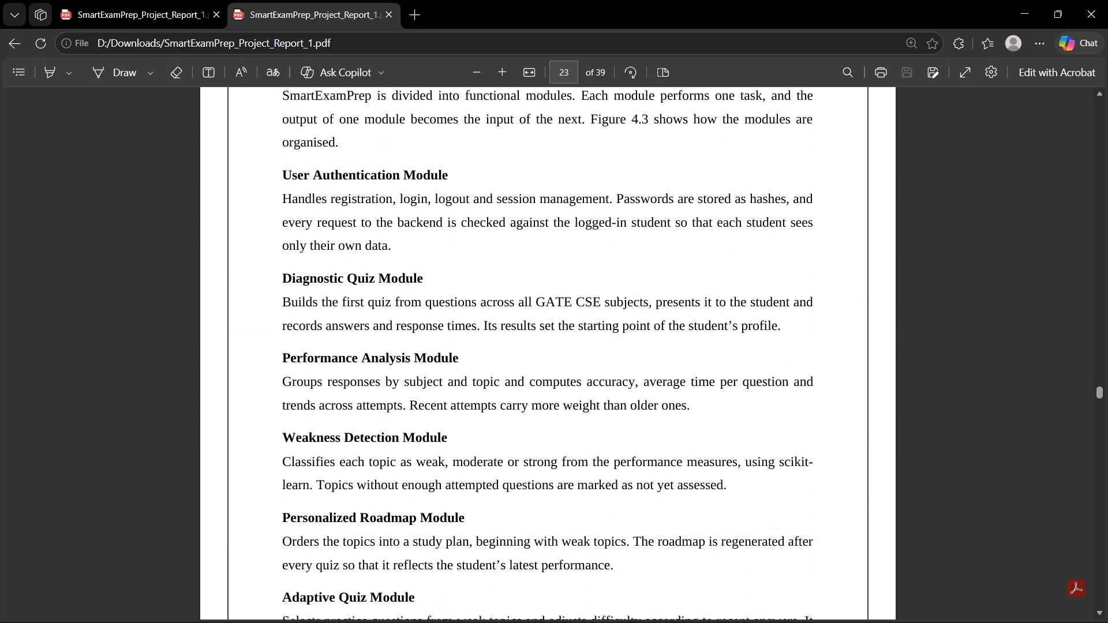
{"action": "scroll", "coordinate": [441, 415], "scroll_direction": "down", "scroll_amount": 2}
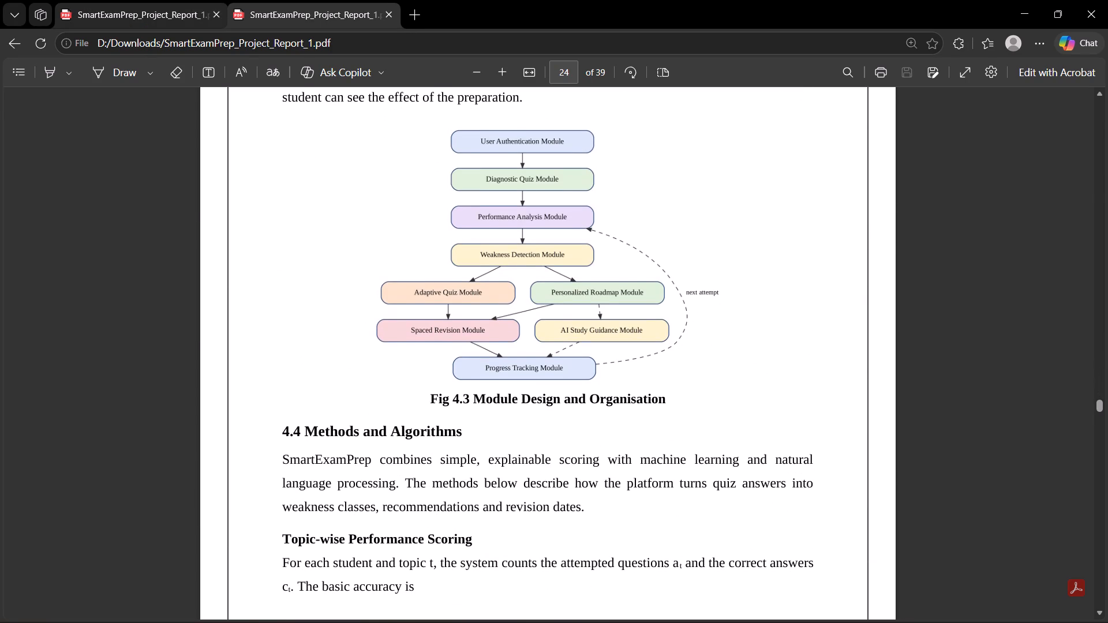
{"action": "left_click", "coordinate": [138, 0]}
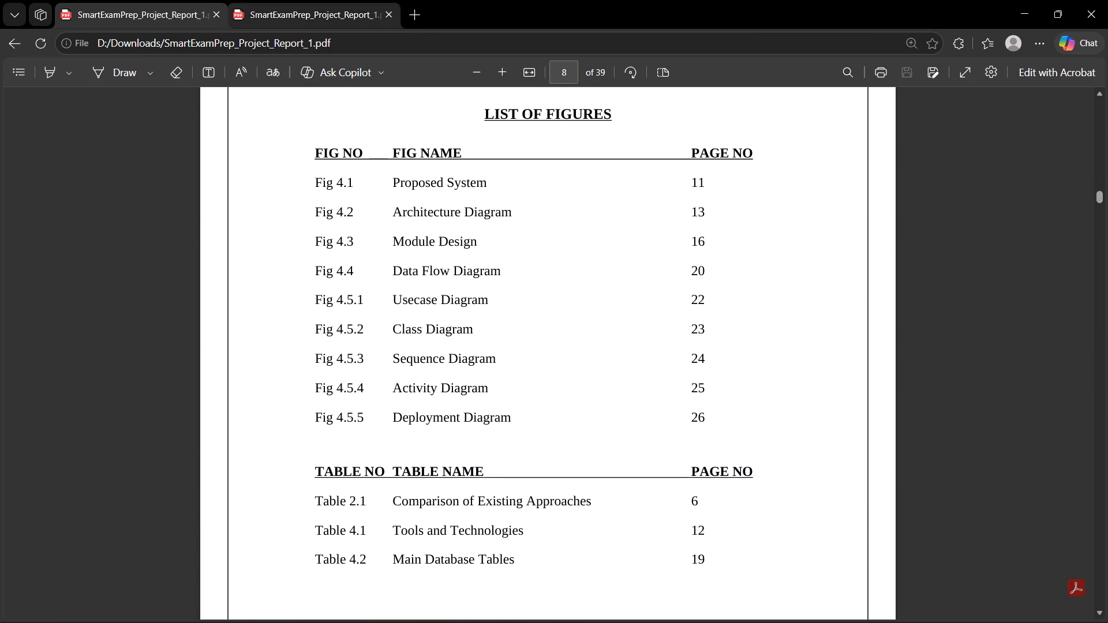
{"action": "left_click", "coordinate": [294, 6]}
Check the report page number under Fig 4.3 and look over section 4.4 Methods and Algorithms through Adaptive Difficulty Selection.
{"action": "scroll", "coordinate": [433, 374], "scroll_direction": "down", "scroll_amount": 2}
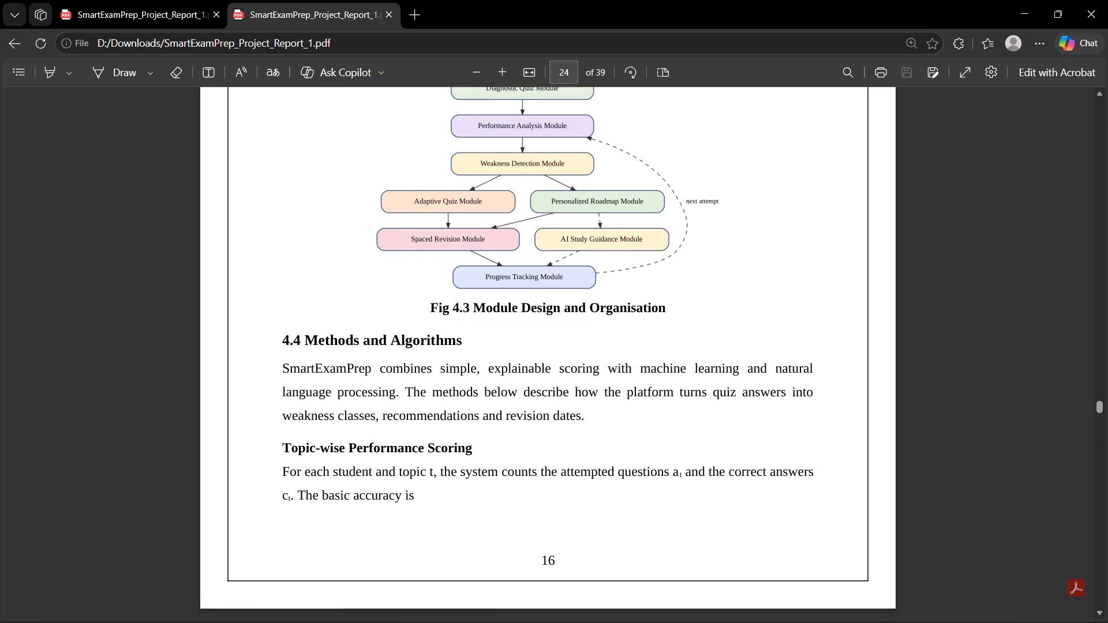
{"action": "scroll", "coordinate": [433, 374], "scroll_direction": "down", "scroll_amount": 4}
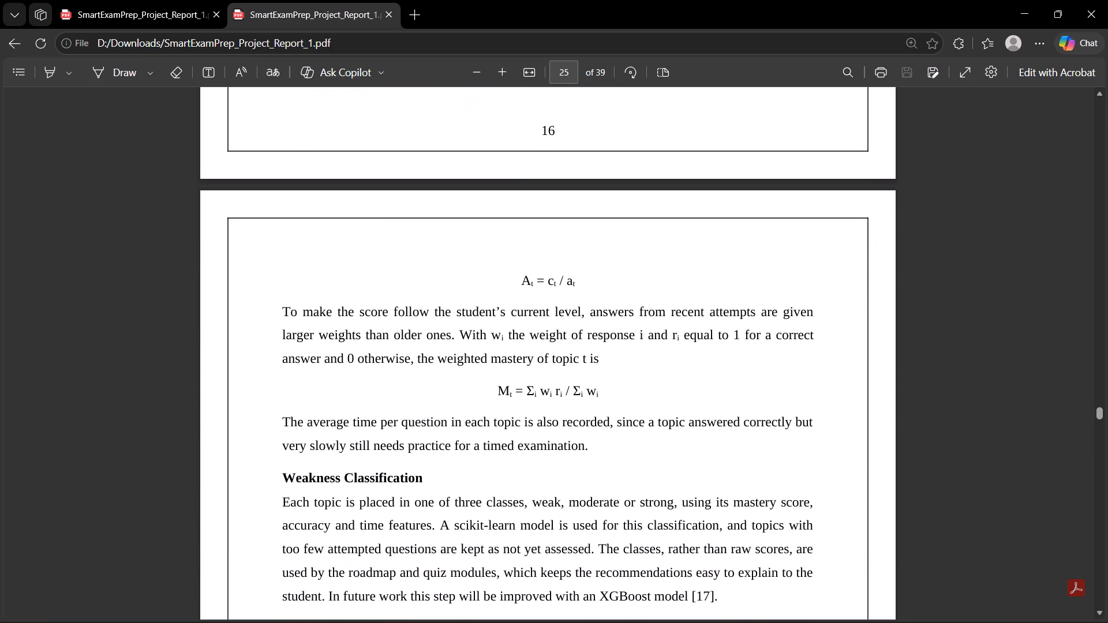
{"action": "scroll", "coordinate": [433, 374], "scroll_direction": "down", "scroll_amount": 3}
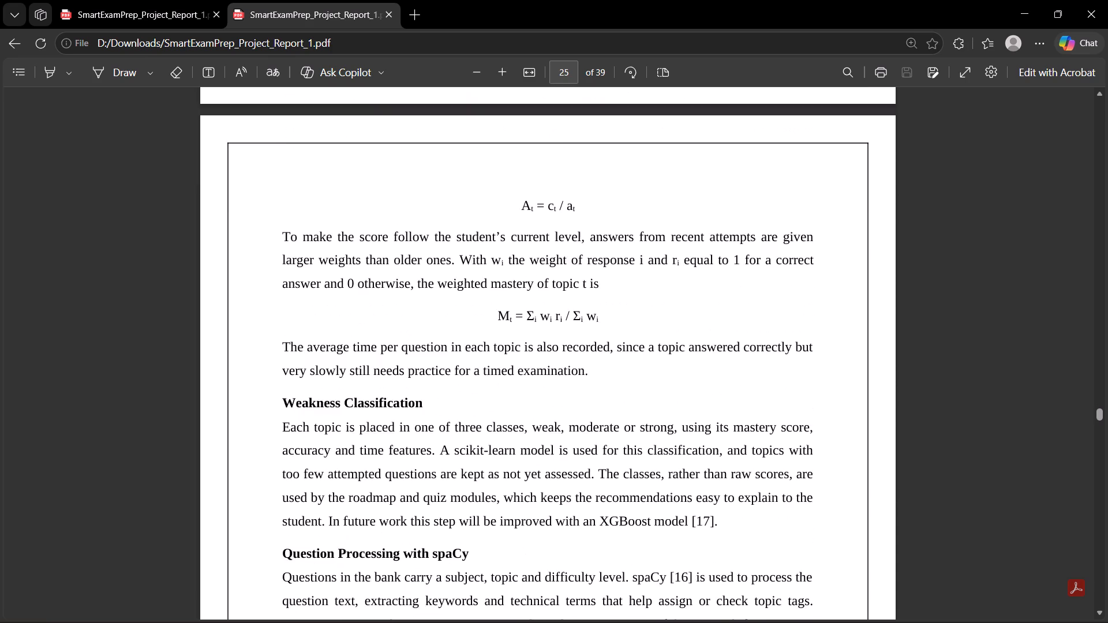
{"action": "scroll", "coordinate": [433, 374], "scroll_direction": "down", "scroll_amount": 4}
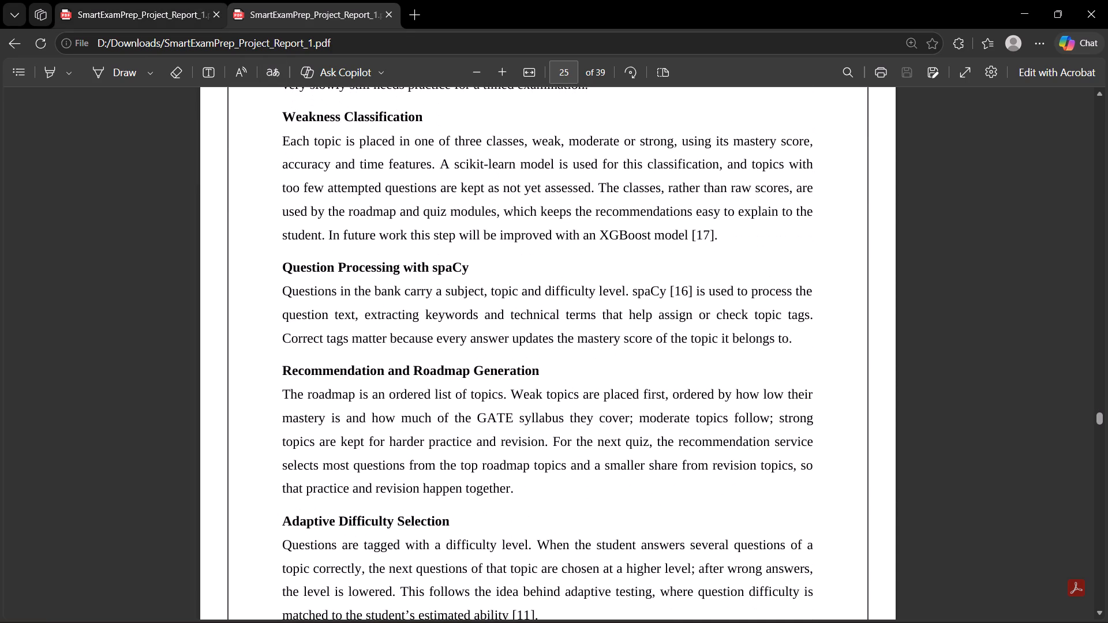
In the first copy, recheck the List of Figures and the table of contents, going back to the report's cover page.
{"action": "left_click", "coordinate": [171, 0]}
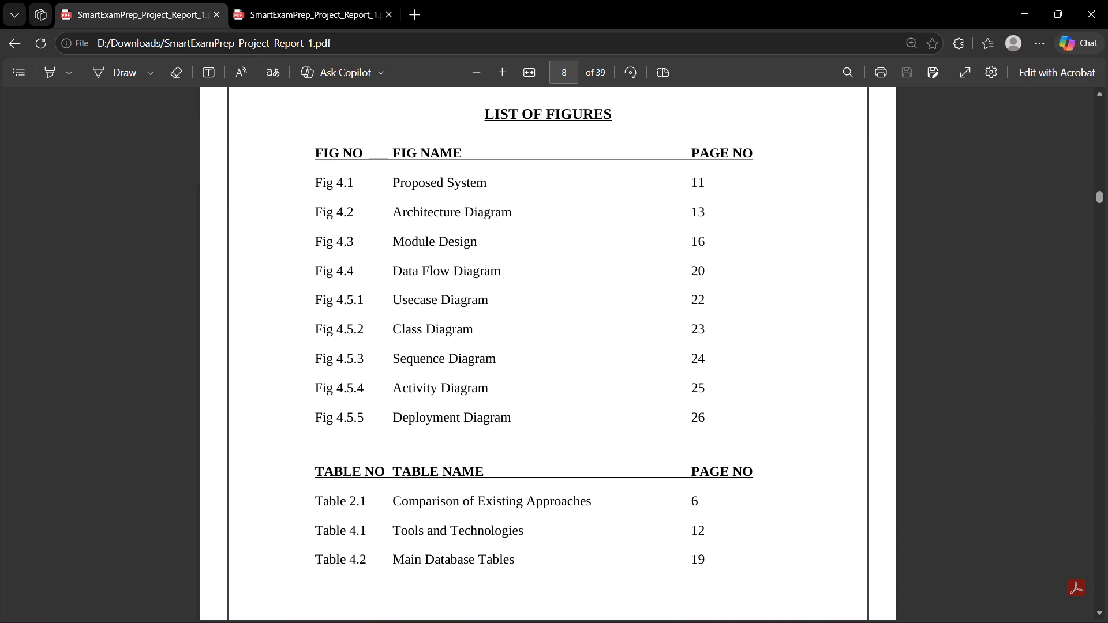
{"action": "scroll", "coordinate": [415, 360], "scroll_direction": "down", "scroll_amount": 5}
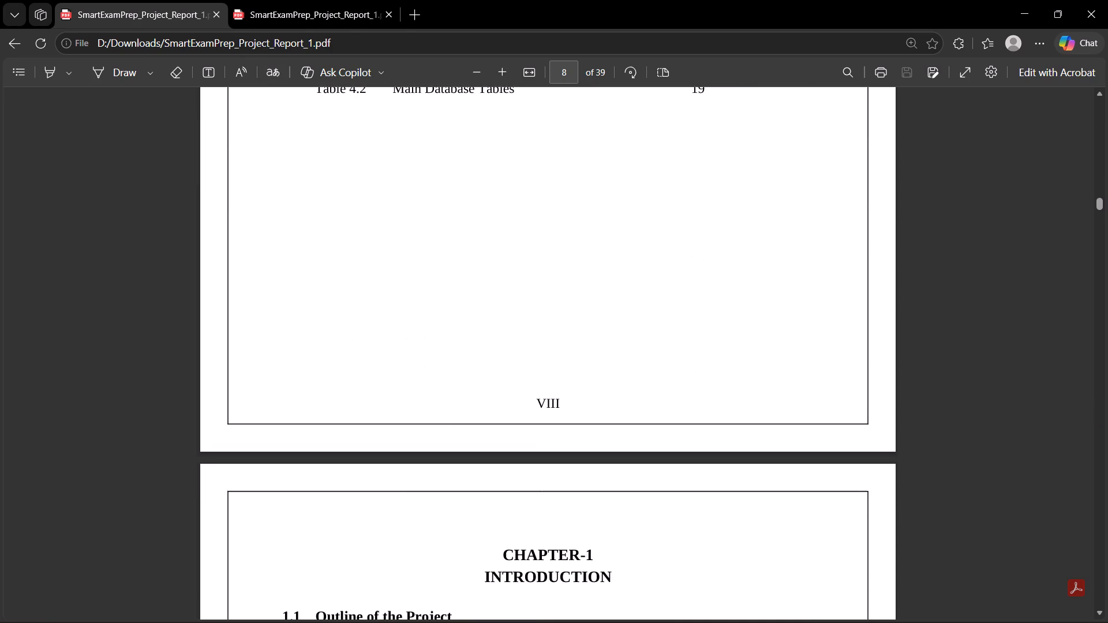
{"action": "scroll", "coordinate": [415, 360], "scroll_direction": "down", "scroll_amount": 1}
{"action": "scroll", "coordinate": [415, 360], "scroll_direction": "up", "scroll_amount": 6}
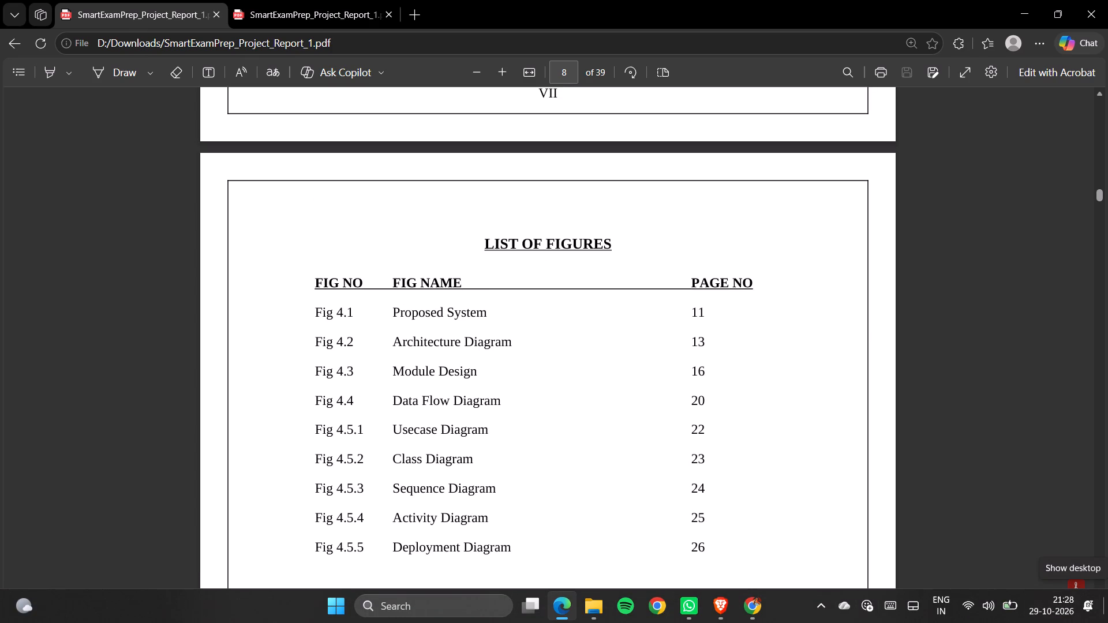
{"action": "scroll", "coordinate": [1107, 622], "scroll_direction": "up", "scroll_amount": 16}
{"action": "left_click_drag", "start_coordinate": [729, 546], "coordinate": [632, 336]}
{"action": "scroll", "coordinate": [632, 336], "scroll_direction": "up", "scroll_amount": 5}
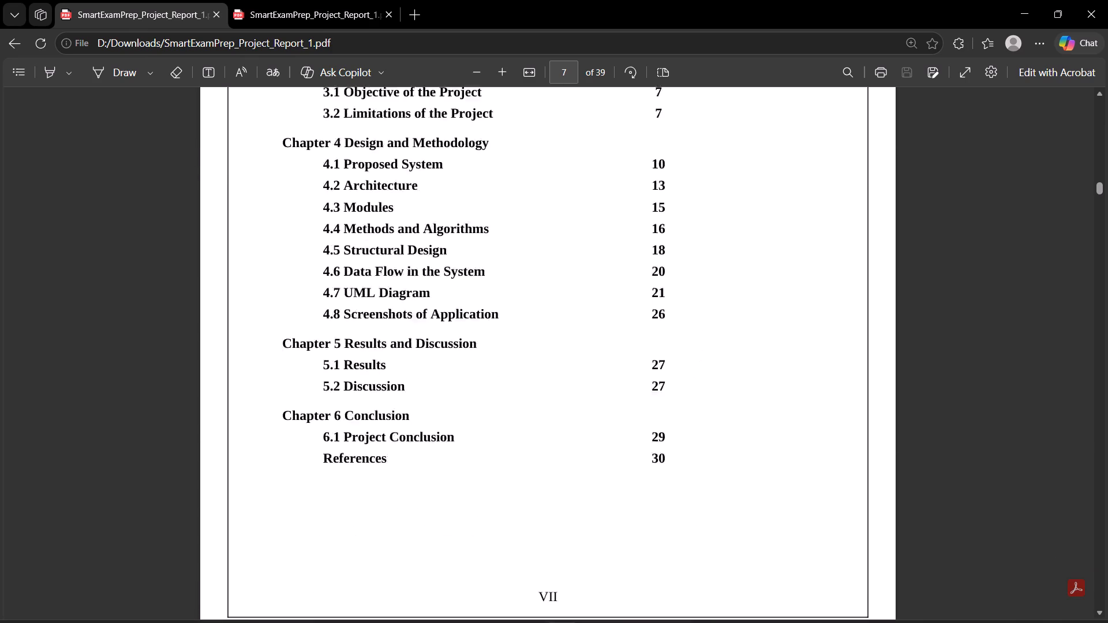
{"action": "scroll", "coordinate": [632, 336], "scroll_direction": "up", "scroll_amount": 20}
{"action": "scroll", "coordinate": [632, 336], "scroll_direction": "up", "scroll_amount": 9}
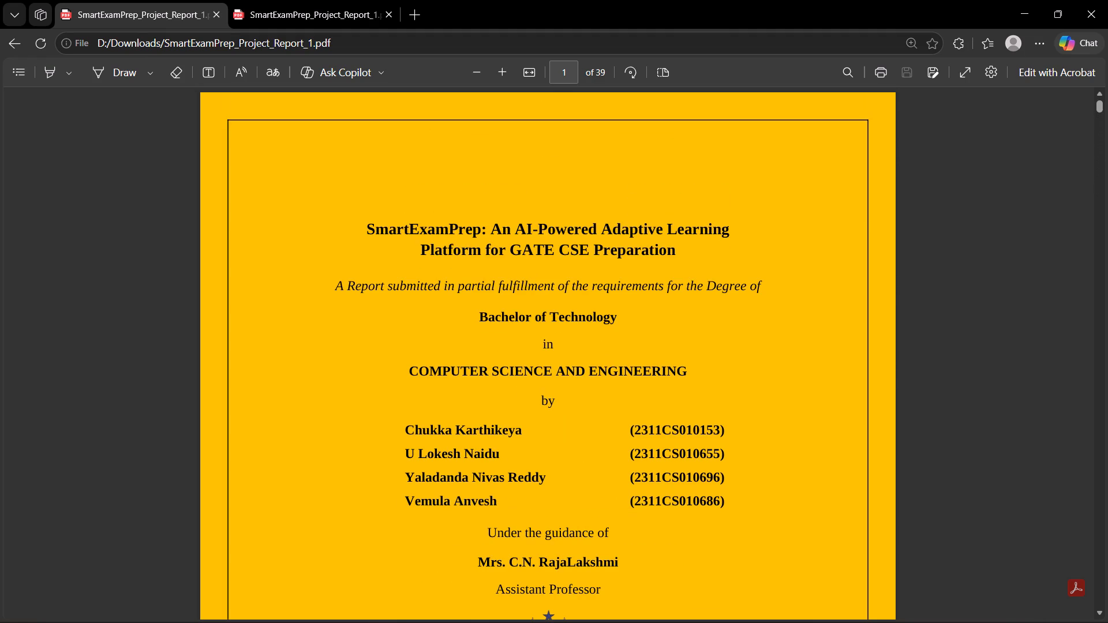
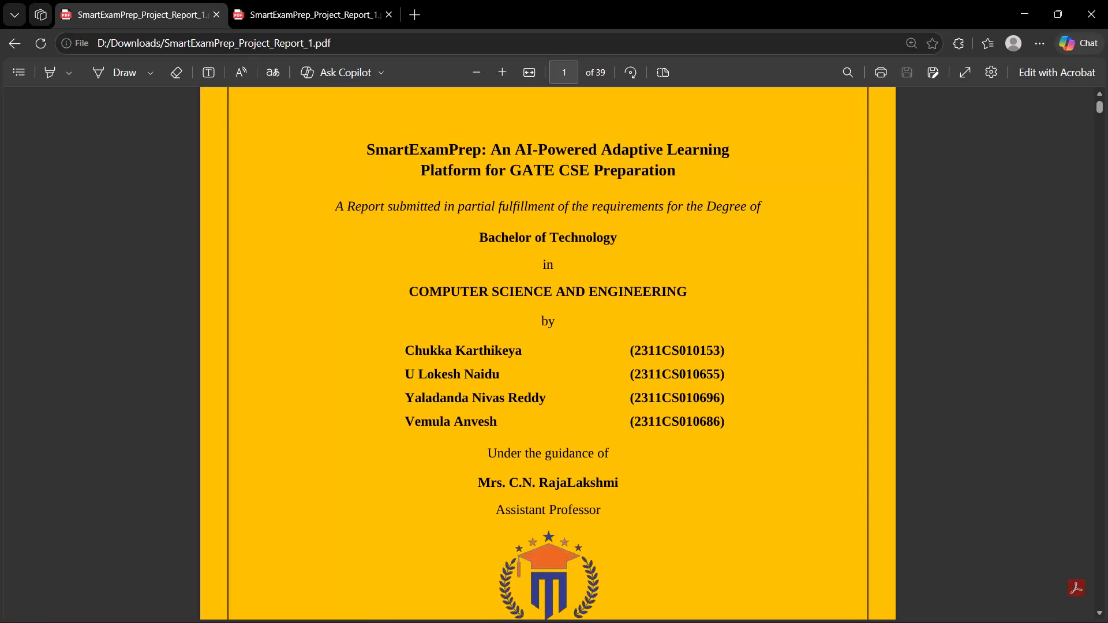
Return to the second copy of the report and recheck Fig 4.3 Module Design and Organisation above section 4.4.
{"action": "scroll", "coordinate": [632, 336], "scroll_direction": "up", "scroll_amount": 3}
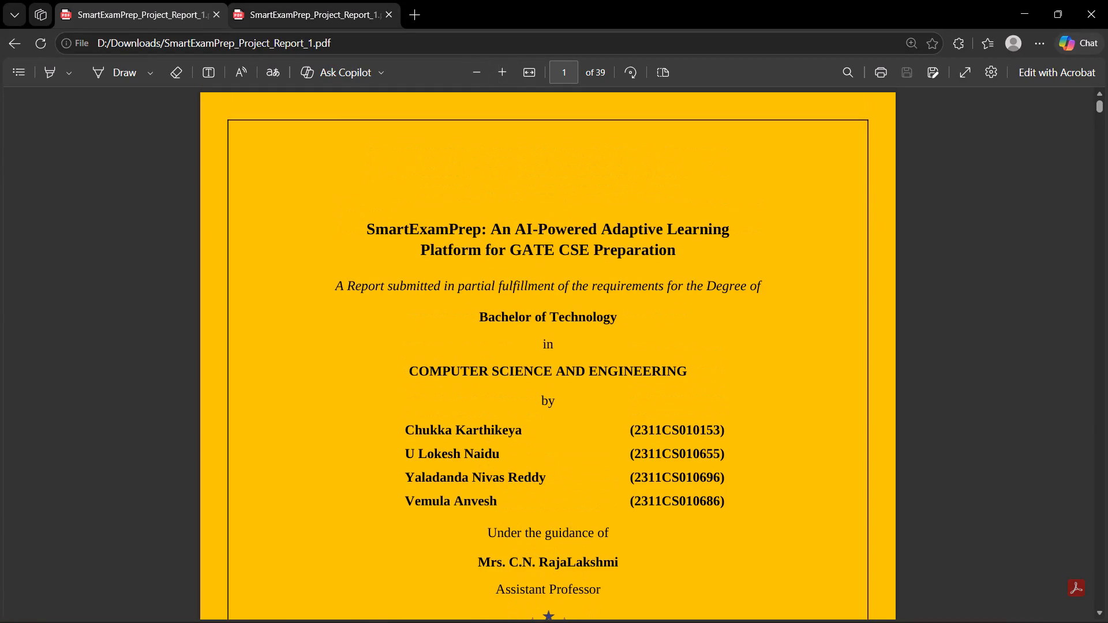
{"action": "left_click", "coordinate": [324, 0]}
{"action": "scroll", "coordinate": [575, 261], "scroll_direction": "up", "scroll_amount": 2}
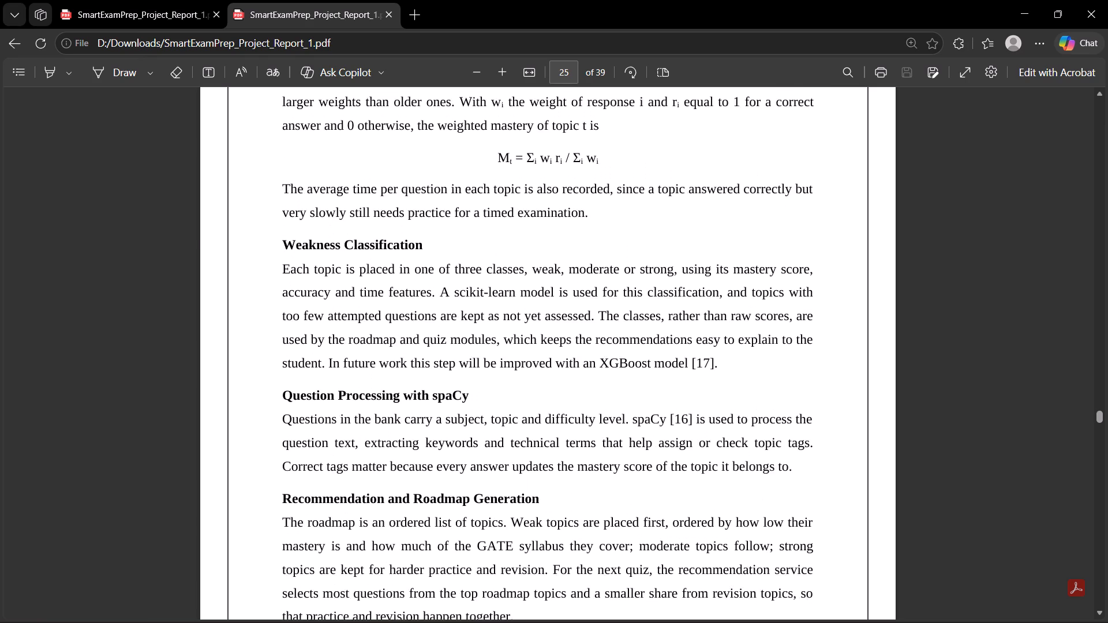
{"action": "scroll", "coordinate": [575, 261], "scroll_direction": "up", "scroll_amount": 3}
{"action": "scroll", "coordinate": [575, 261], "scroll_direction": "down", "scroll_amount": 1}
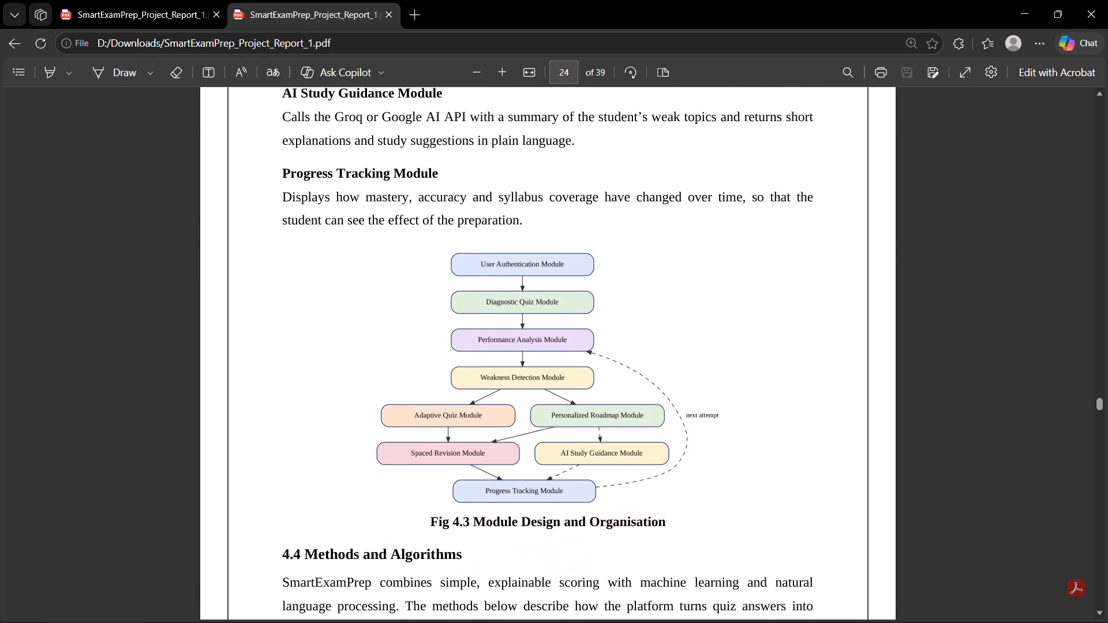
{"action": "scroll", "coordinate": [575, 261], "scroll_direction": "down", "scroll_amount": 1}
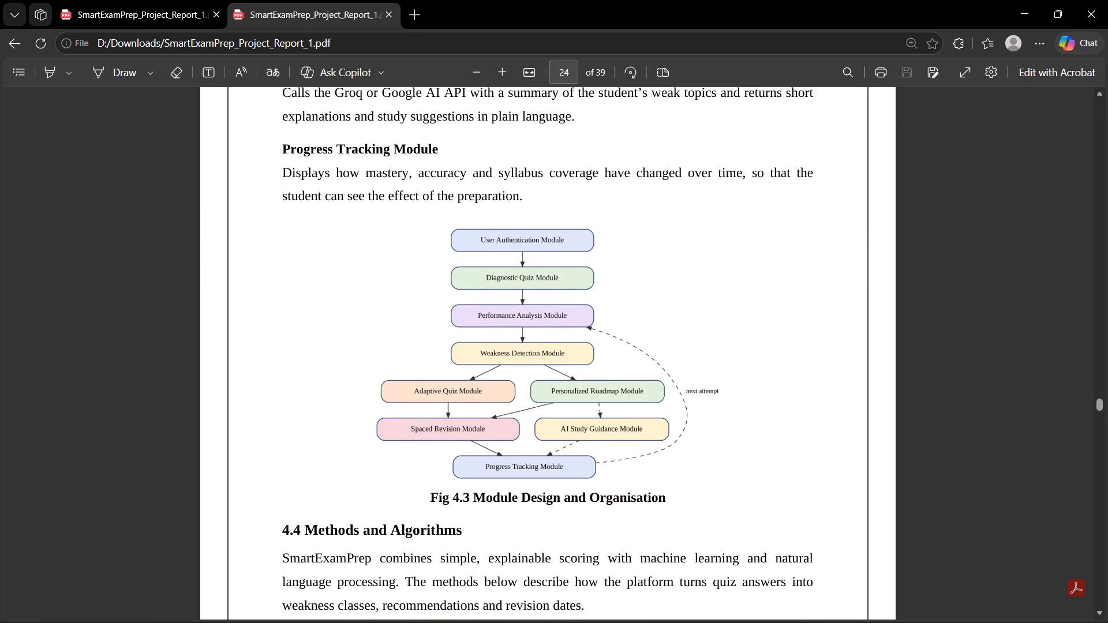
Put the PDF windows aside, switch to Chrome, search for pdf to word and open iLovePDF's PDF to Word converter.
{"action": "left_click", "coordinate": [1004, 2]}
{"action": "left_click", "coordinate": [1017, 12]}
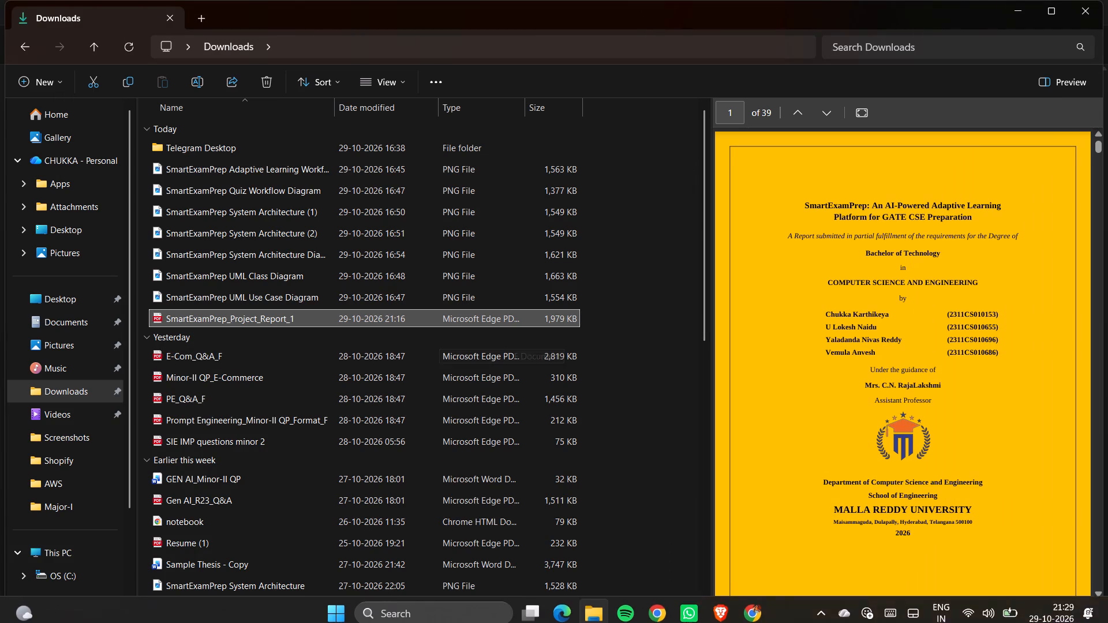
{"action": "left_click", "coordinate": [751, 597]}
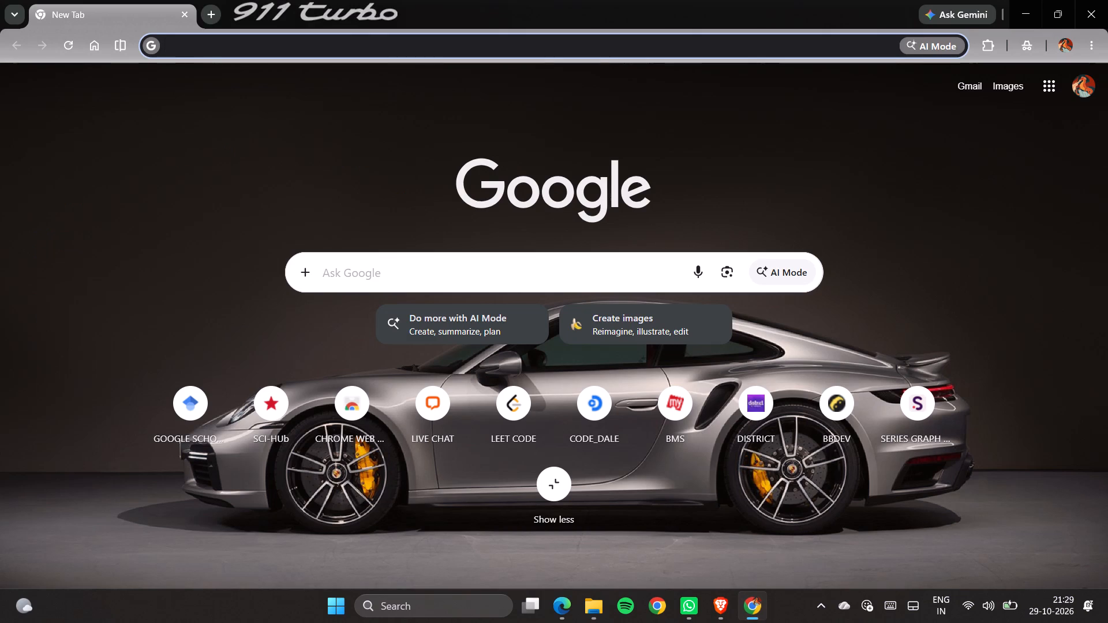
{"action": "type", "text": "pdf t"}
{"action": "key", "text": "Return"}
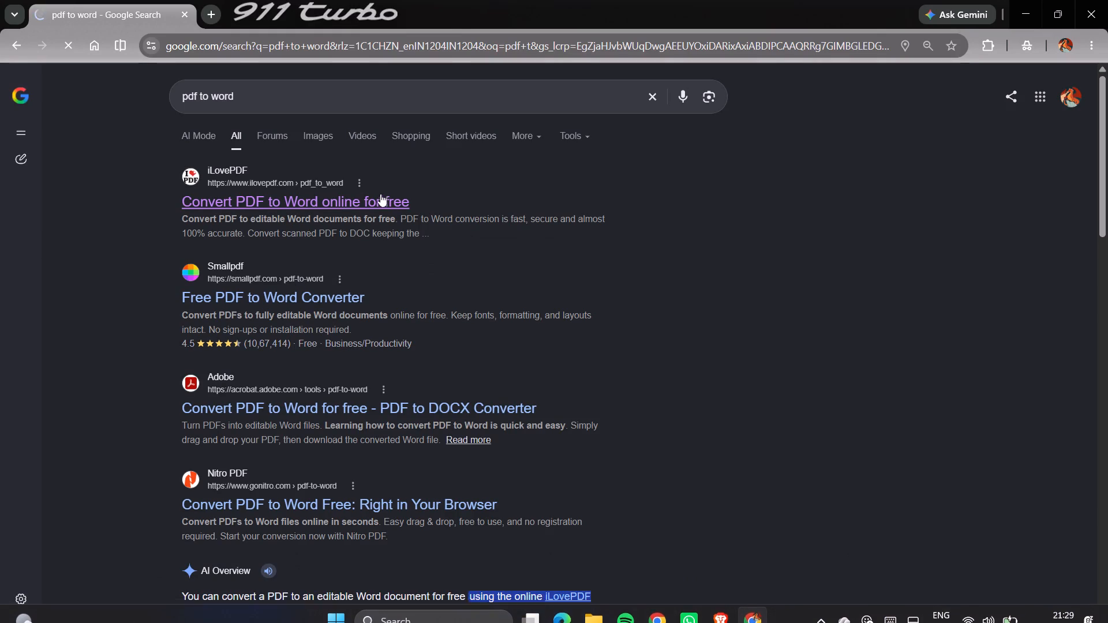
{"action": "left_click", "coordinate": [345, 195]}
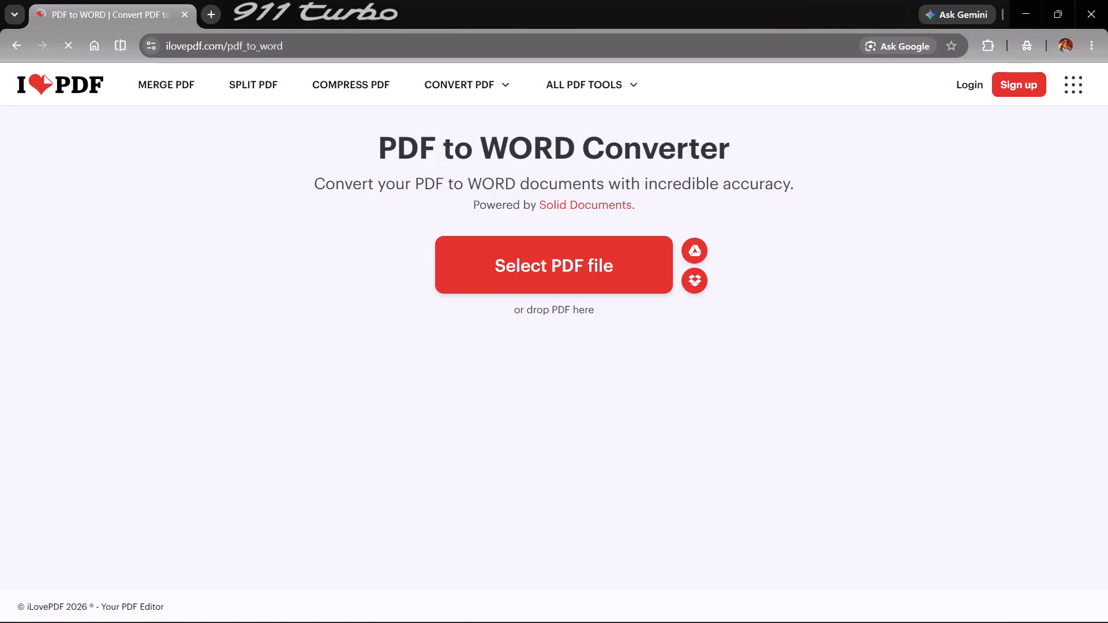
Convert SmartExamPrep_Project_Report_1 from Downloads to Word with the No OCR option and download the resulting document.
{"action": "left_click", "coordinate": [541, 262]}
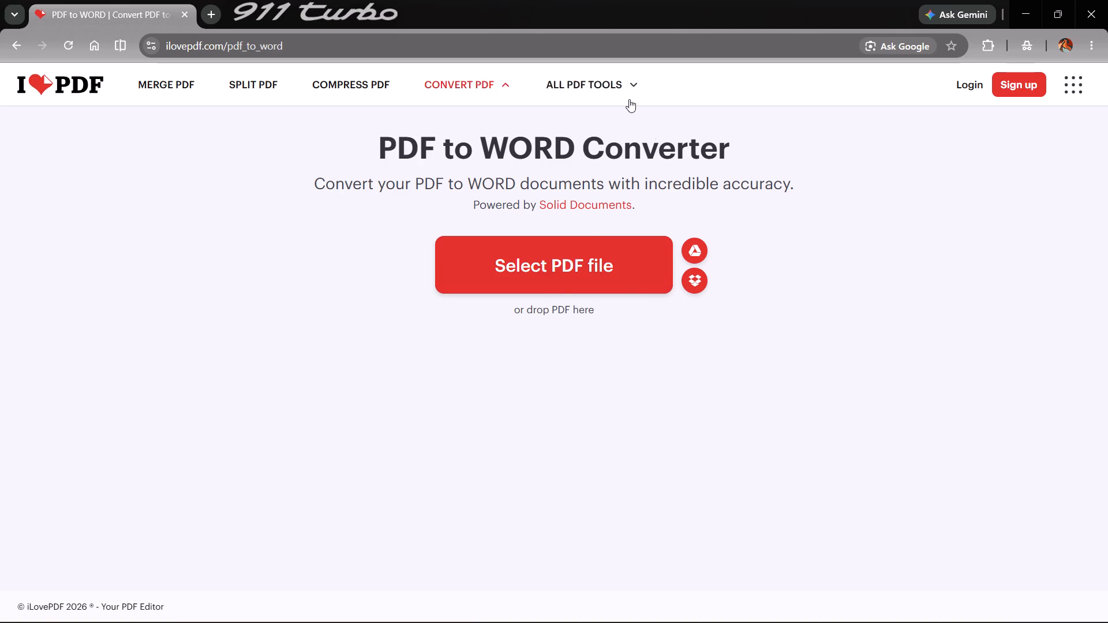
{"action": "left_click", "coordinate": [569, 261]}
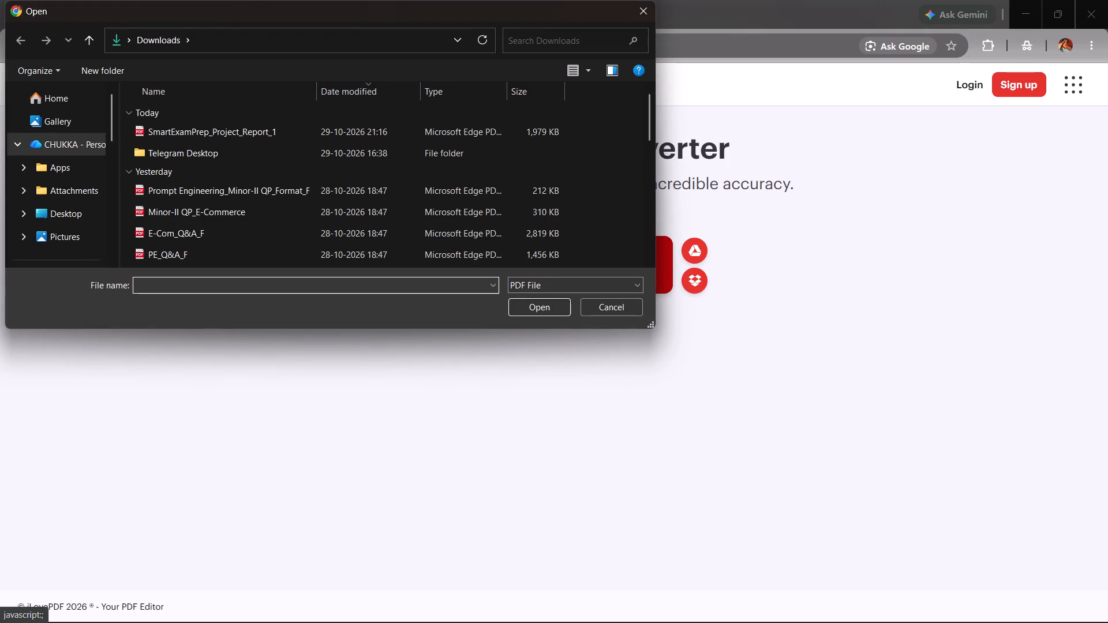
{"action": "double_click", "coordinate": [222, 131]}
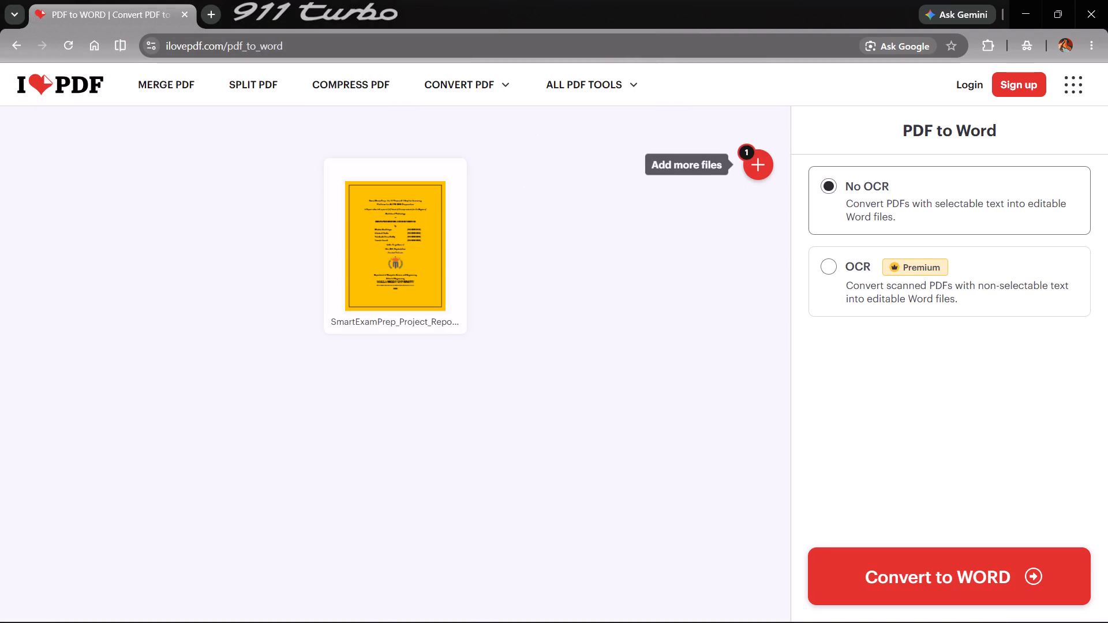
{"action": "left_click", "coordinate": [891, 572]}
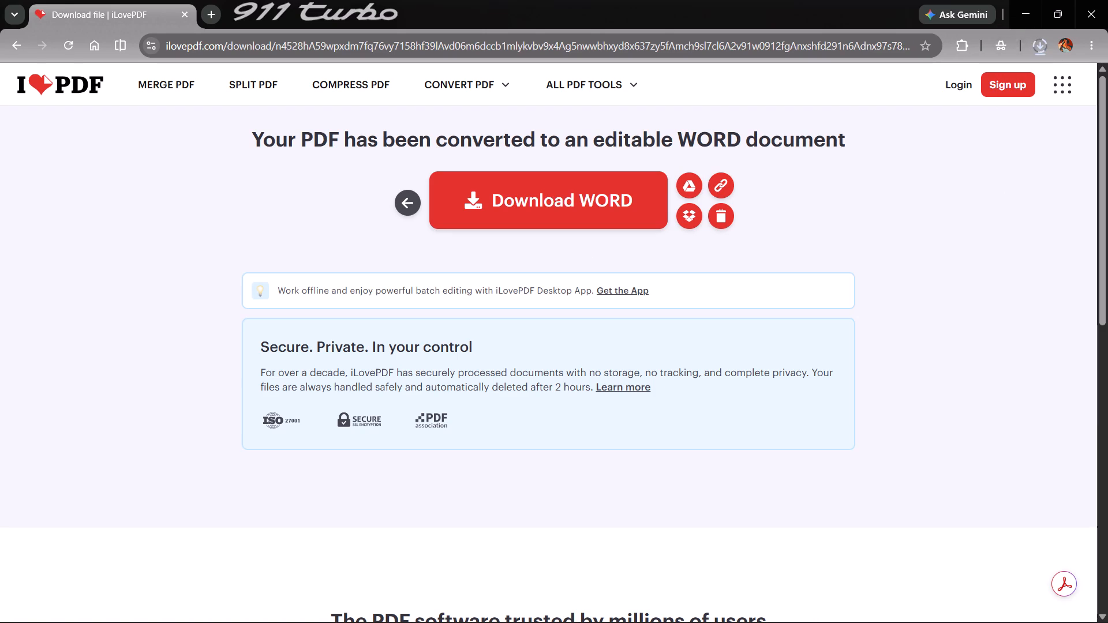
{"action": "left_click", "coordinate": [582, 199]}
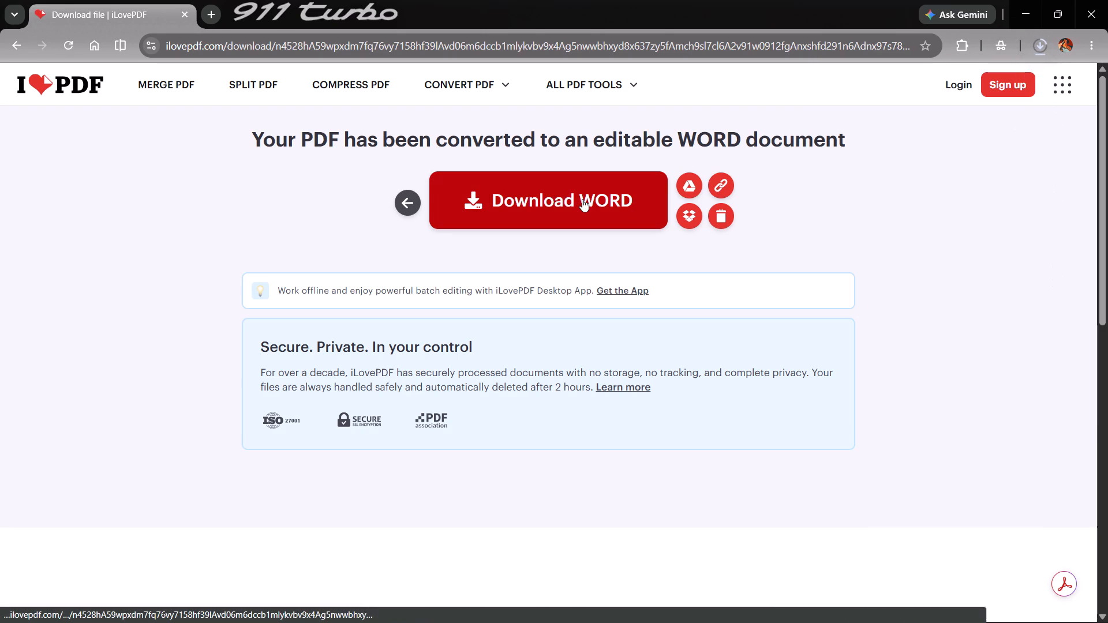
Open the newly downloaded SmartExamPrep_Project_Report_1 (1).docx in Word and enable editing.
{"action": "left_click", "coordinate": [1036, 50]}
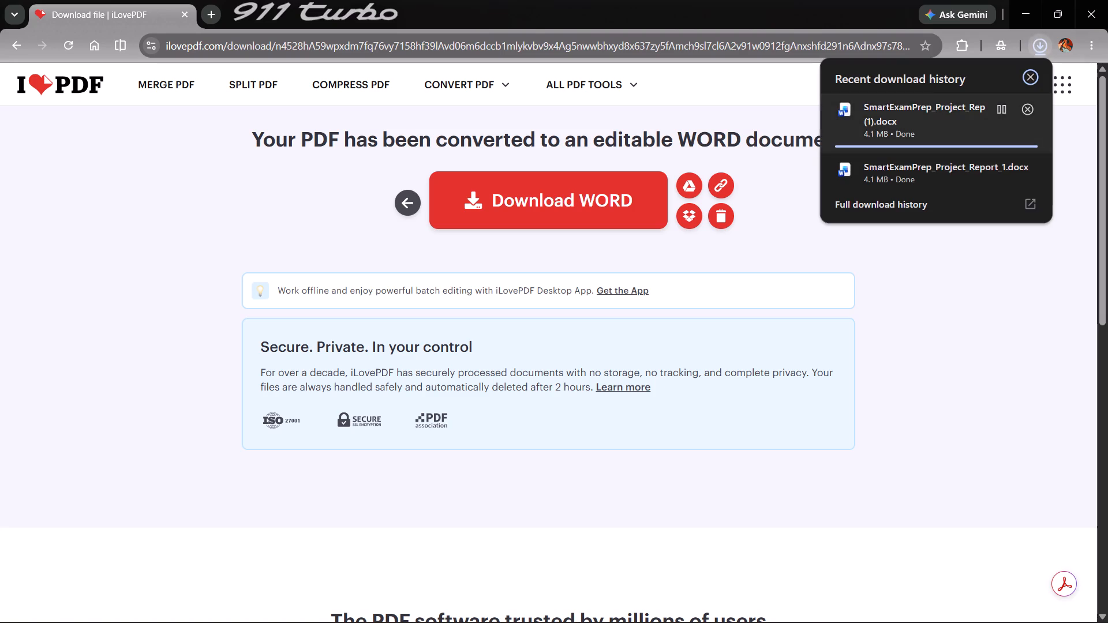
{"action": "double_click", "coordinate": [915, 122]}
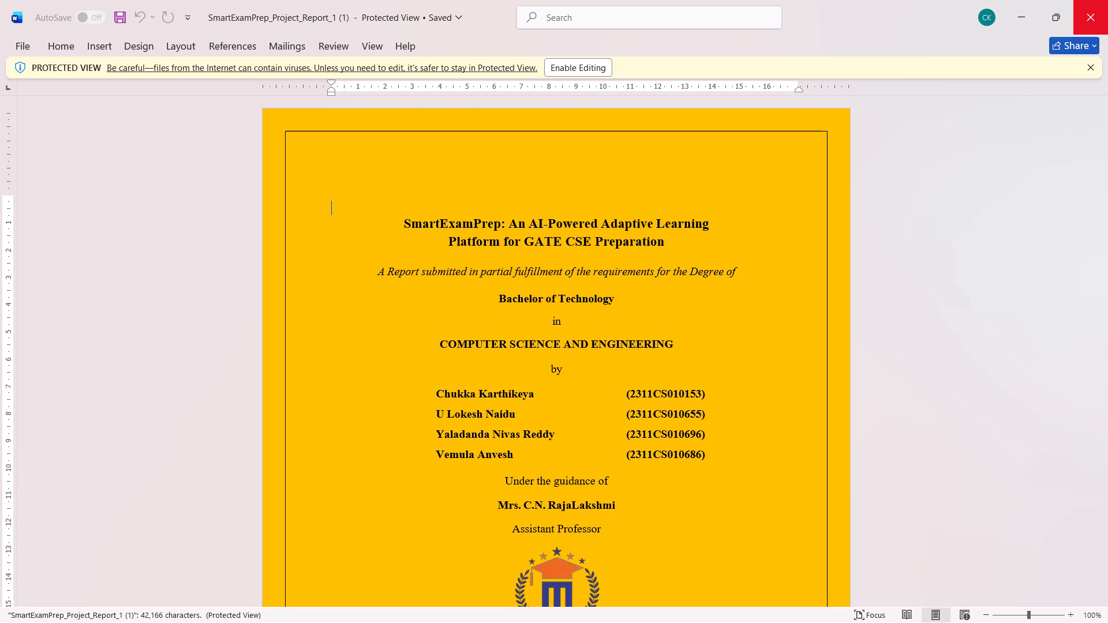
{"action": "left_click", "coordinate": [582, 63]}
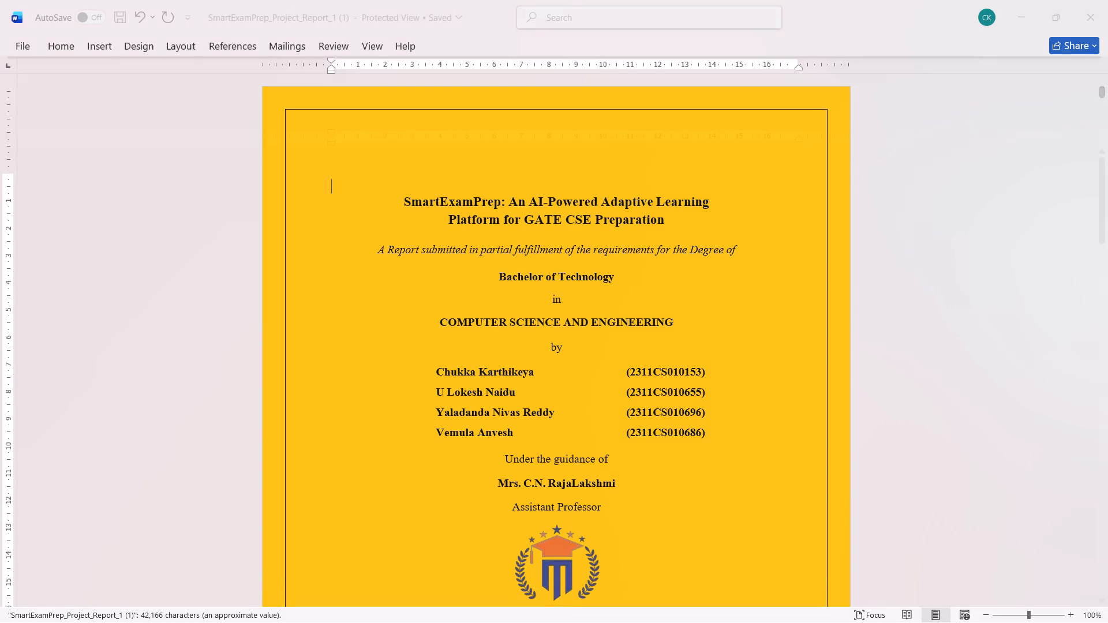
Look through the converted report to its last page, then examine the end of Chapter 4 around section 4.8 Screenshots of Application.
{"action": "scroll", "coordinate": [776, 336], "scroll_direction": "down", "scroll_amount": 13}
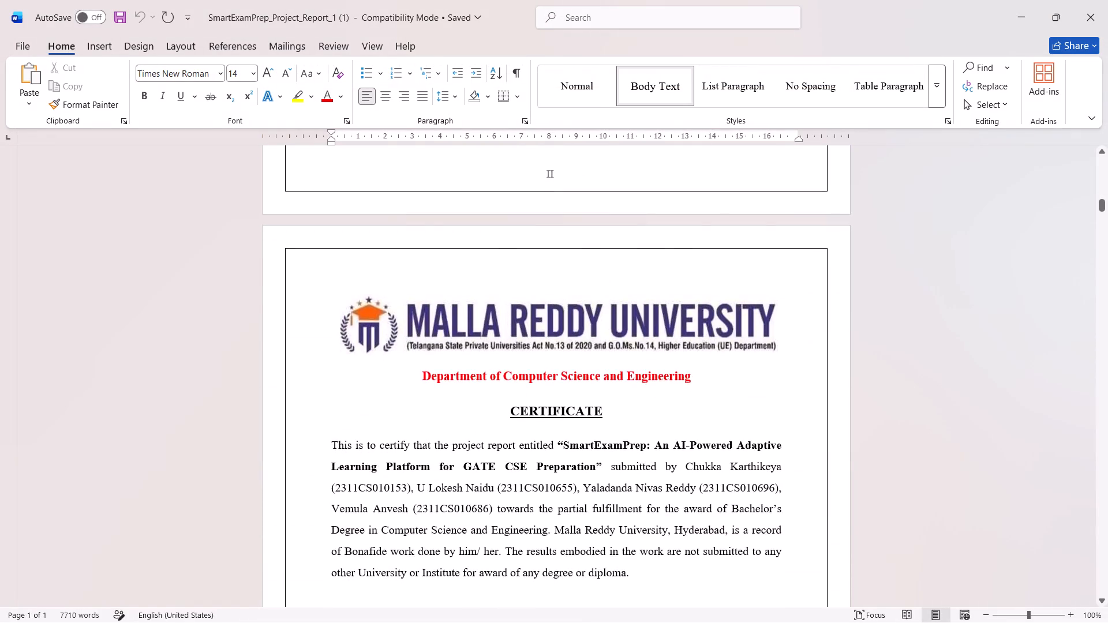
{"action": "scroll", "coordinate": [776, 336], "scroll_direction": "down", "scroll_amount": 19}
{"action": "scroll", "coordinate": [776, 336], "scroll_direction": "down", "scroll_amount": 4}
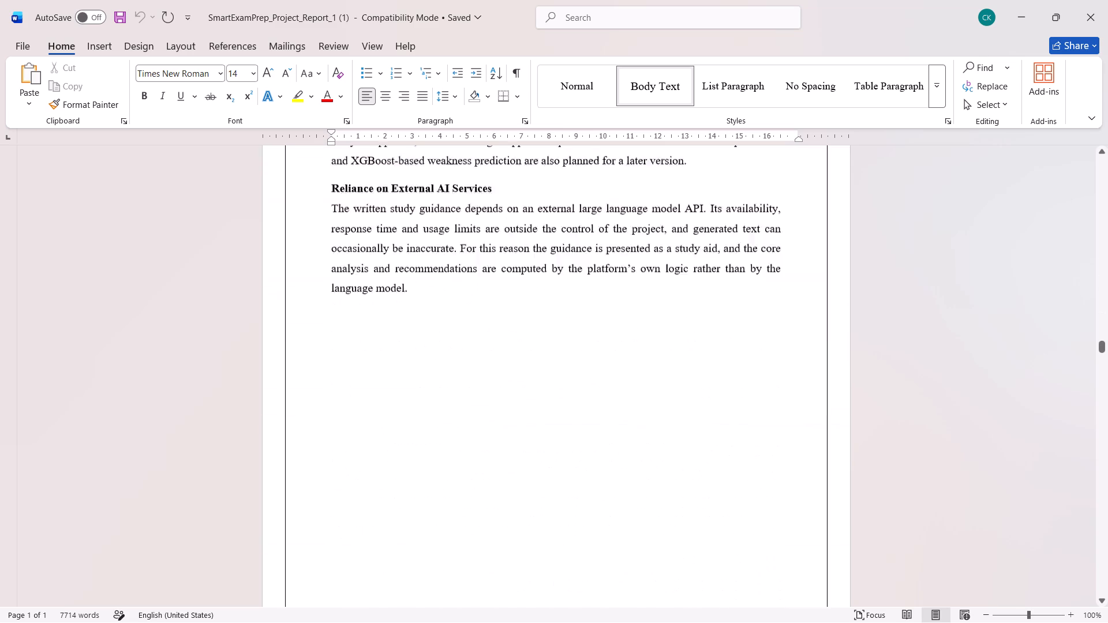
{"action": "scroll", "coordinate": [776, 336], "scroll_direction": "down", "scroll_amount": 17}
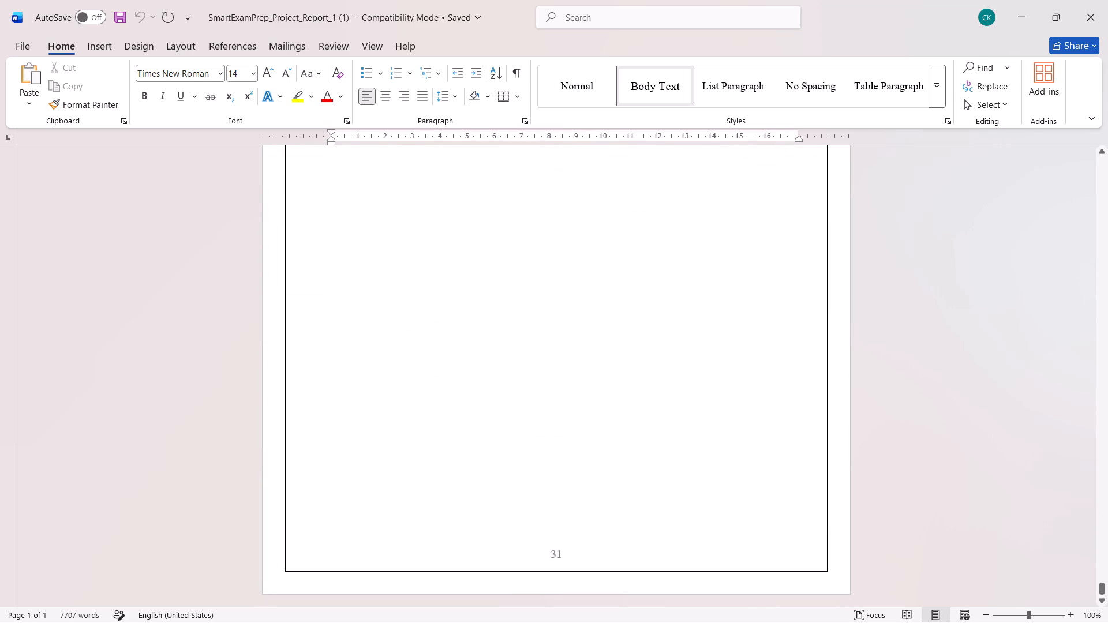
{"action": "scroll", "coordinate": [947, 316], "scroll_direction": "up", "scroll_amount": 8}
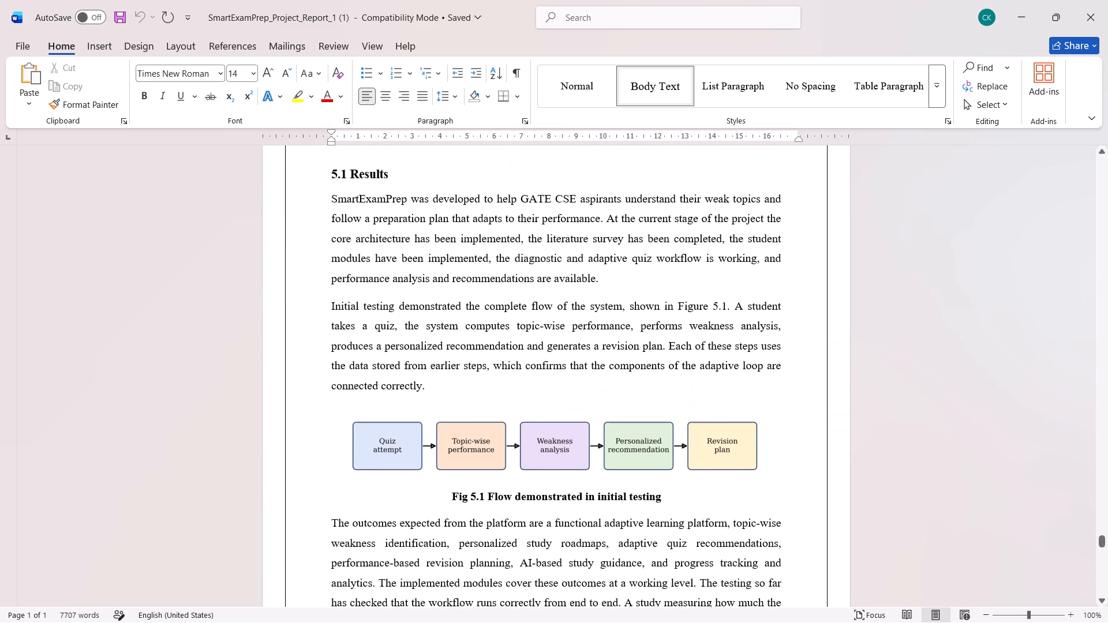
{"action": "scroll", "coordinate": [947, 316], "scroll_direction": "up", "scroll_amount": 3}
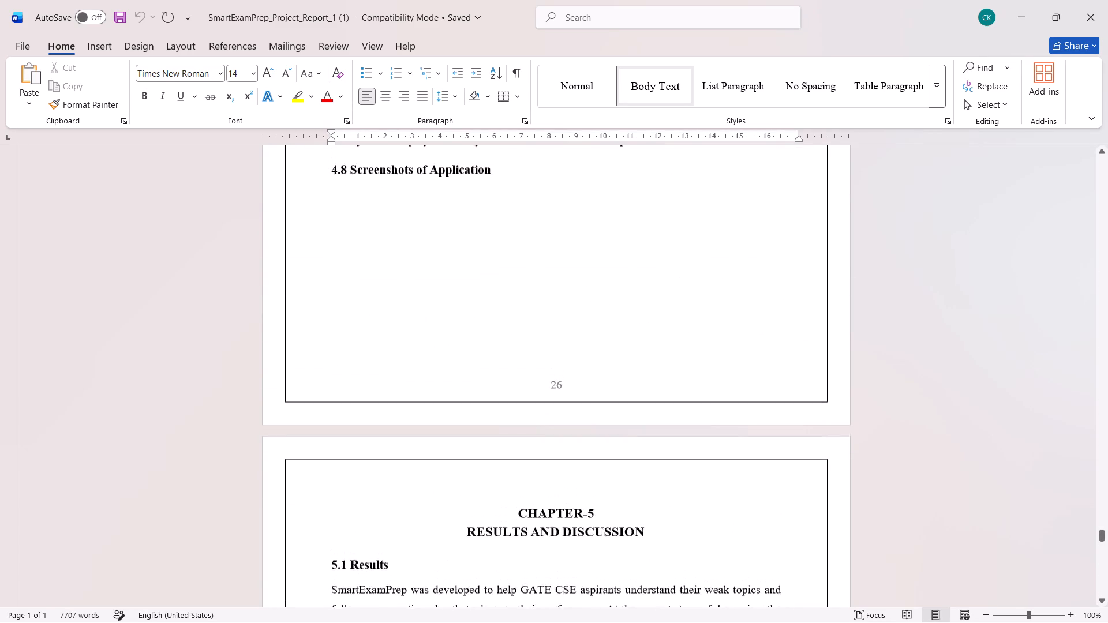
{"action": "scroll", "coordinate": [947, 316], "scroll_direction": "up", "scroll_amount": 1}
{"action": "scroll", "coordinate": [713, 303], "scroll_direction": "down", "scroll_amount": 2}
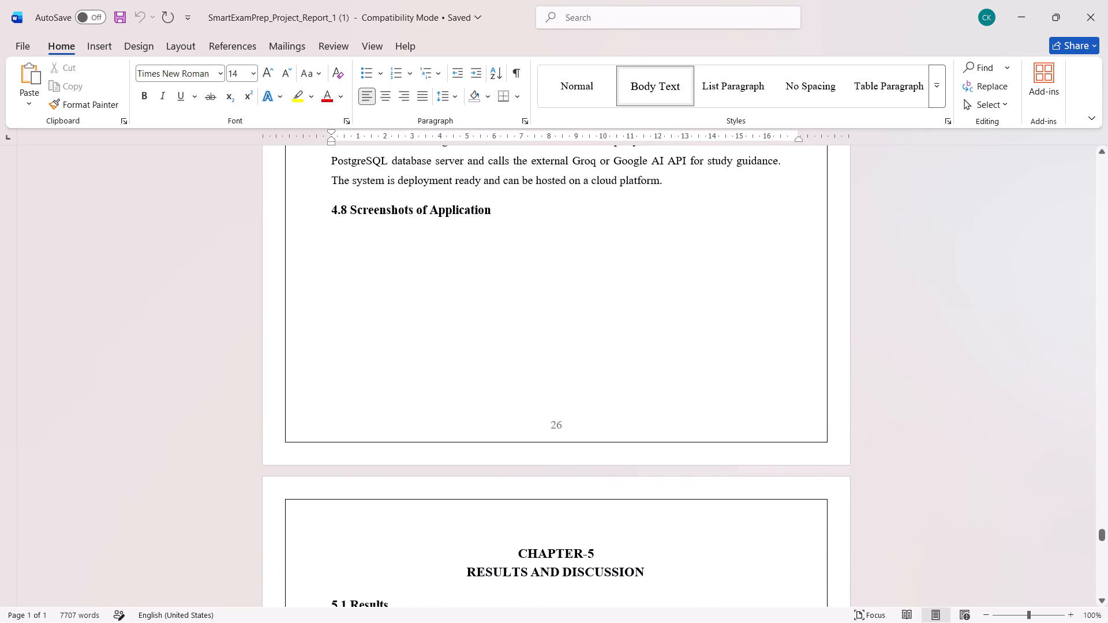
{"action": "left_click", "coordinate": [557, 206]}
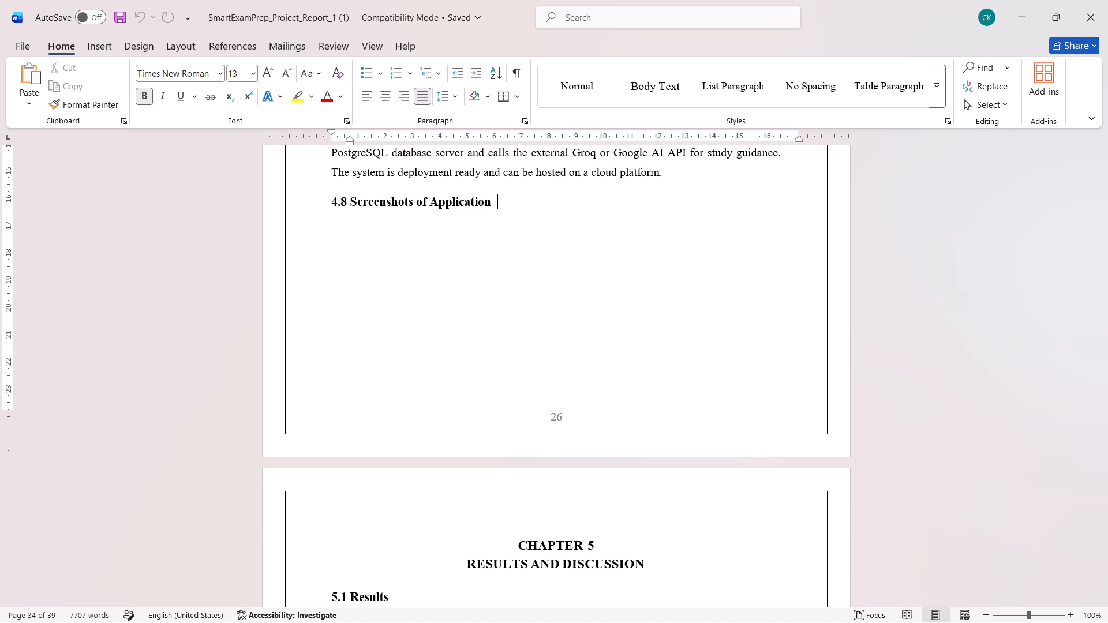
{"action": "double_click", "coordinate": [677, 166]}
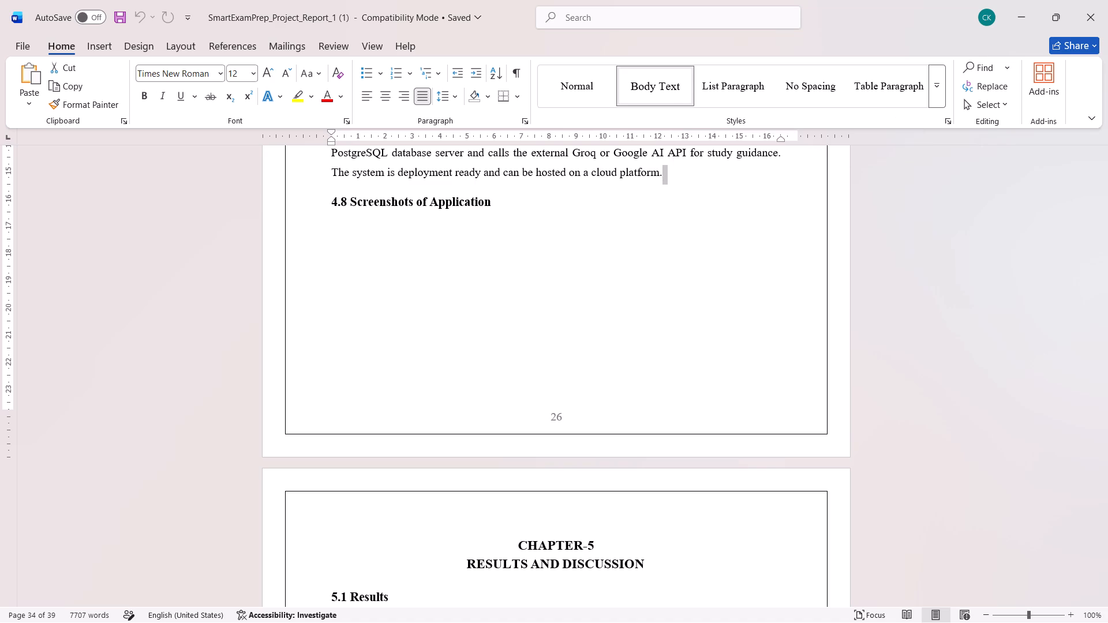
Browse New Volume (D:) in a new File Explorer window, widening the file area, and look inside the AD folder before returning.
{"action": "key", "text": "super+e"}
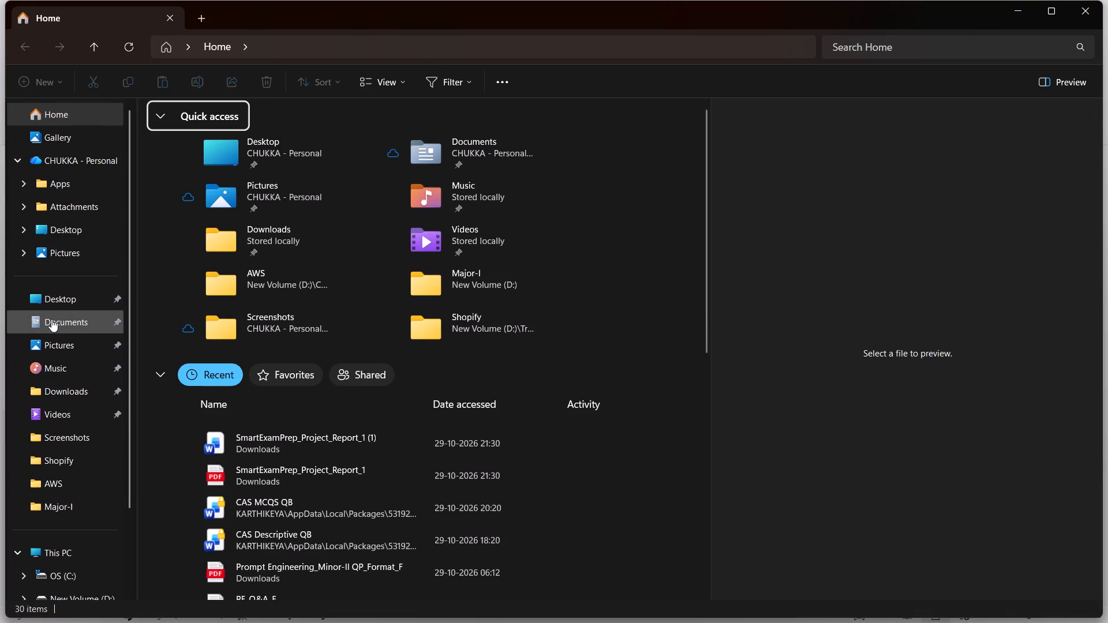
{"action": "scroll", "coordinate": [70, 587], "scroll_direction": "down", "scroll_amount": 1}
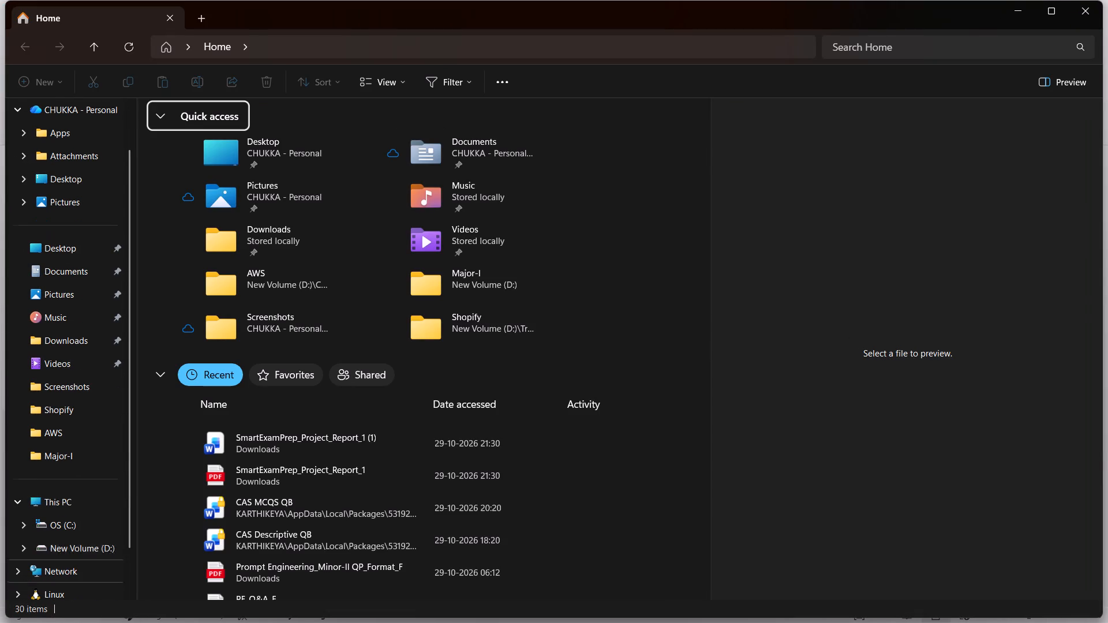
{"action": "double_click", "coordinate": [85, 550]}
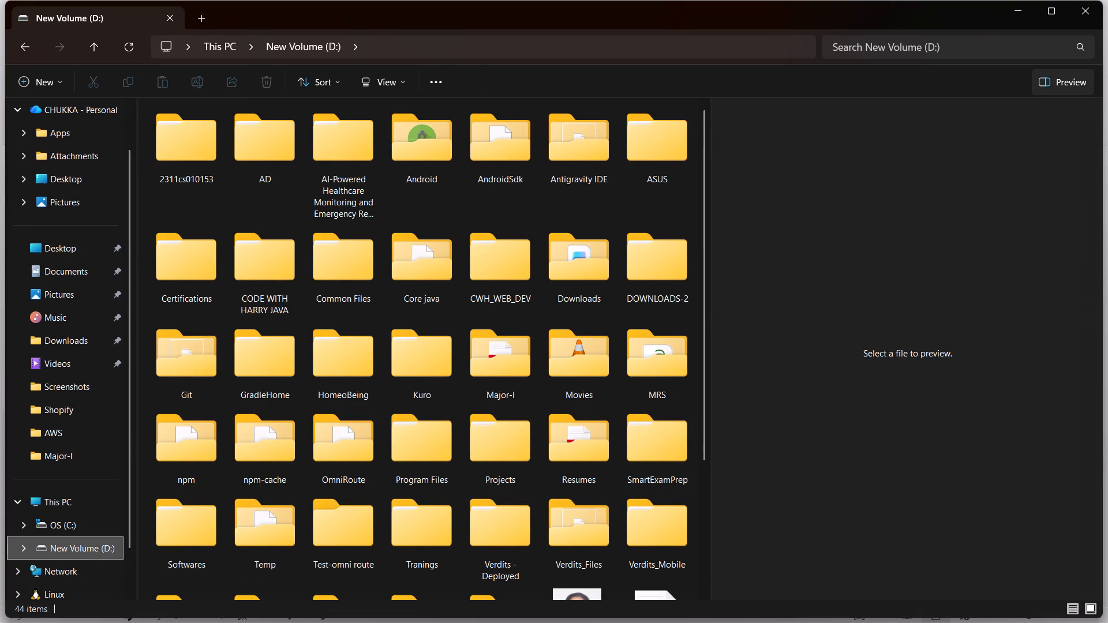
{"action": "left_click", "coordinate": [709, 222]}
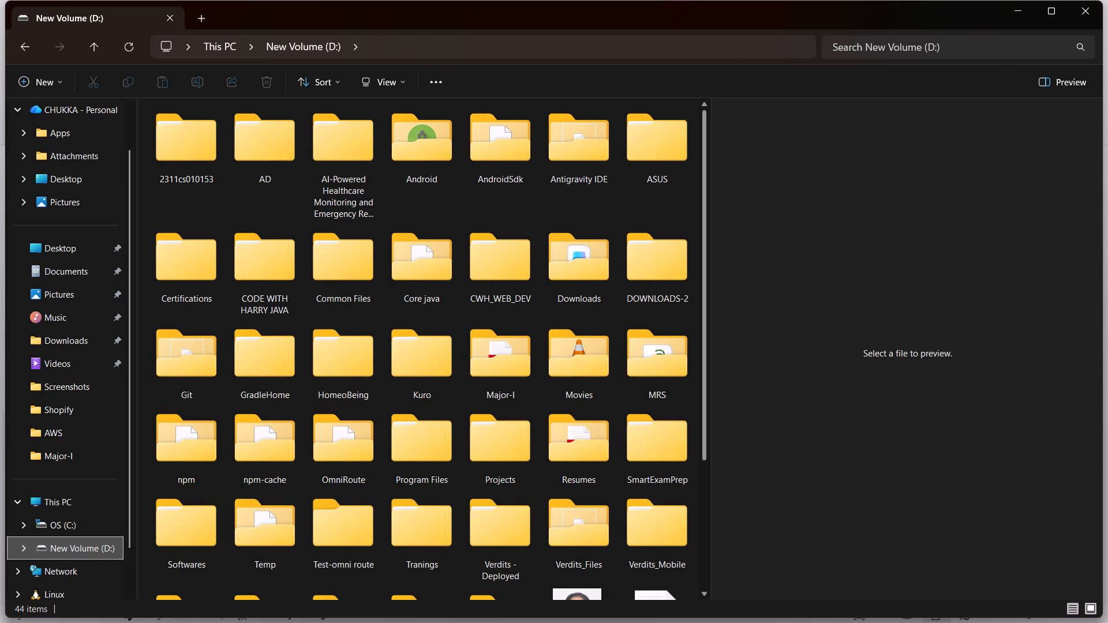
{"action": "left_click", "coordinate": [710, 219]}
{"action": "left_click_drag", "start_coordinate": [712, 216], "coordinate": [1013, 238]}
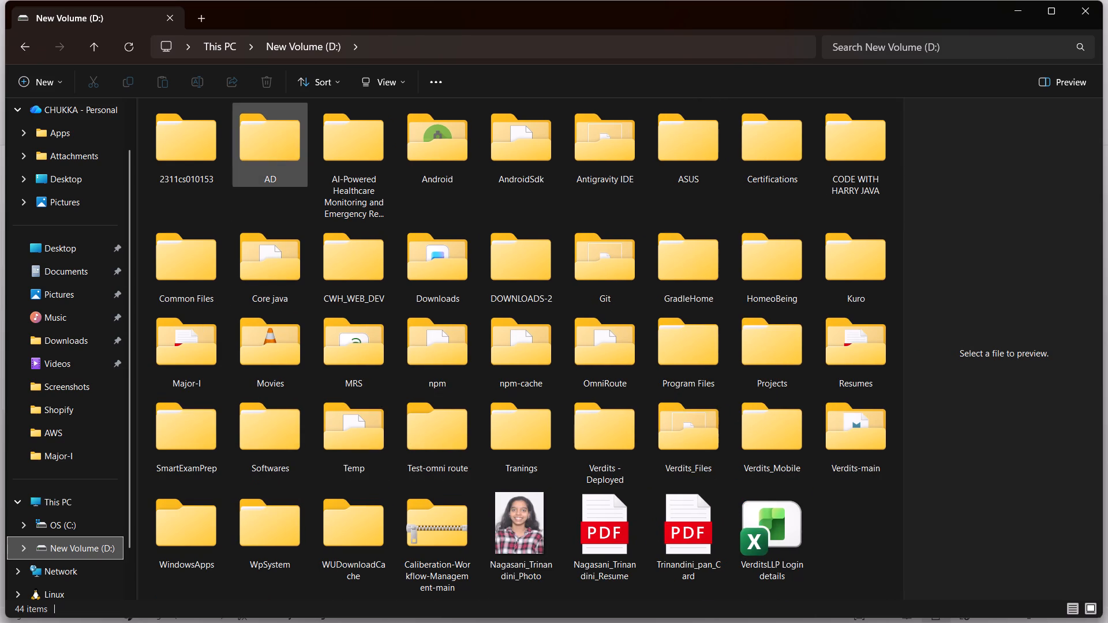
{"action": "double_click", "coordinate": [271, 153]}
{"action": "key", "text": "alt+Left"}
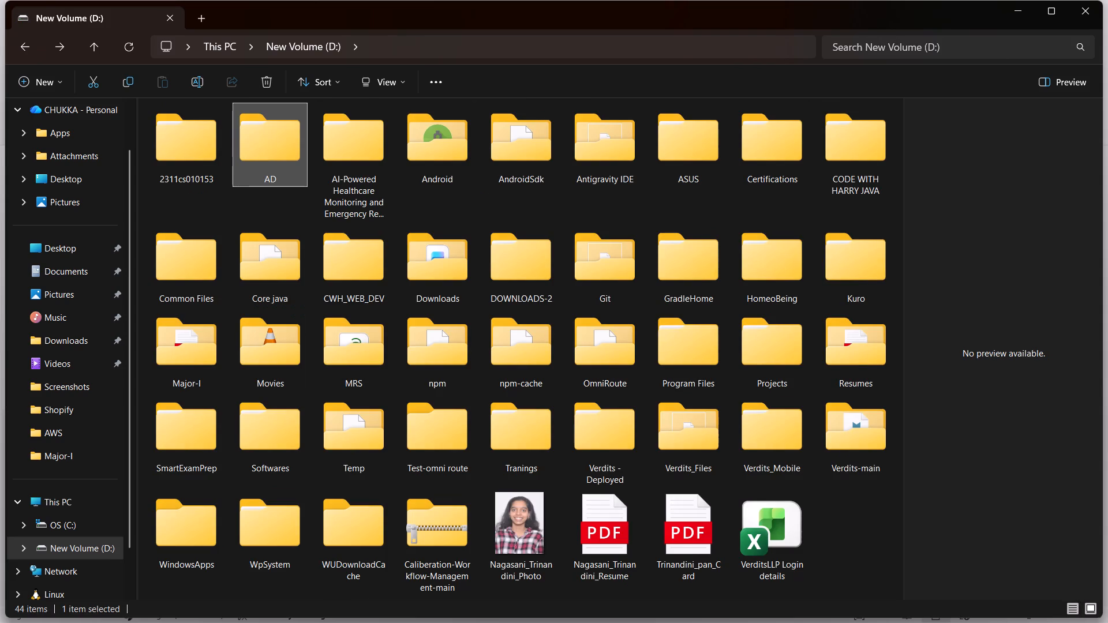
Switch from File Explorer to the Edge window holding the SmartExamPrep_Project_Report_1 PDF.
{"action": "key", "text": "alt+Tab"}
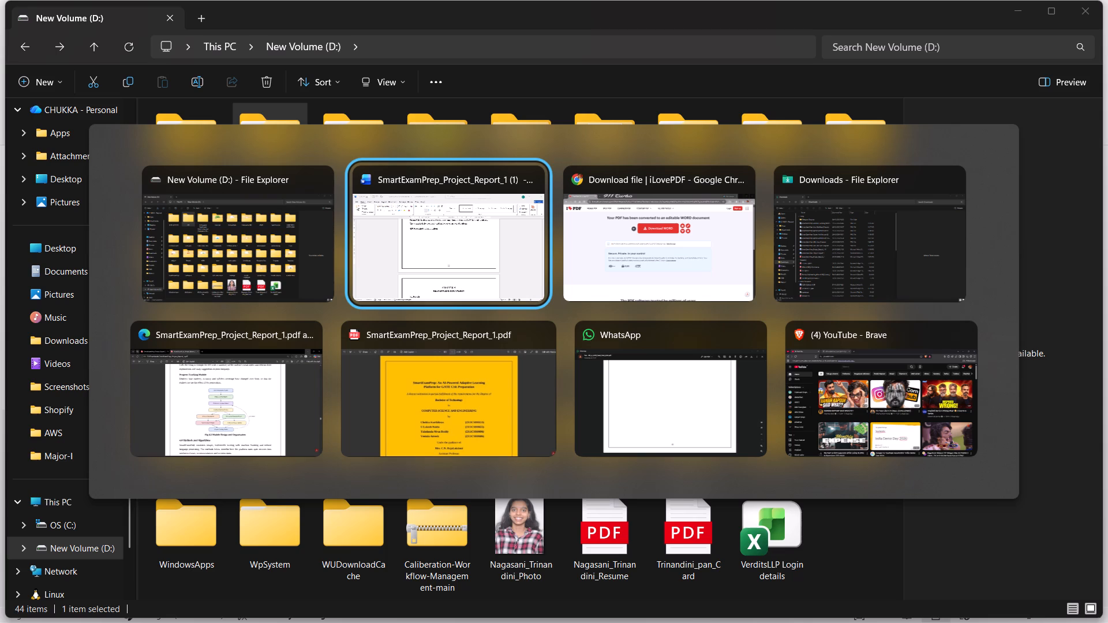
{"action": "key", "text": "alt+Tab"}
{"action": "key", "text": "alt+Tab"}
{"action": "key", "text": "alt+Tab"}
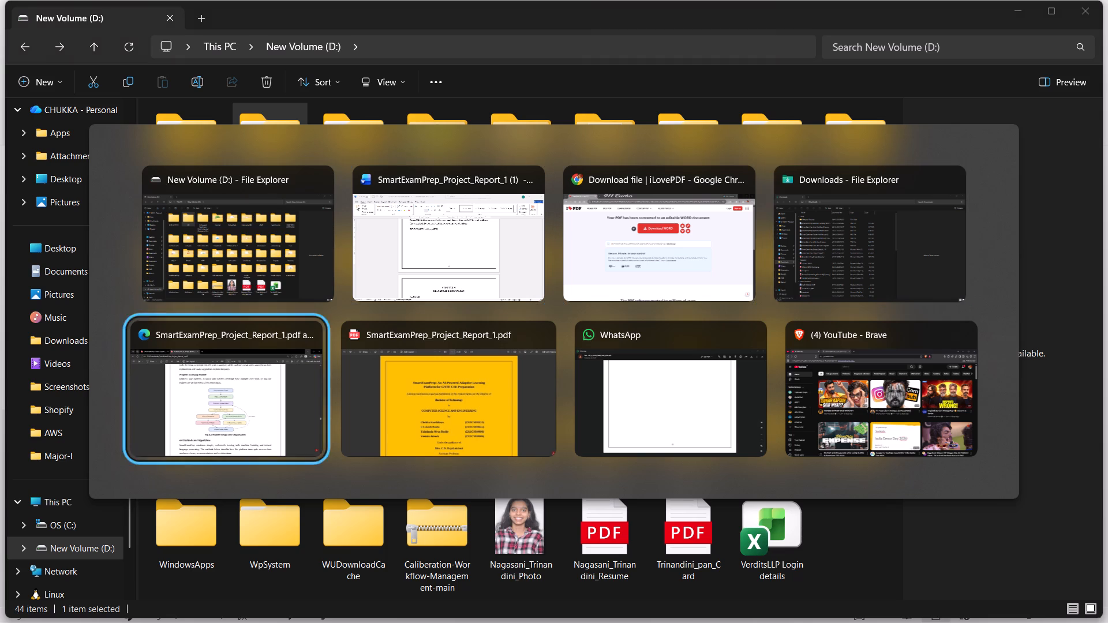
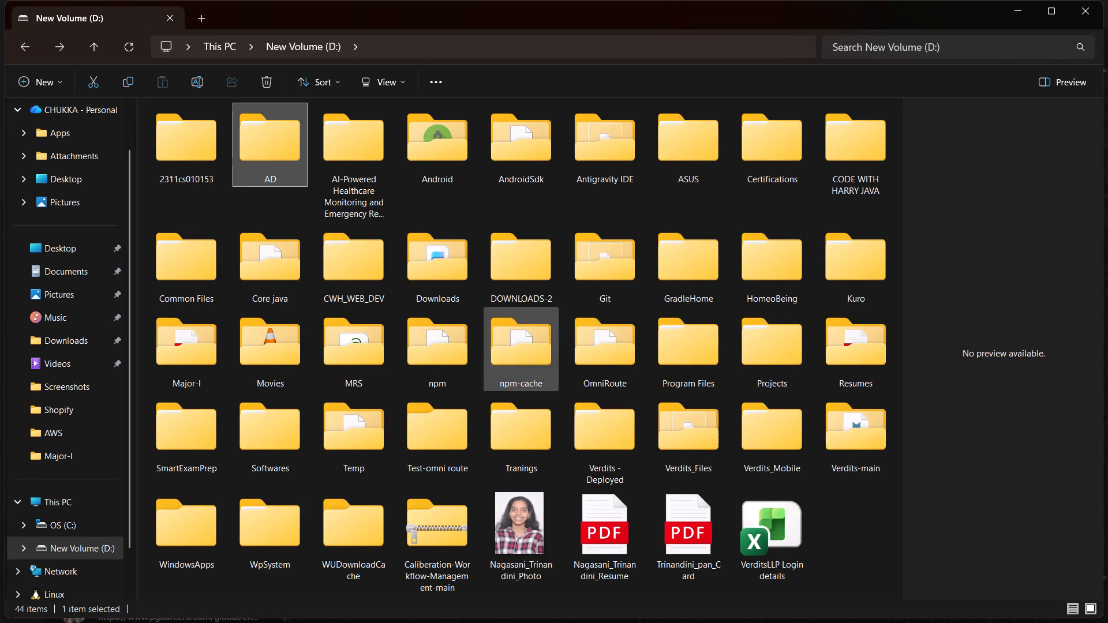
Look inside the Downloads folder on New Volume (D:), then return to the drive's top level.
{"action": "double_click", "coordinate": [452, 276]}
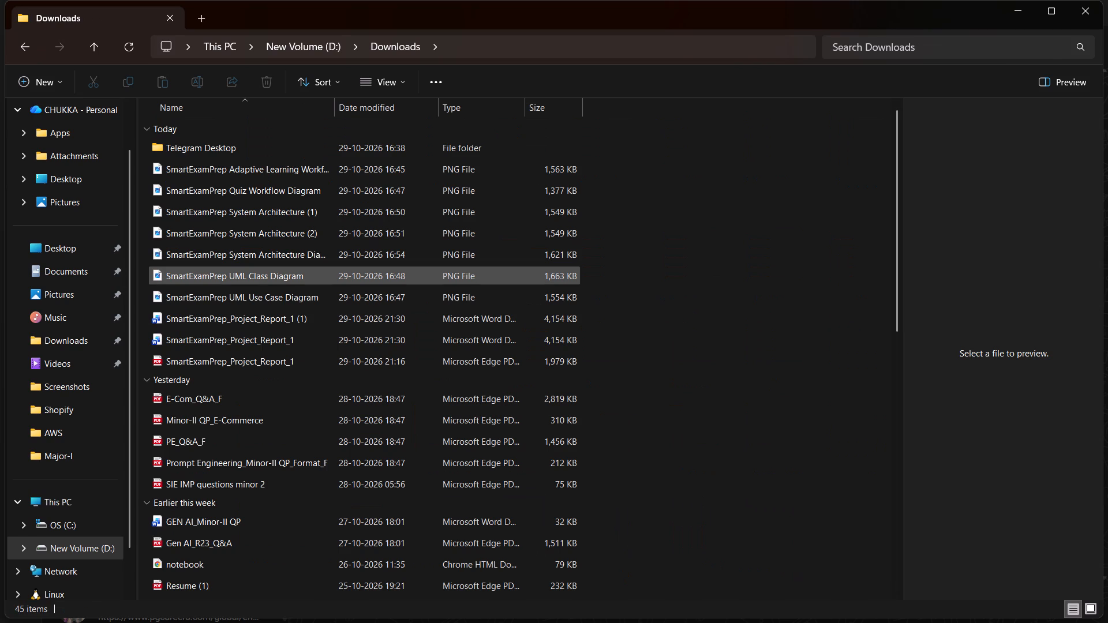
{"action": "key", "text": "alt+Left"}
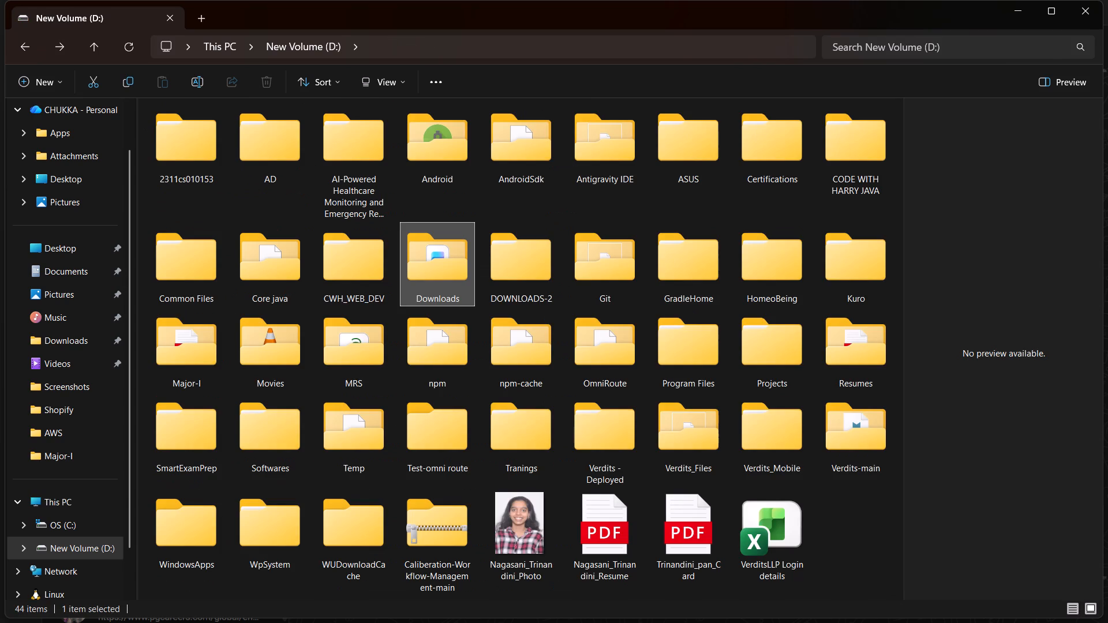
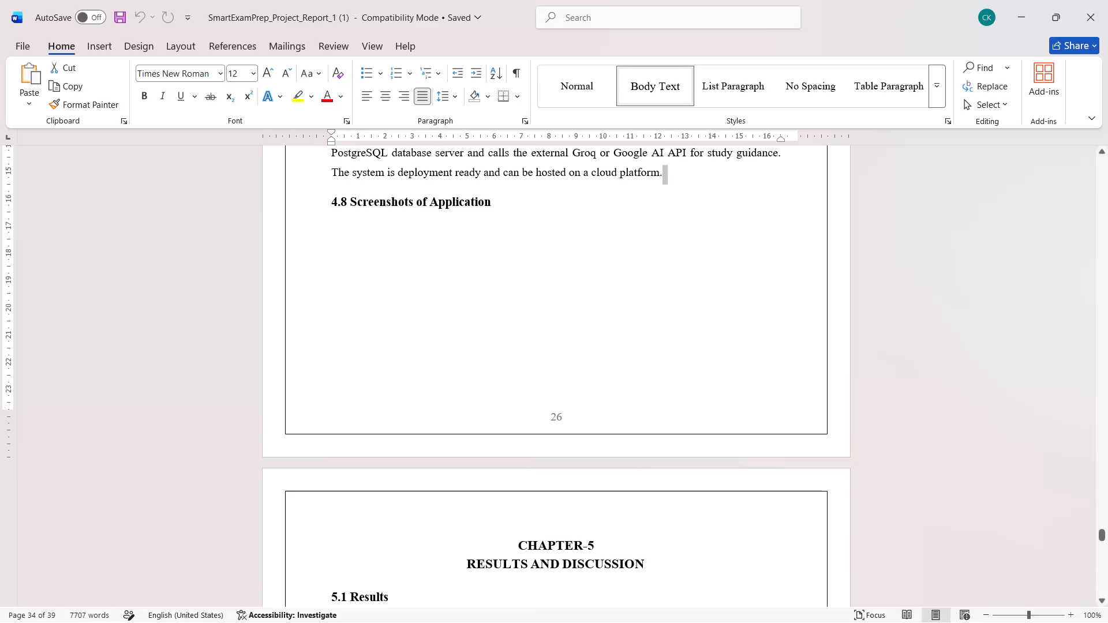
Replace the guide's name after "Mrs." on the yellow cover page with the new guide's initial and name.
{"action": "scroll", "coordinate": [452, 276], "scroll_direction": "up", "scroll_amount": 20}
{"action": "scroll", "coordinate": [452, 276], "scroll_direction": "up", "scroll_amount": 17}
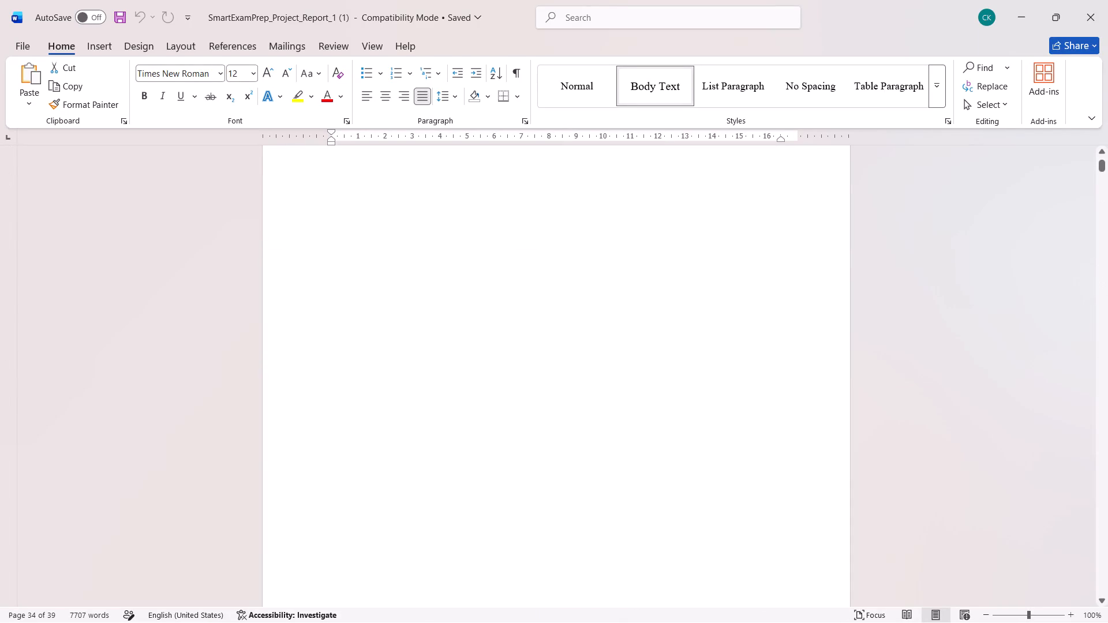
{"action": "scroll", "coordinate": [452, 276], "scroll_direction": "up", "scroll_amount": 5}
{"action": "scroll", "coordinate": [452, 276], "scroll_direction": "down", "scroll_amount": 1}
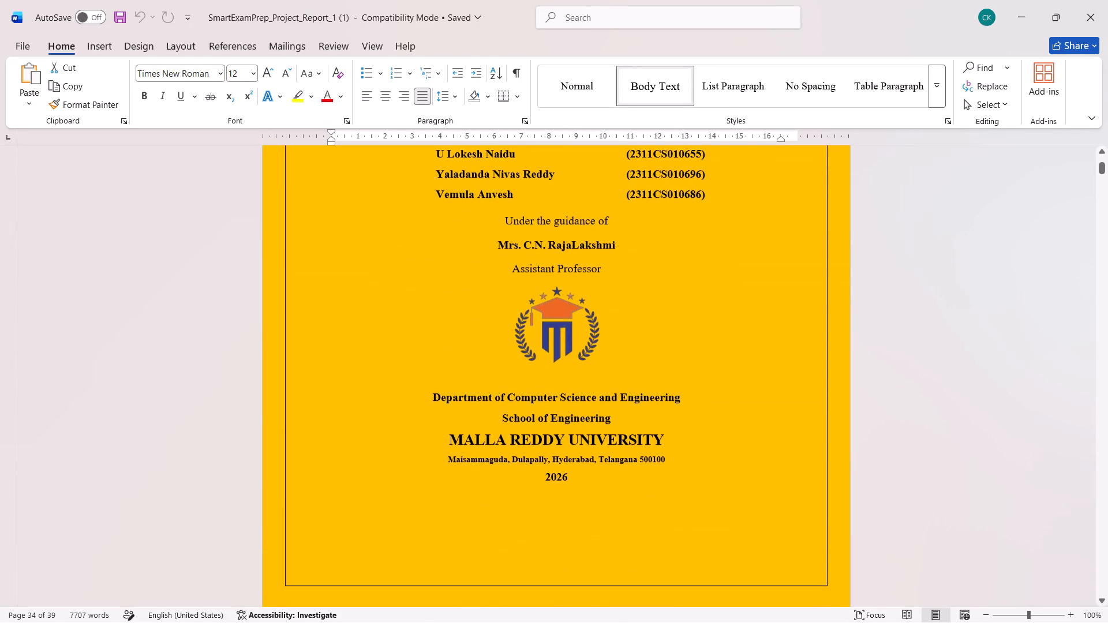
{"action": "left_click", "coordinate": [610, 243]}
{"action": "key", "text": "Right"}
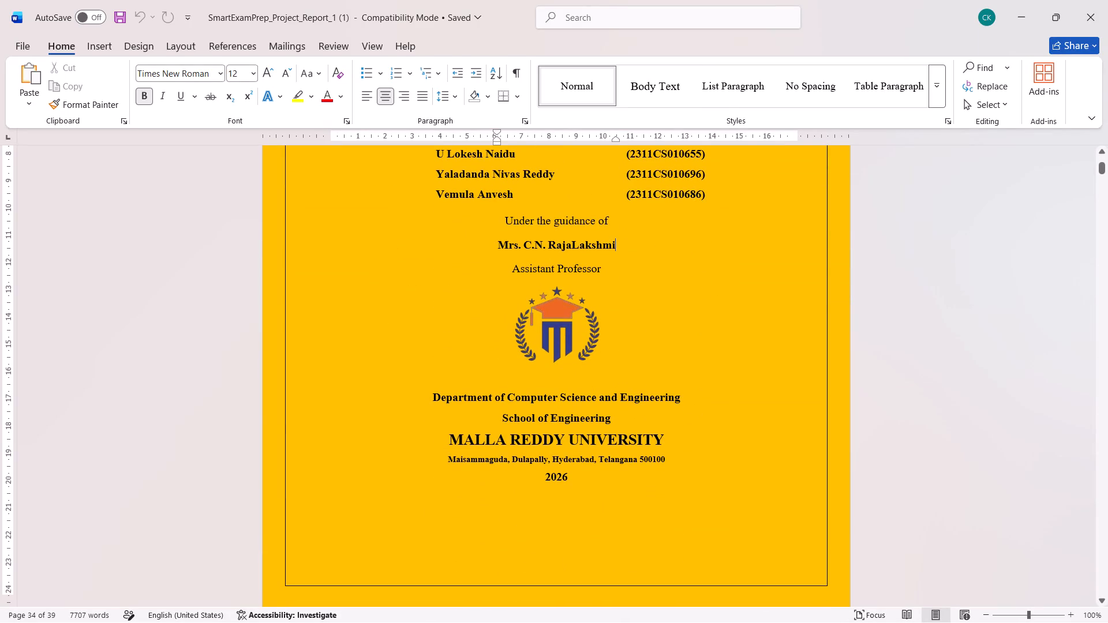
{"action": "key", "text": "BackSpace"}
{"action": "key", "text": "BackSpace"}
{"action": "key", "text": "BackSpace"}
{"action": "key", "text": "BackSpace"}
{"action": "key", "text": "BackSpace"}
{"action": "key", "text": "BackSpace"}
{"action": "key", "text": "BackSpace"}
{"action": "key", "text": "BackSpace"}
{"action": "key", "text": "BackSpace"}
{"action": "key", "text": "BackSpace"}
{"action": "key", "text": "BackSpace"}
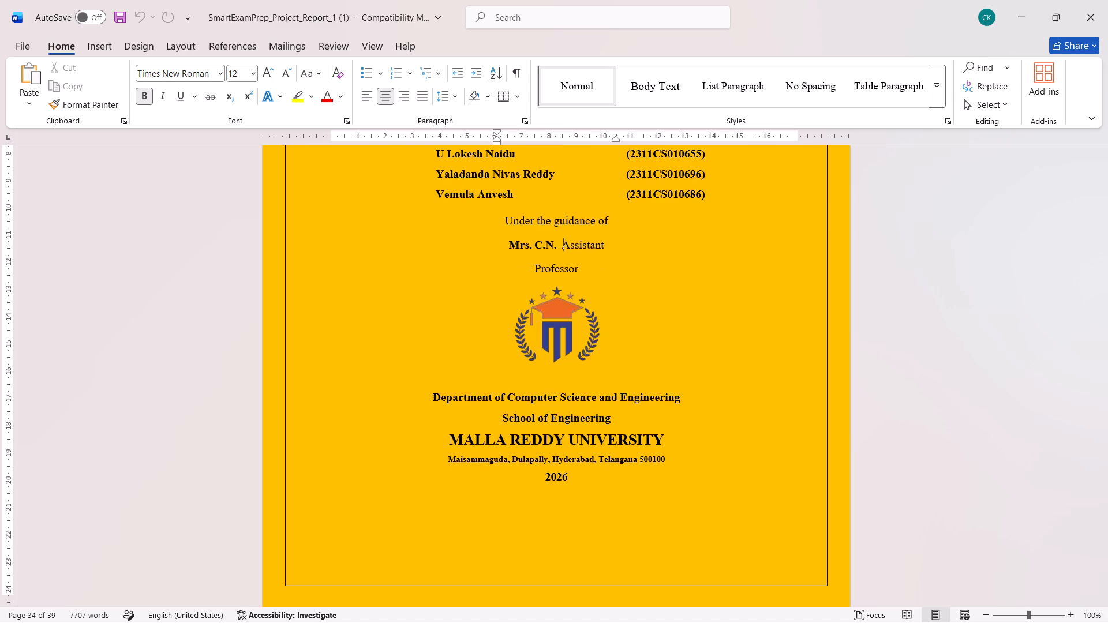
{"action": "key", "text": "BackSpace"}
{"action": "key", "text": "BackSpace"}
{"action": "key", "text": "BackSpace"}
{"action": "key", "text": "BackSpace"}
{"action": "key", "text": "BackSpace"}
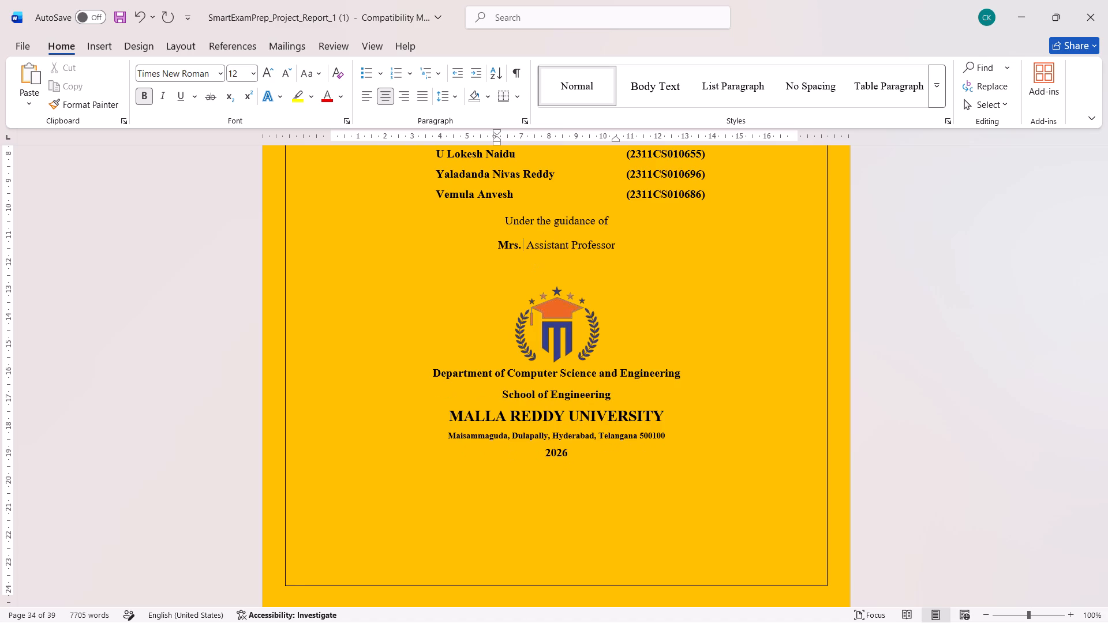
{"action": "key", "text": "shift+p"}
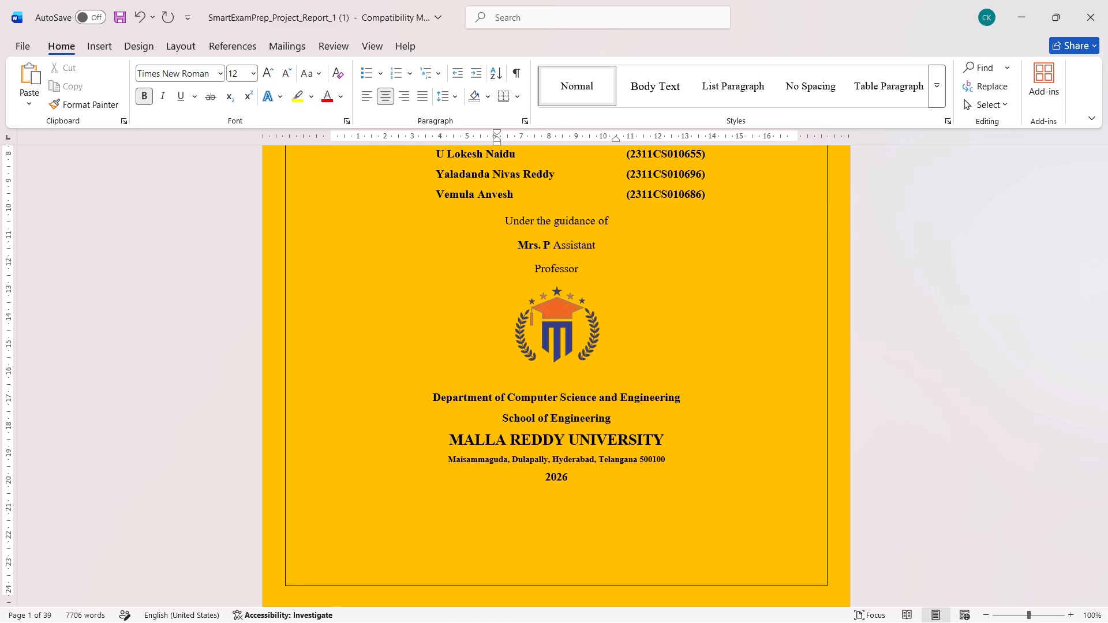
{"action": "key", "text": "space"}
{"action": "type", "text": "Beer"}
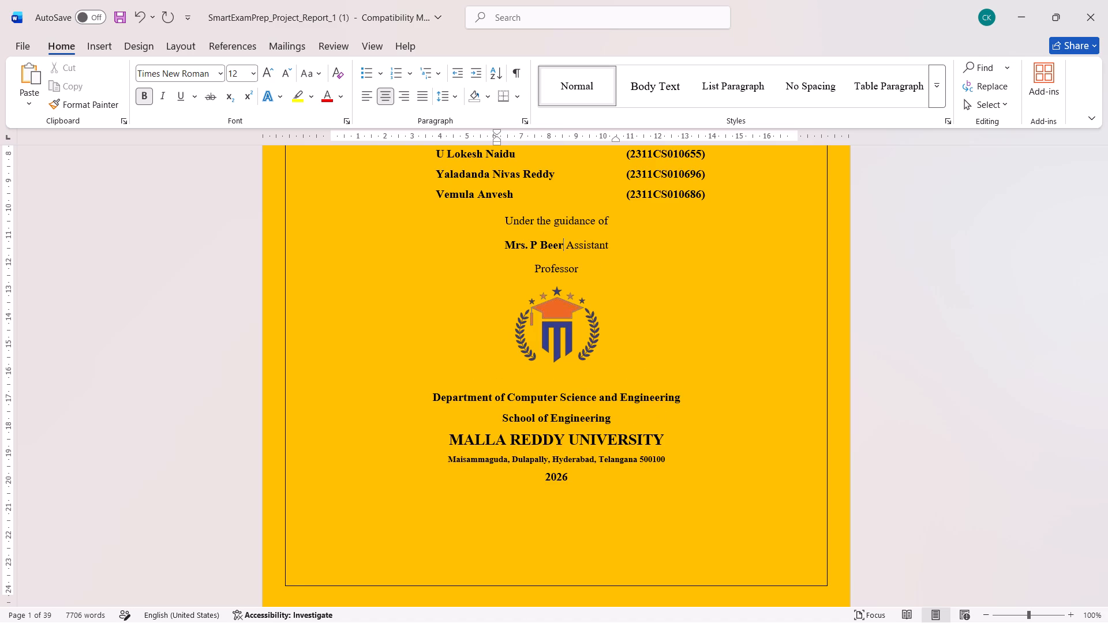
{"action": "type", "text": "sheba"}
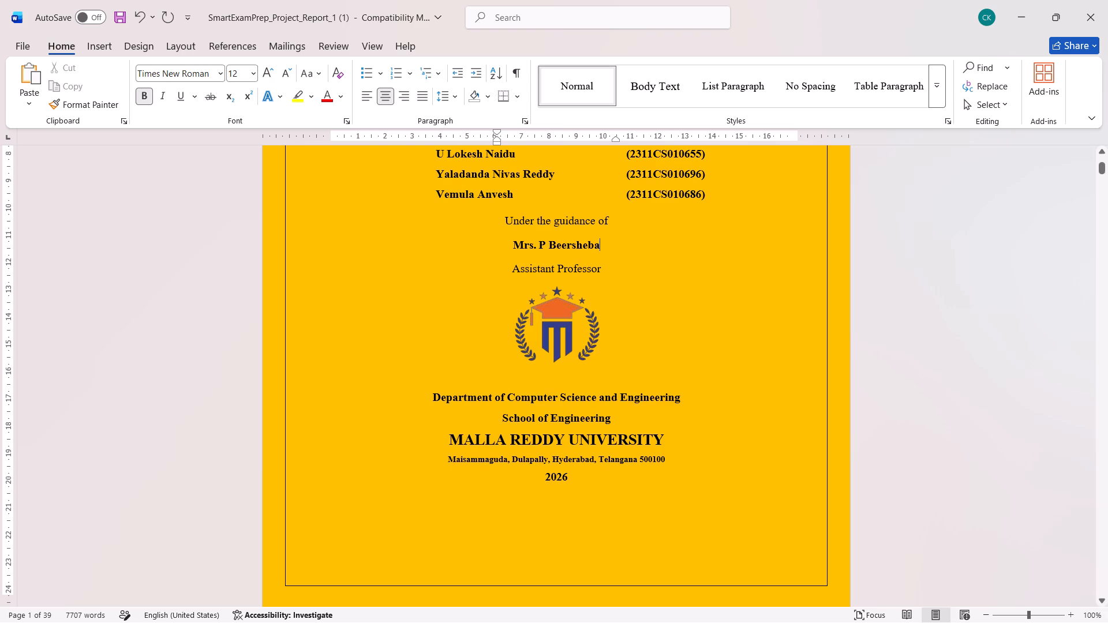
Copy the new guide's name together with the "Mrs." title from the cover page.
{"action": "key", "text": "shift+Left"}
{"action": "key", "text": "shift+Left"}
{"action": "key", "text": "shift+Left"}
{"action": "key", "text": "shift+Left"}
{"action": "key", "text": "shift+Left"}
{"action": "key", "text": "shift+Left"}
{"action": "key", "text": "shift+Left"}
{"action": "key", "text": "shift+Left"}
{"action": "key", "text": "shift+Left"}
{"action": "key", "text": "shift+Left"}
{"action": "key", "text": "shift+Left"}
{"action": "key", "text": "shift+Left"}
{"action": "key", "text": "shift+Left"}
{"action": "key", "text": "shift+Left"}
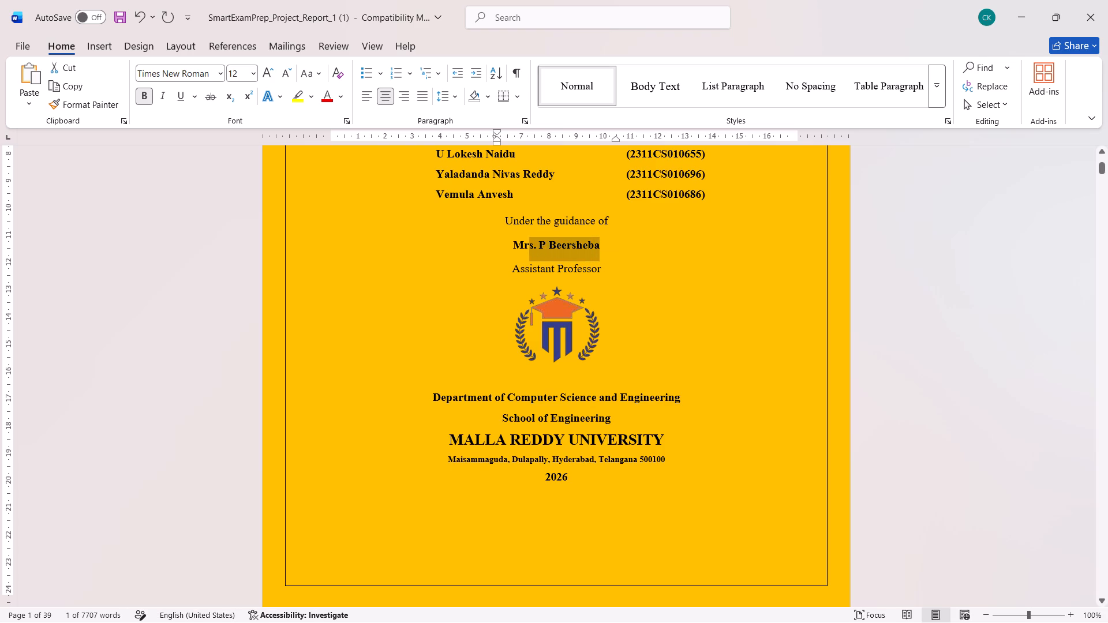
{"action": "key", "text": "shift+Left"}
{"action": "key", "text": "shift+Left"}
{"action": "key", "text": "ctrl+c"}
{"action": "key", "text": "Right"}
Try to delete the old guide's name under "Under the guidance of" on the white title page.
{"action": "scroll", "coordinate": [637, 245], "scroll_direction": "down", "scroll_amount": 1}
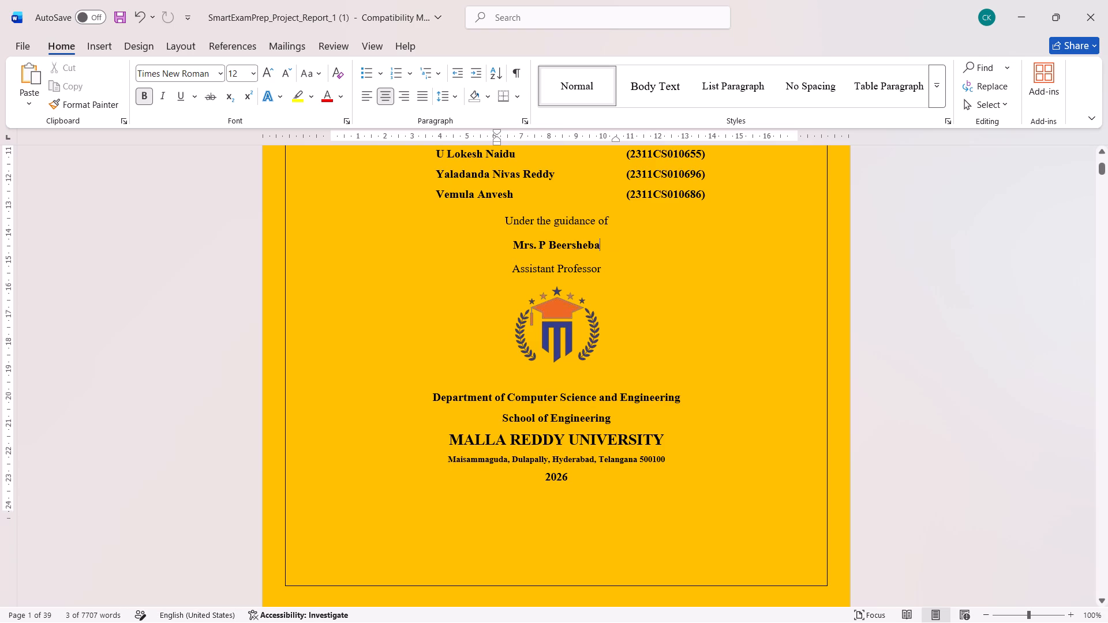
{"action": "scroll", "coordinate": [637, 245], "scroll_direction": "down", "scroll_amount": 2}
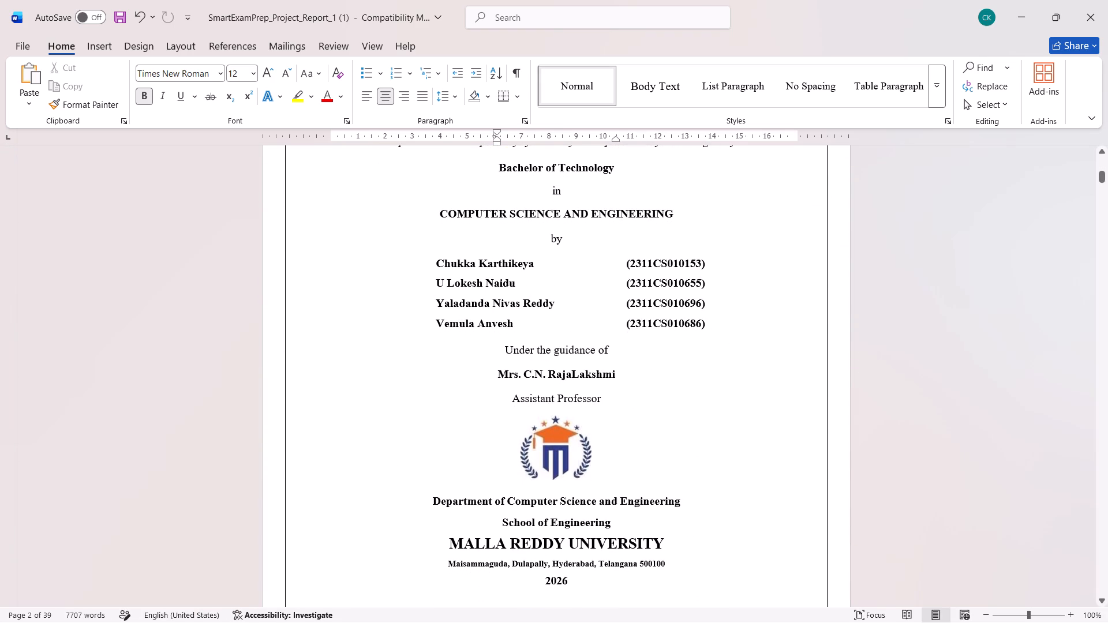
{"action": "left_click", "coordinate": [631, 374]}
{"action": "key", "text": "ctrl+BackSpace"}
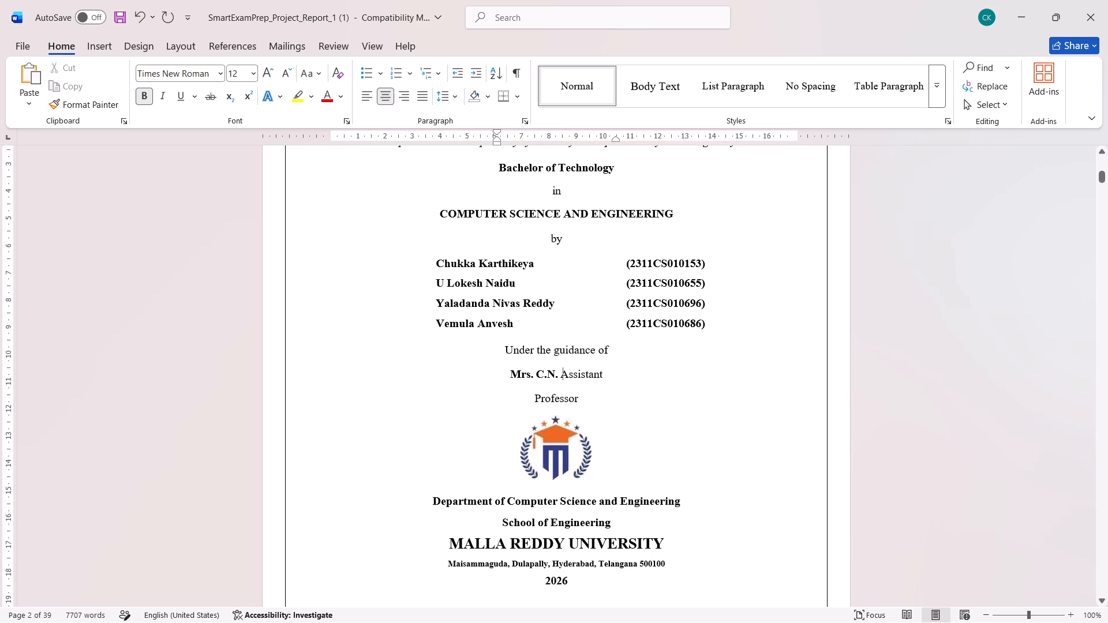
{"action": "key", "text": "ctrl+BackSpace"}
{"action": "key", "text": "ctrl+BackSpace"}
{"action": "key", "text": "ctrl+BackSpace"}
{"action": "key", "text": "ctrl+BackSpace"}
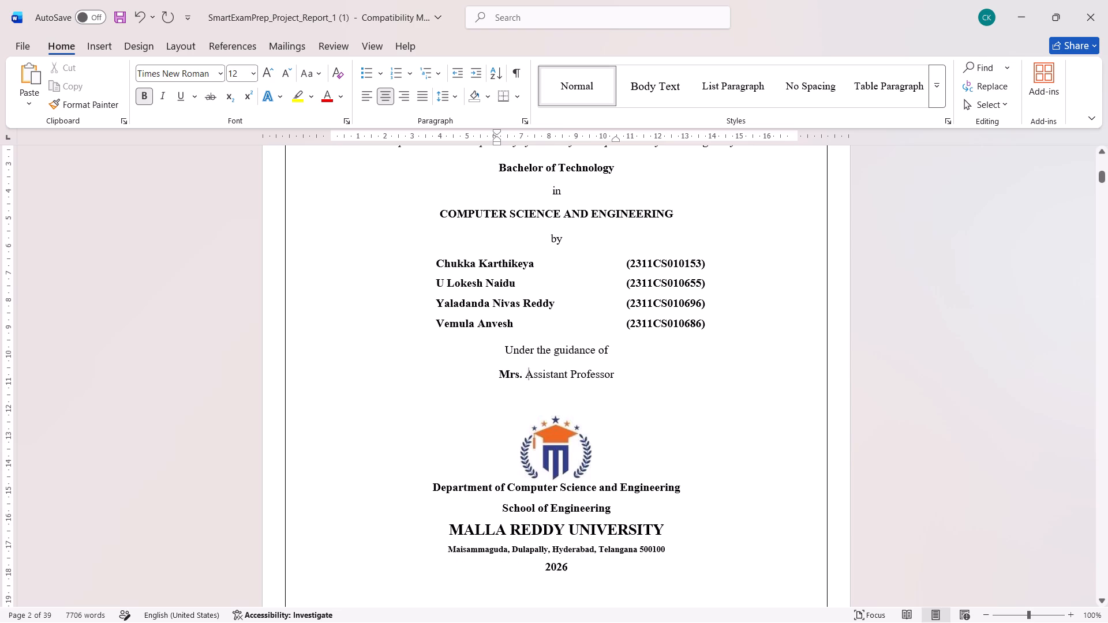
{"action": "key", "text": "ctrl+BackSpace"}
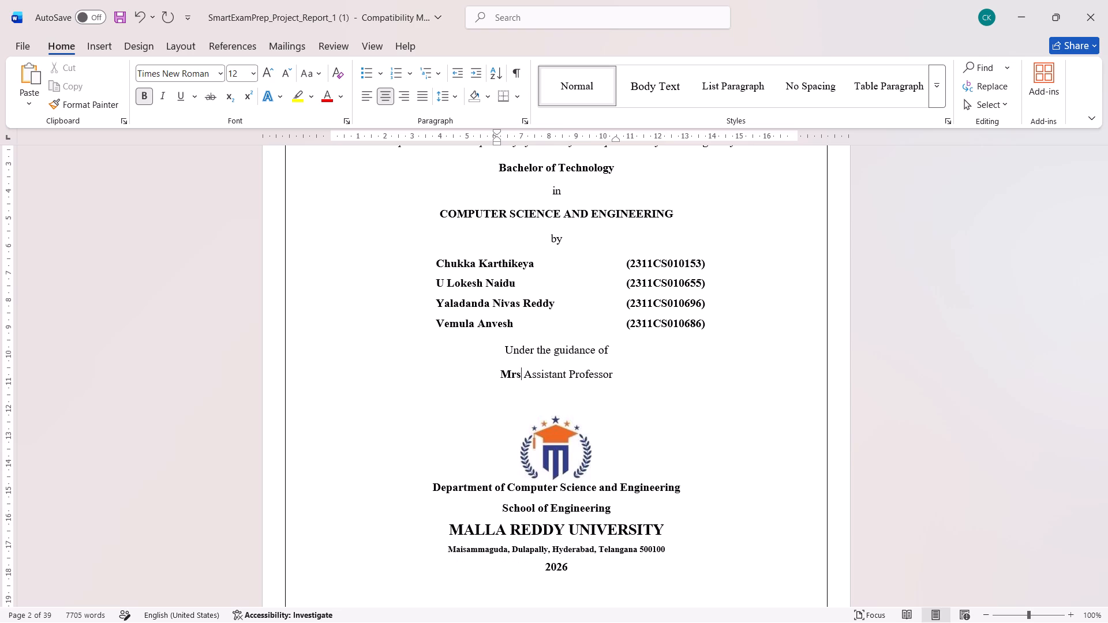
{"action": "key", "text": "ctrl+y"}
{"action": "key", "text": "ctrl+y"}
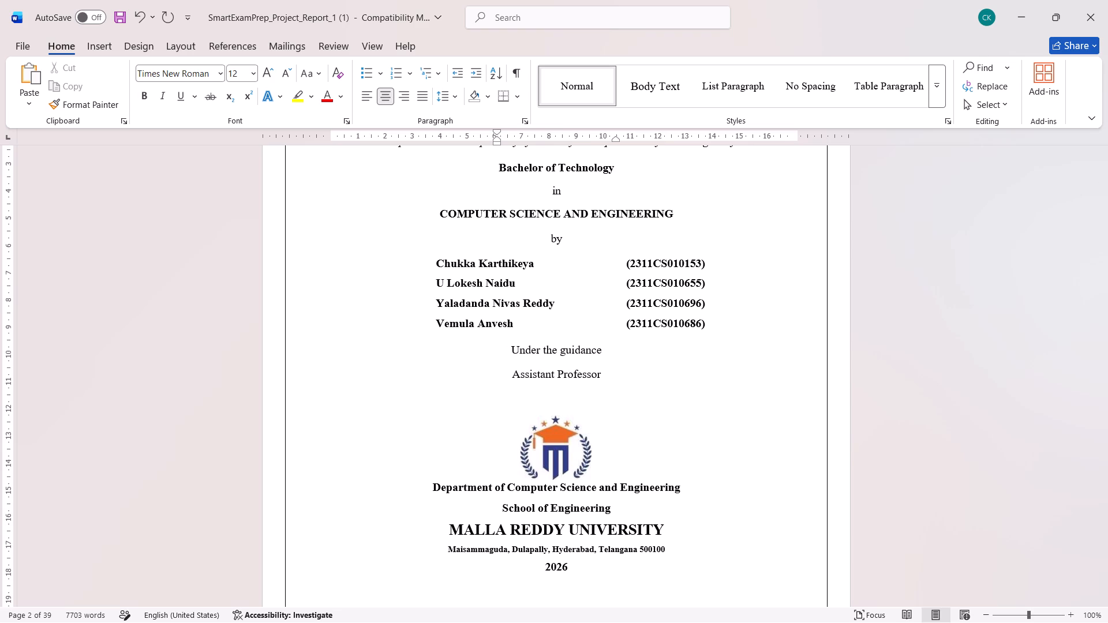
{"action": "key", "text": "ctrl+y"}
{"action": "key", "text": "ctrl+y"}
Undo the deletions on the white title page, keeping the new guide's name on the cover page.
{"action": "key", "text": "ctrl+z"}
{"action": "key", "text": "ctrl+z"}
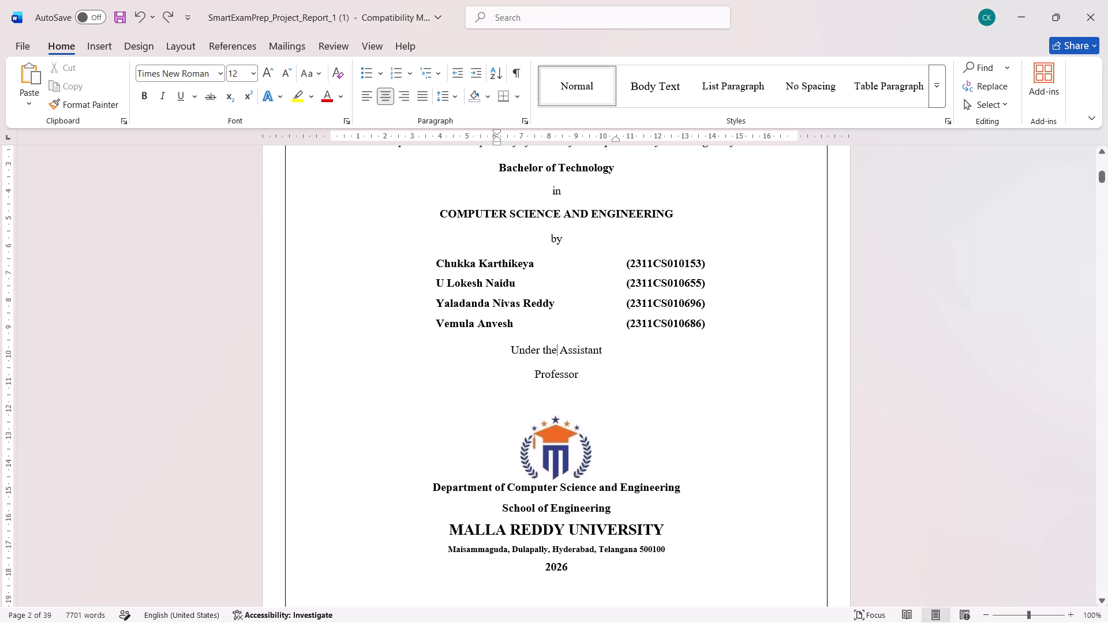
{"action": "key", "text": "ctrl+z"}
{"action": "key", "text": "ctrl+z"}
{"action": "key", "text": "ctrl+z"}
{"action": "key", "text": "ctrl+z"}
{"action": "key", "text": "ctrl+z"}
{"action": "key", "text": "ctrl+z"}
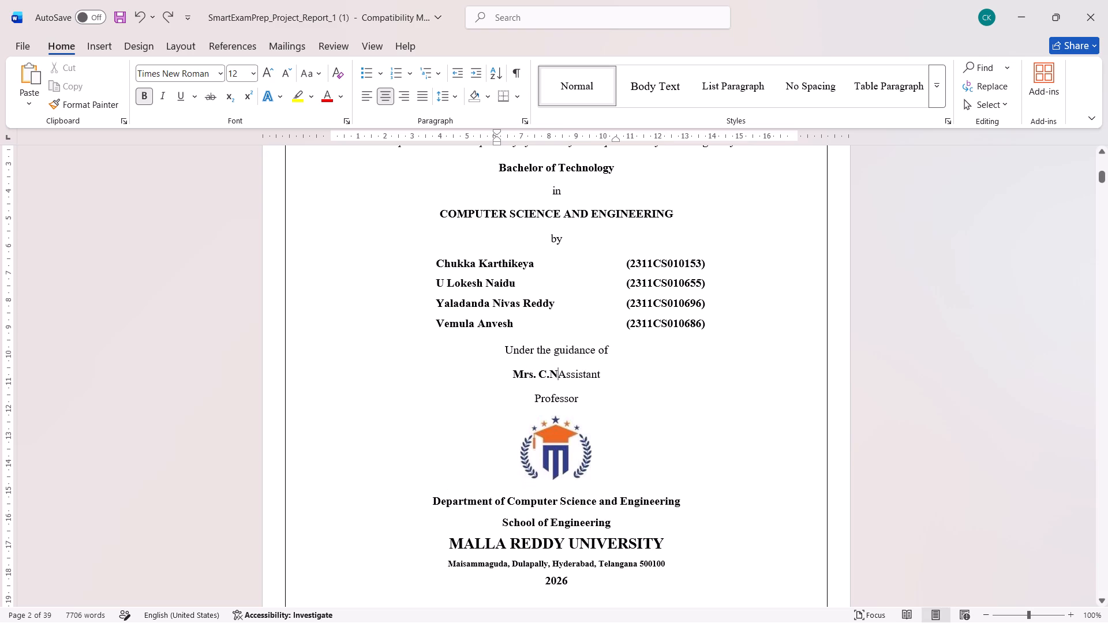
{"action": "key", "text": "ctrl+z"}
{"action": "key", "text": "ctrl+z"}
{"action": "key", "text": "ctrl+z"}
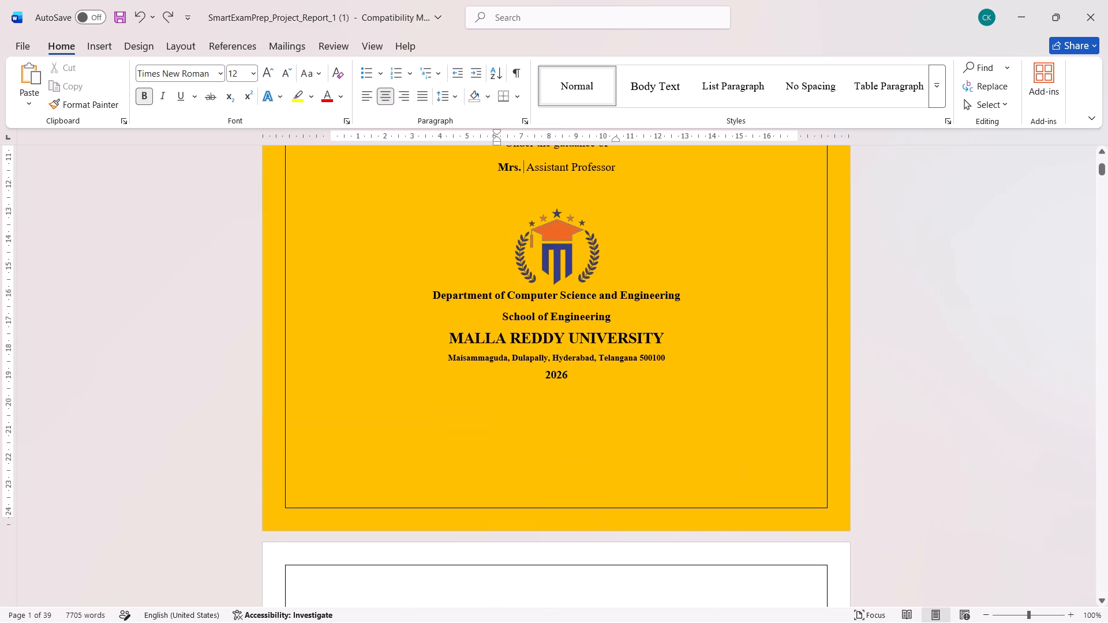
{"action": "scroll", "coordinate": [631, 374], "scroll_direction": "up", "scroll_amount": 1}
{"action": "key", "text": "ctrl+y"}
Replace the old guide's name on the white title page with the copied name, on its own line above "Assistant Professor".
{"action": "scroll", "coordinate": [631, 374], "scroll_direction": "down", "scroll_amount": 2}
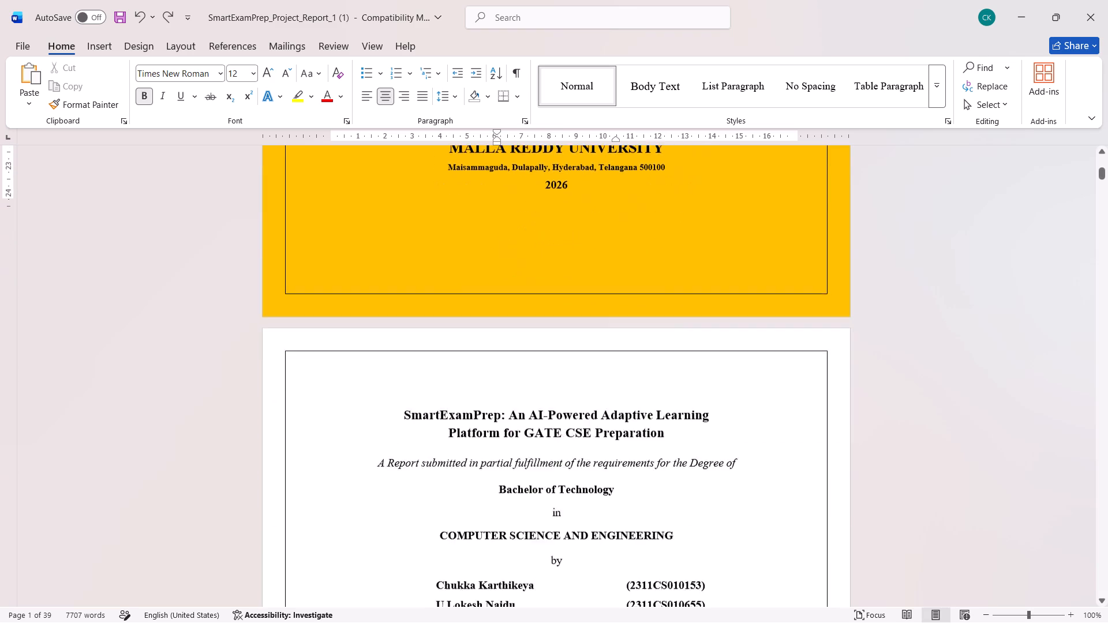
{"action": "scroll", "coordinate": [631, 374], "scroll_direction": "up", "scroll_amount": 1}
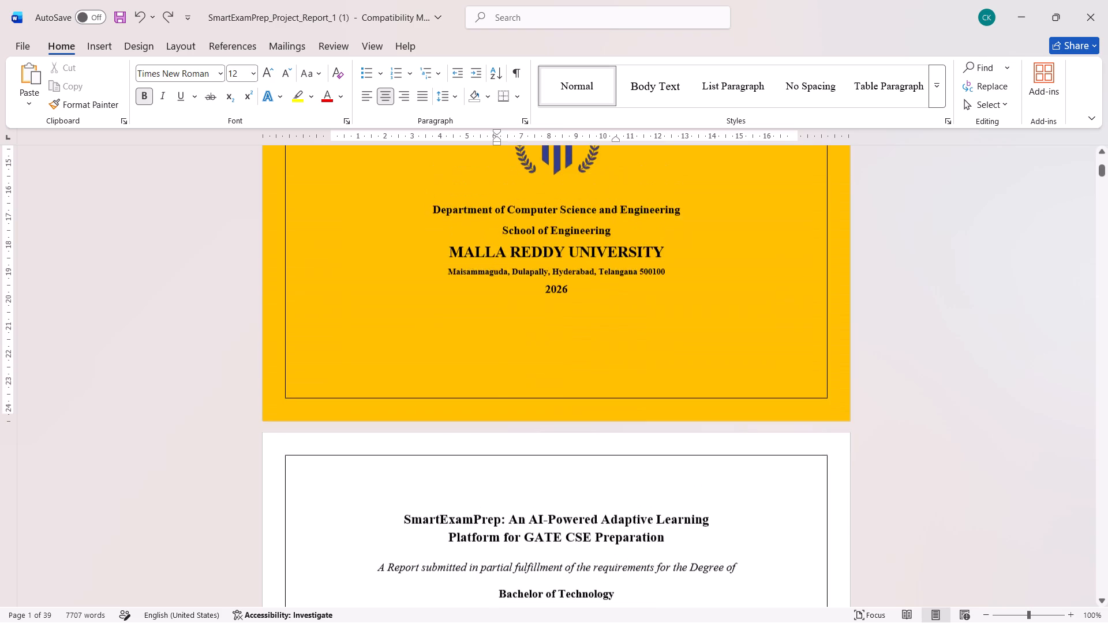
{"action": "scroll", "coordinate": [631, 374], "scroll_direction": "up", "scroll_amount": 1}
{"action": "scroll", "coordinate": [631, 374], "scroll_direction": "down", "scroll_amount": 2}
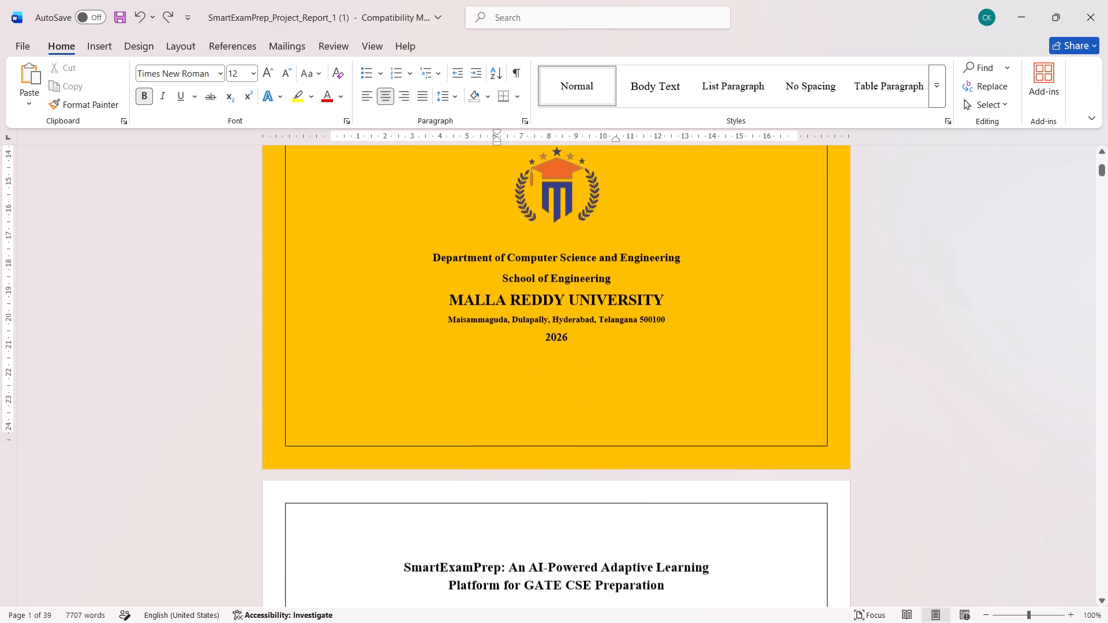
{"action": "scroll", "coordinate": [631, 374], "scroll_direction": "down", "scroll_amount": 2}
{"action": "left_click", "coordinate": [618, 359]}
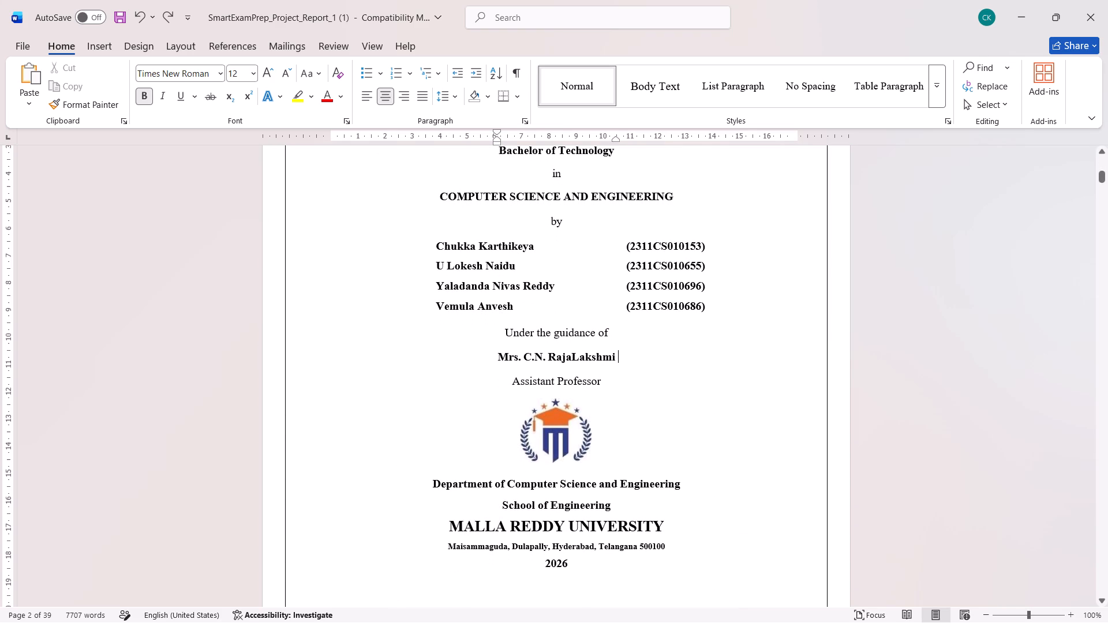
{"action": "key", "text": "BackSpace"}
{"action": "key", "text": "BackSpace"}
{"action": "key", "text": "BackSpace"}
{"action": "key", "text": "BackSpace"}
{"action": "key", "text": "BackSpace"}
{"action": "key", "text": "BackSpace"}
{"action": "key", "text": "BackSpace"}
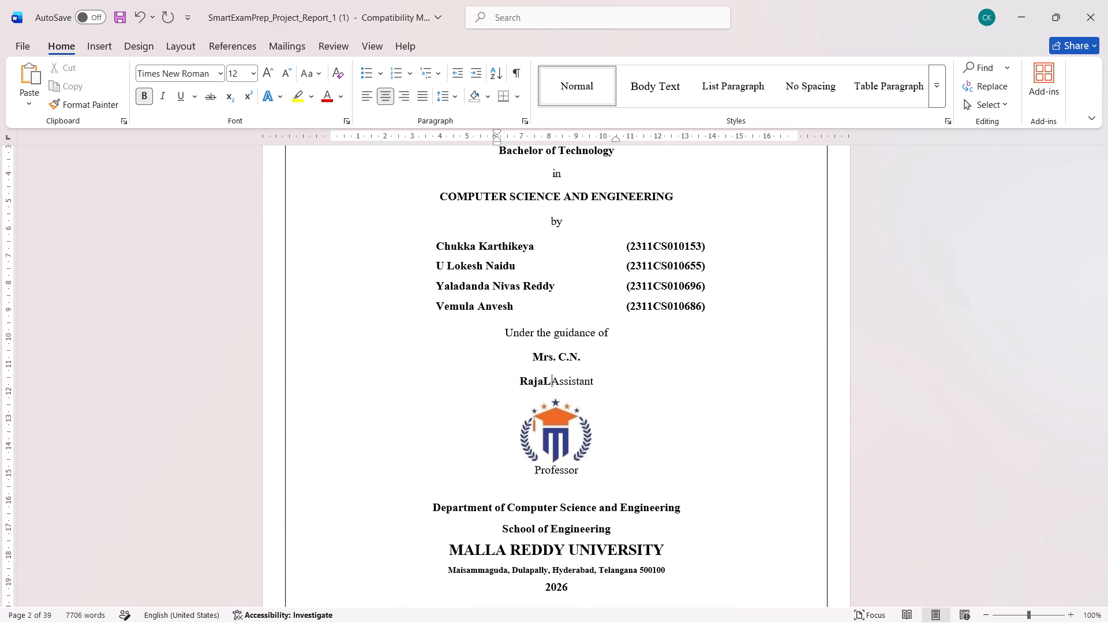
{"action": "key", "text": "BackSpace"}
{"action": "key", "text": "BackSpace"}
{"action": "key", "text": "BackSpace"}
{"action": "key", "text": "BackSpace"}
{"action": "key", "text": "BackSpace"}
{"action": "key", "text": "BackSpace"}
{"action": "key", "text": "BackSpace"}
{"action": "key", "text": "BackSpace"}
{"action": "key", "text": "BackSpace"}
{"action": "key", "text": "BackSpace"}
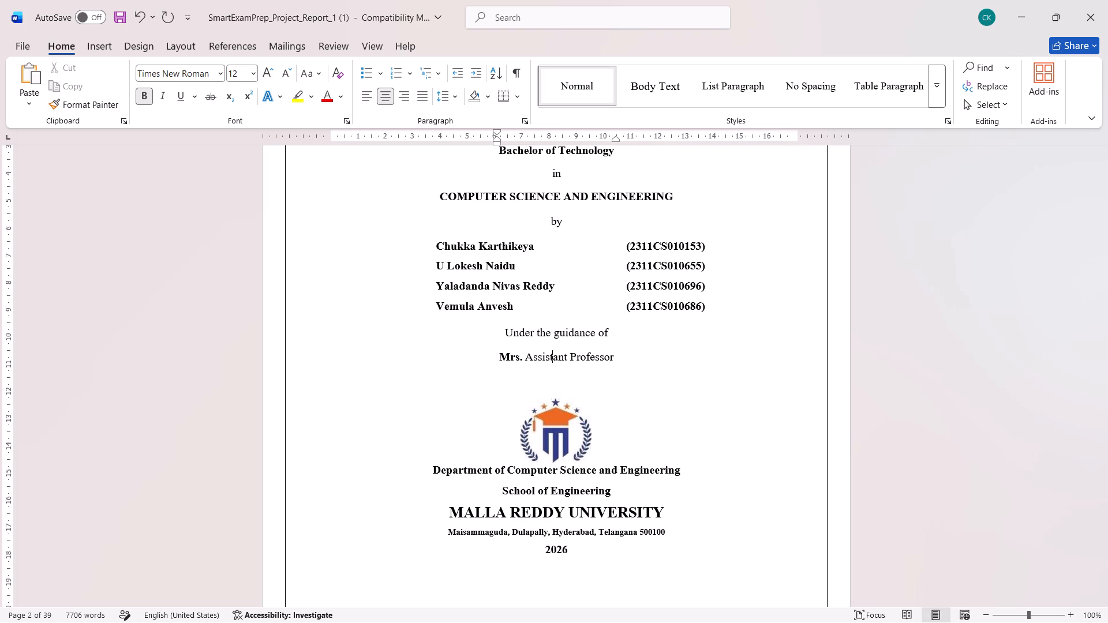
{"action": "key", "text": "BackSpace"}
{"action": "key", "text": "BackSpace"}
{"action": "key", "text": "BackSpace"}
{"action": "key", "text": "BackSpace"}
{"action": "key", "text": "BackSpace"}
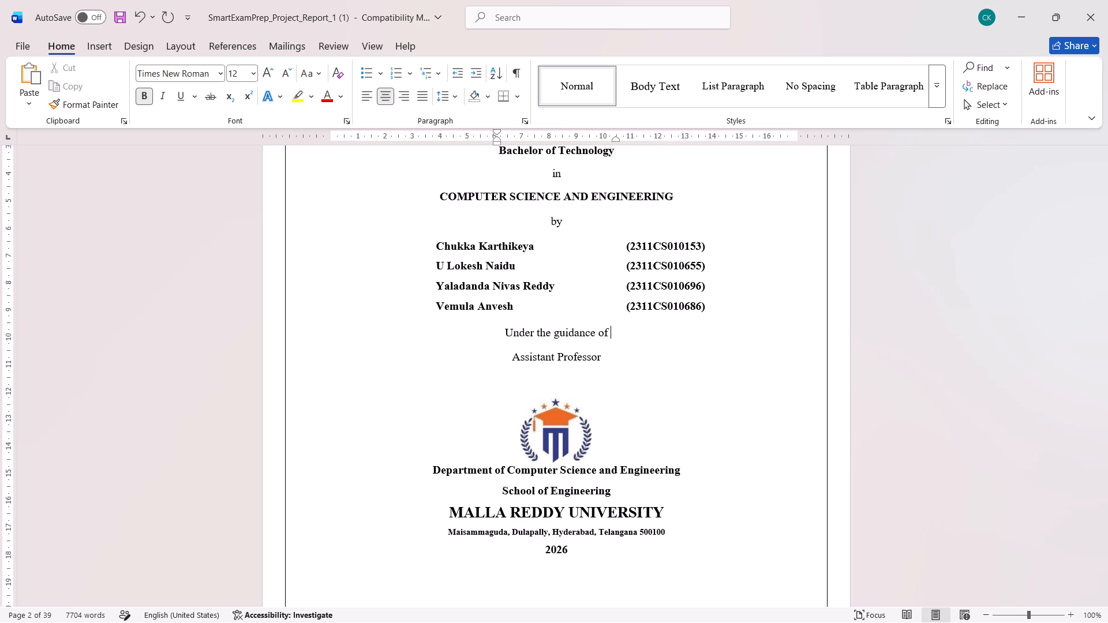
{"action": "key", "text": "Return"}
{"action": "key", "text": "ctrl+v"}
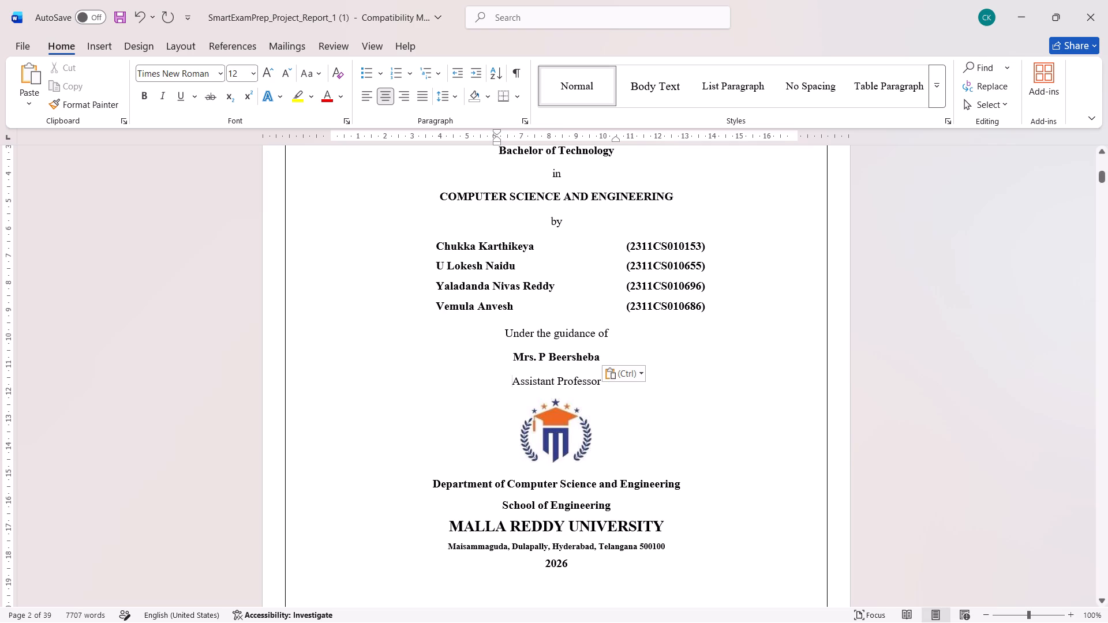
Locate the internal guide's name on the certificate page.
{"action": "scroll", "coordinate": [683, 414], "scroll_direction": "down", "scroll_amount": 3}
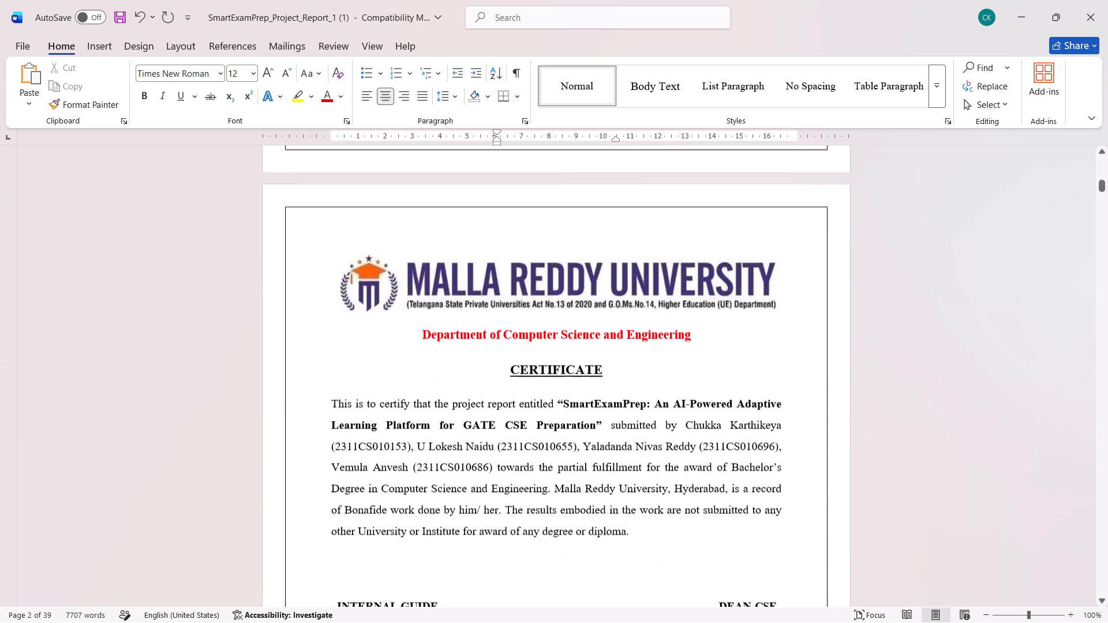
{"action": "scroll", "coordinate": [683, 414], "scroll_direction": "down", "scroll_amount": 1}
{"action": "scroll", "coordinate": [683, 414], "scroll_direction": "up", "scroll_amount": 1}
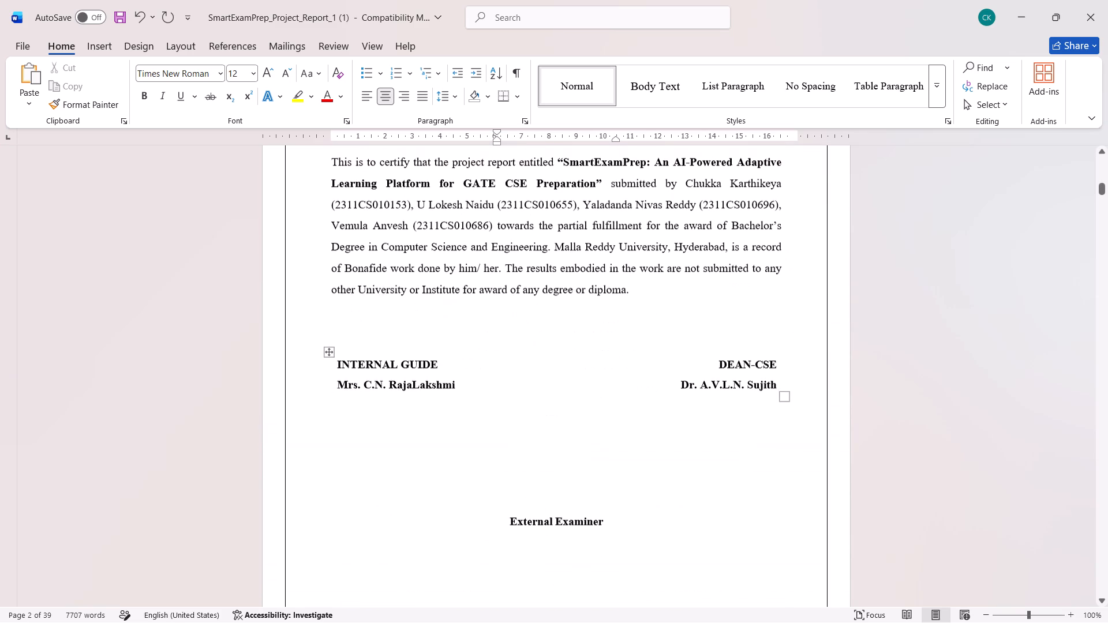
Replace the old guide's name under "INTERNAL GUIDE" on the certificate page with the copied name of the new guide.
{"action": "left_click", "coordinate": [463, 386]}
{"action": "key", "text": "BackSpace"}
{"action": "key", "text": "BackSpace"}
{"action": "key", "text": "BackSpace"}
{"action": "key", "text": "BackSpace"}
{"action": "key", "text": "BackSpace"}
{"action": "key", "text": "BackSpace"}
{"action": "key", "text": "BackSpace"}
{"action": "key", "text": "BackSpace"}
{"action": "key", "text": "BackSpace"}
{"action": "key", "text": "BackSpace"}
{"action": "key", "text": "BackSpace"}
{"action": "key", "text": "BackSpace"}
{"action": "key", "text": "BackSpace"}
{"action": "key", "text": "BackSpace"}
{"action": "key", "text": "BackSpace"}
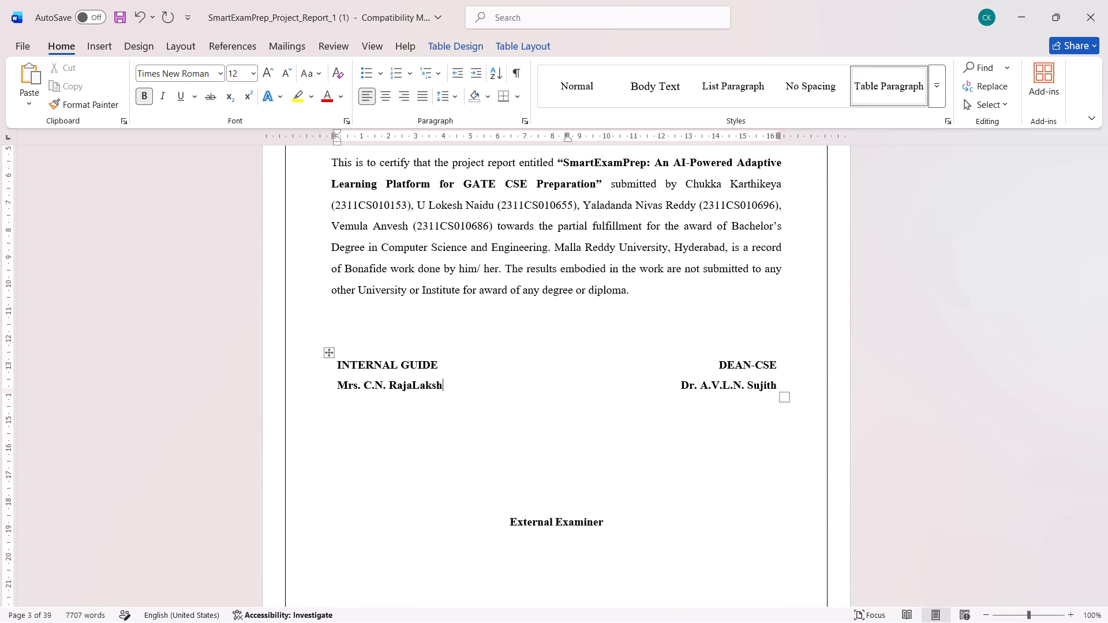
{"action": "key", "text": "BackSpace"}
{"action": "key", "text": "BackSpace"}
{"action": "key", "text": "BackSpace"}
{"action": "key", "text": "BackSpace"}
{"action": "key", "text": "BackSpace"}
{"action": "key", "text": "BackSpace"}
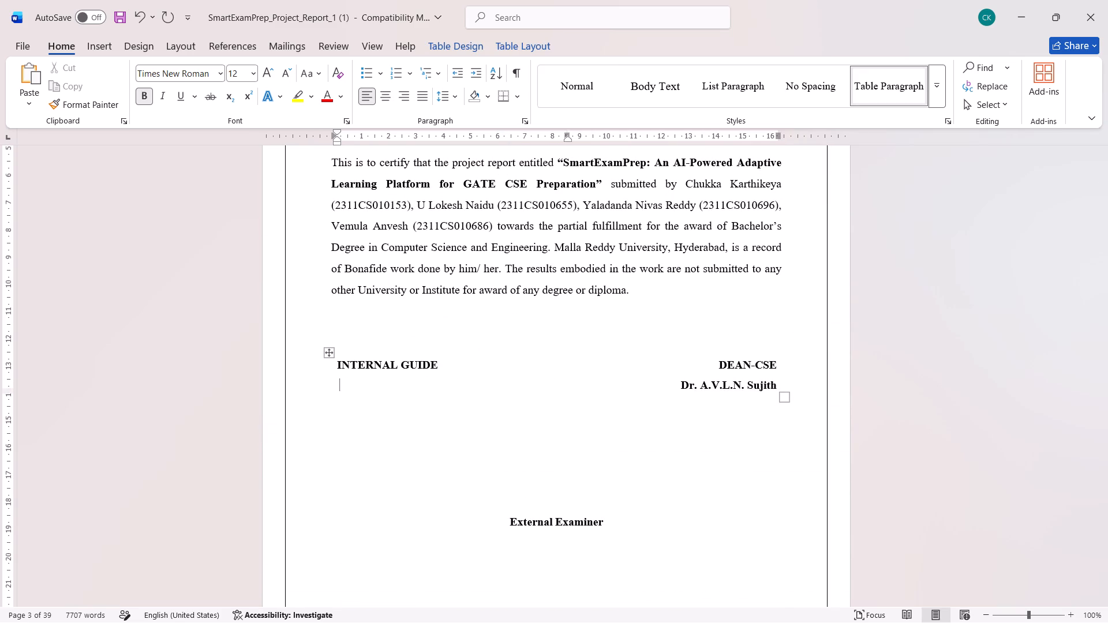
{"action": "key", "text": "ctrl+v"}
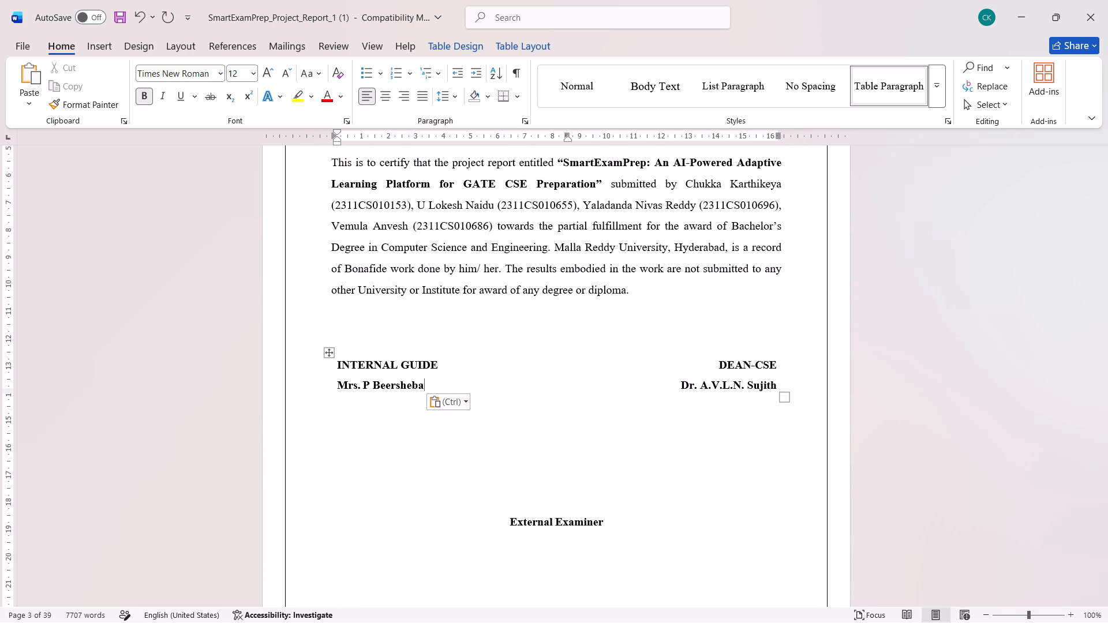
Snap the report window to the left half of the screen in a two-window side-by-side layout.
{"action": "scroll", "coordinate": [463, 386], "scroll_direction": "down", "scroll_amount": 4}
{"action": "scroll", "coordinate": [463, 386], "scroll_direction": "up", "scroll_amount": 1}
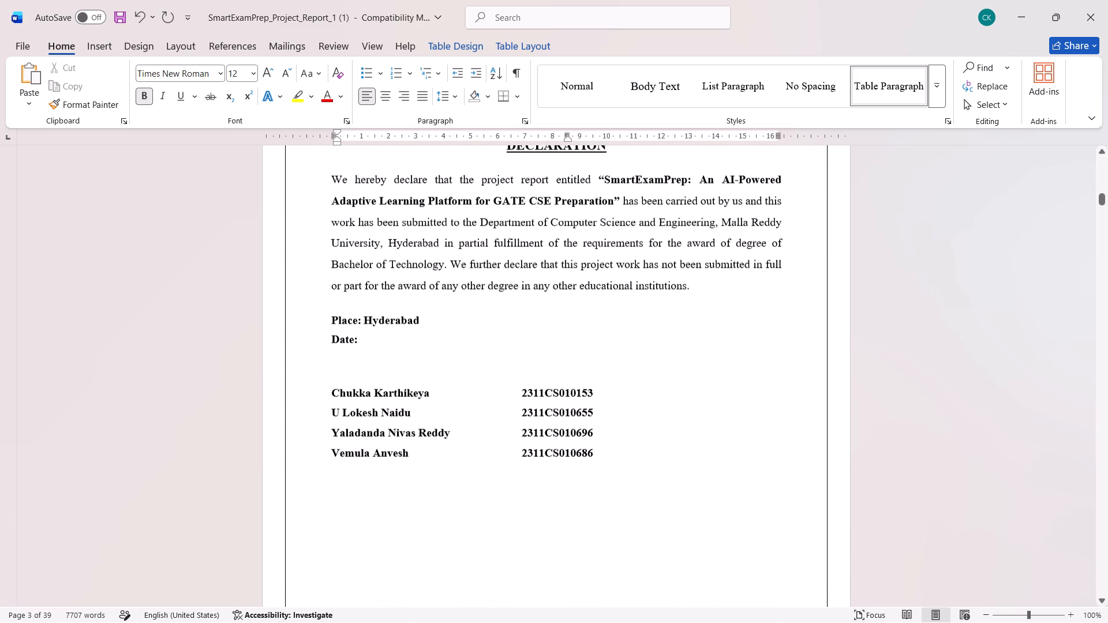
{"action": "scroll", "coordinate": [463, 386], "scroll_direction": "up", "scroll_amount": 1}
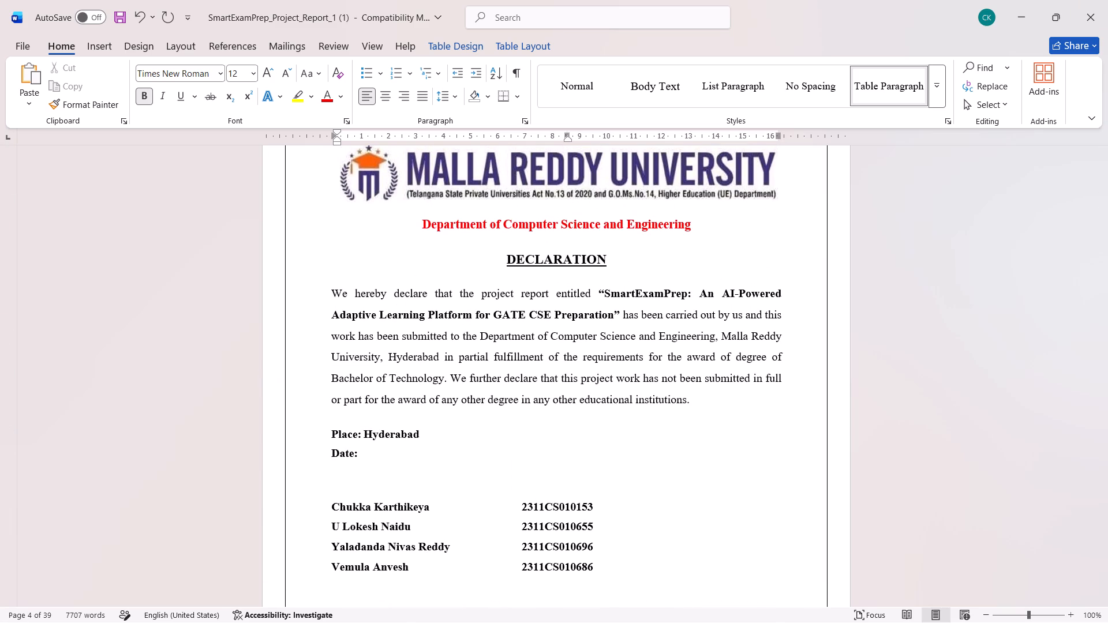
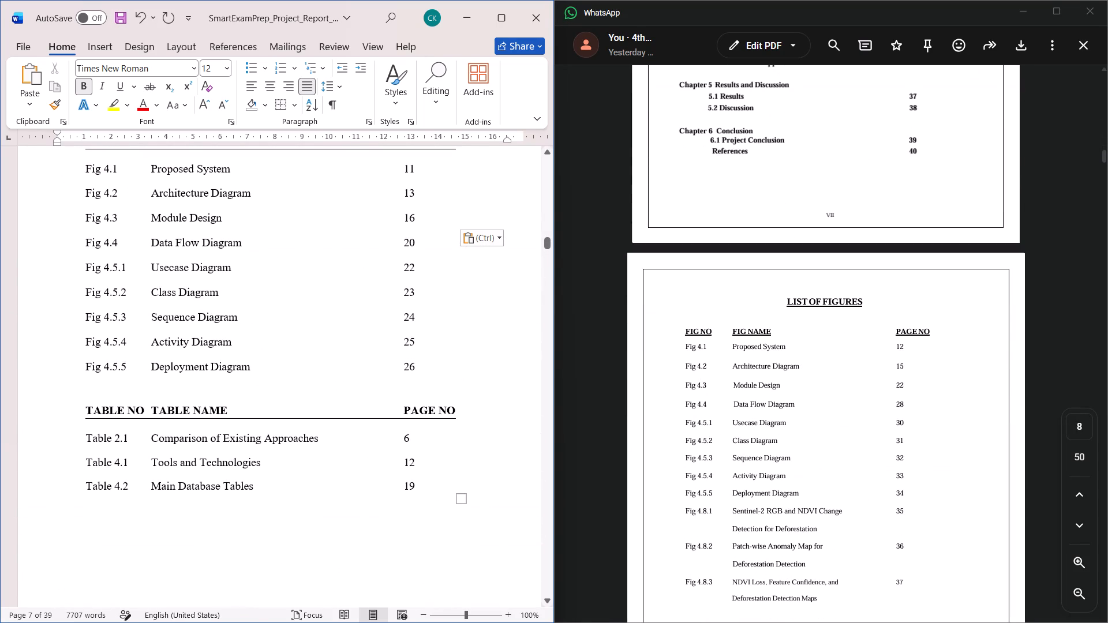
{"action": "left_click", "coordinate": [311, 415]}
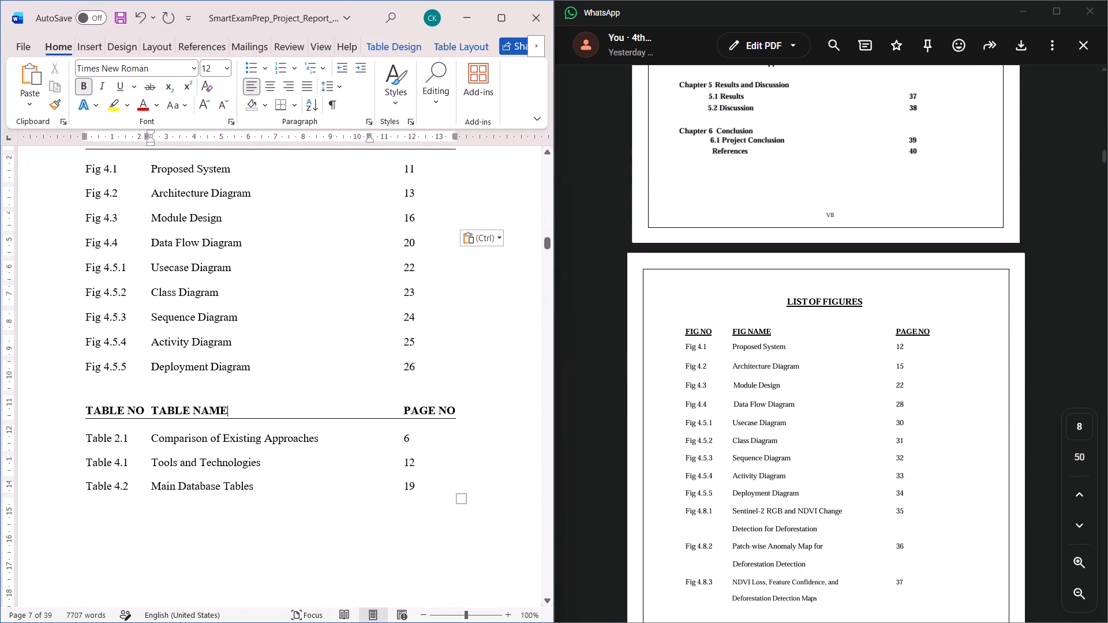
{"action": "double_click", "coordinate": [311, 415]}
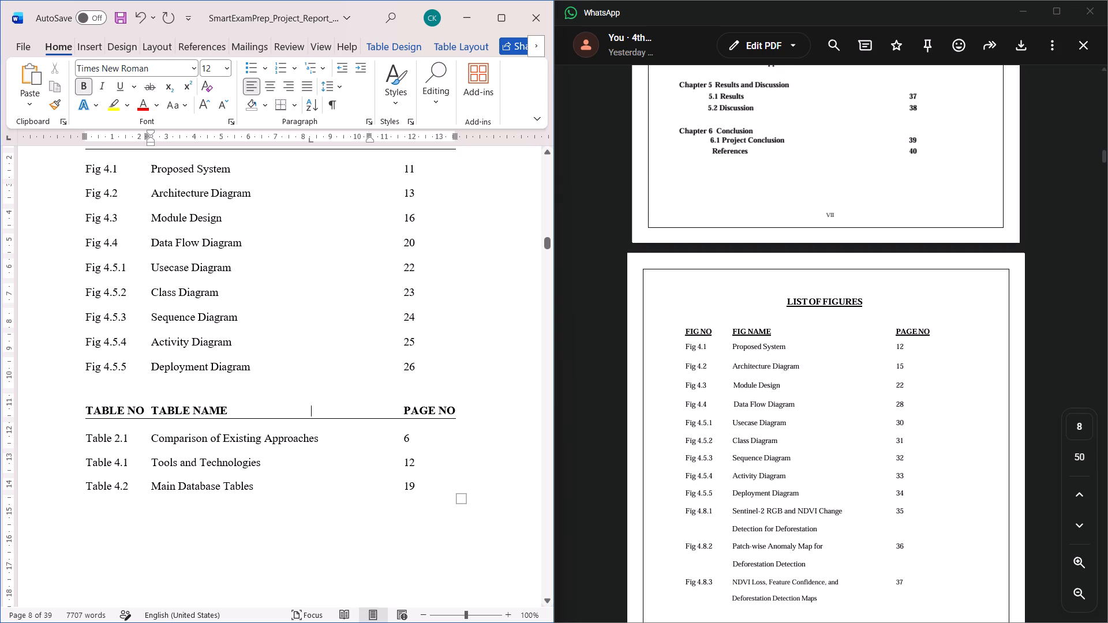
{"action": "triple_click", "coordinate": [274, 420]}
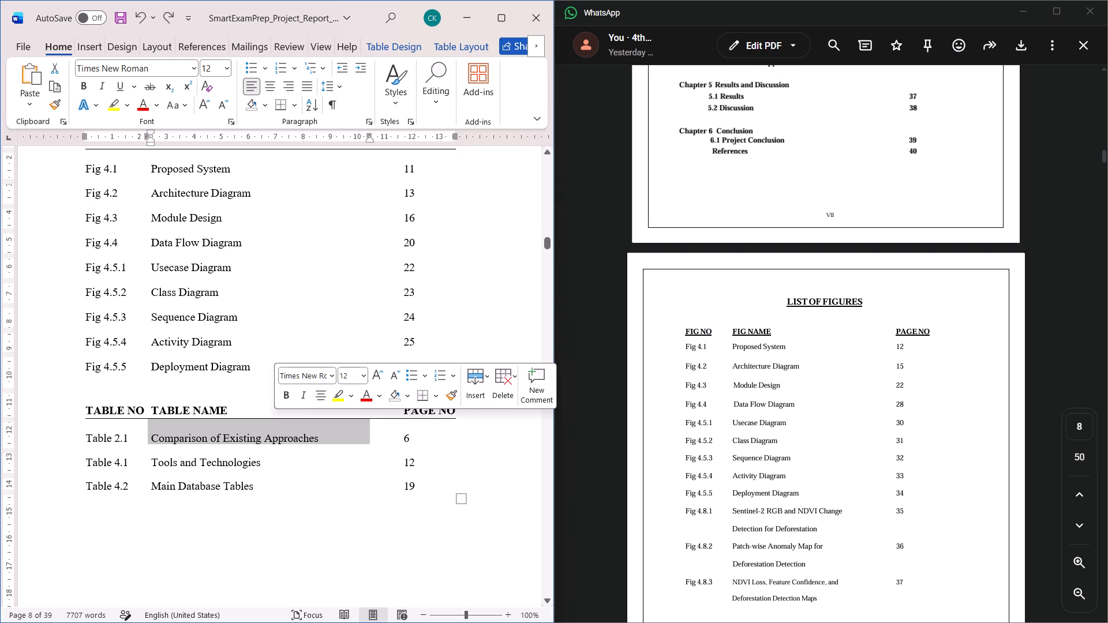
{"action": "left_click", "coordinate": [274, 420]}
{"action": "scroll", "coordinate": [274, 420], "scroll_direction": "up", "scroll_amount": 3}
{"action": "scroll", "coordinate": [312, 421], "scroll_direction": "down", "scroll_amount": 1}
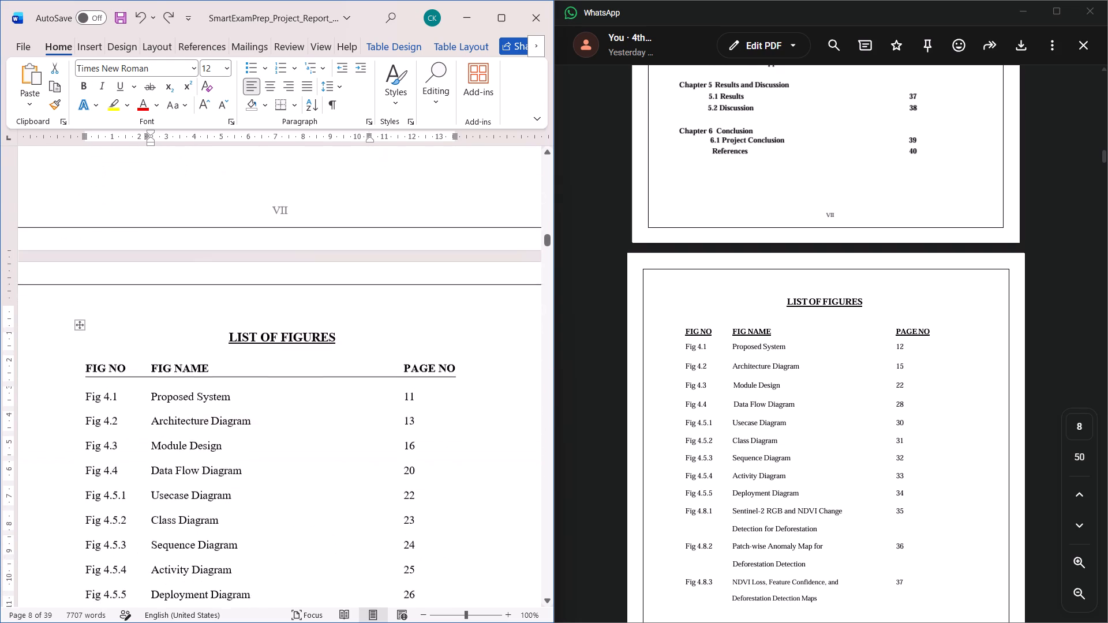
{"action": "left_click", "coordinate": [486, 384]}
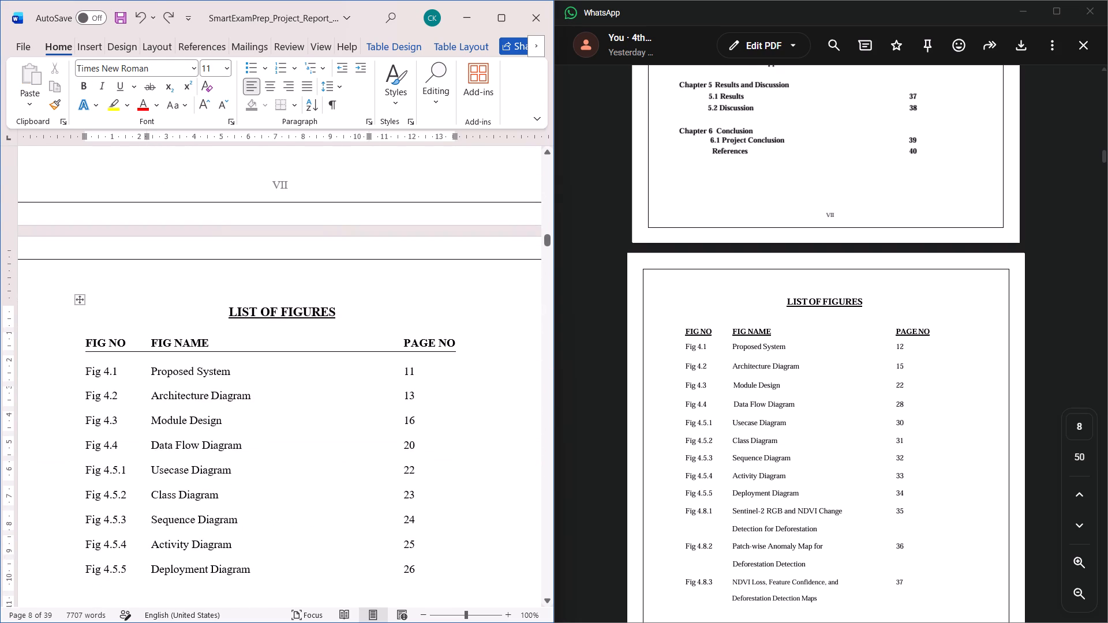
Review the report body from the Chapter 1 introduction through the literature survey to the module descriptions and system requirements.
{"action": "scroll", "coordinate": [388, 415], "scroll_direction": "down", "scroll_amount": 2}
{"action": "scroll", "coordinate": [473, 424], "scroll_direction": "down", "scroll_amount": 3}
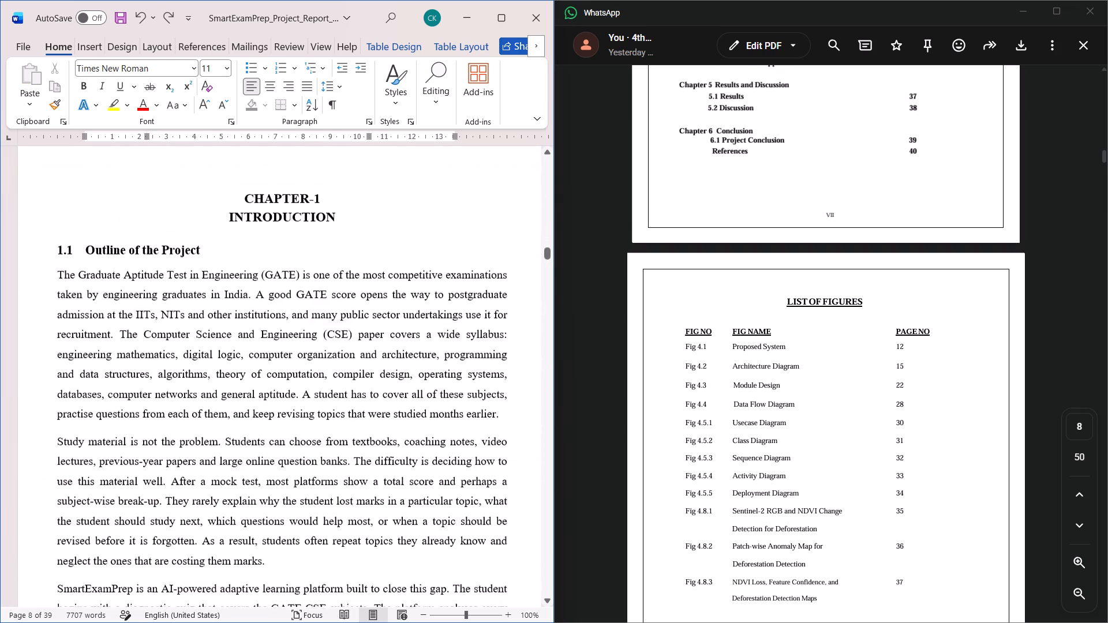
{"action": "scroll", "coordinate": [473, 424], "scroll_direction": "down", "scroll_amount": 7}
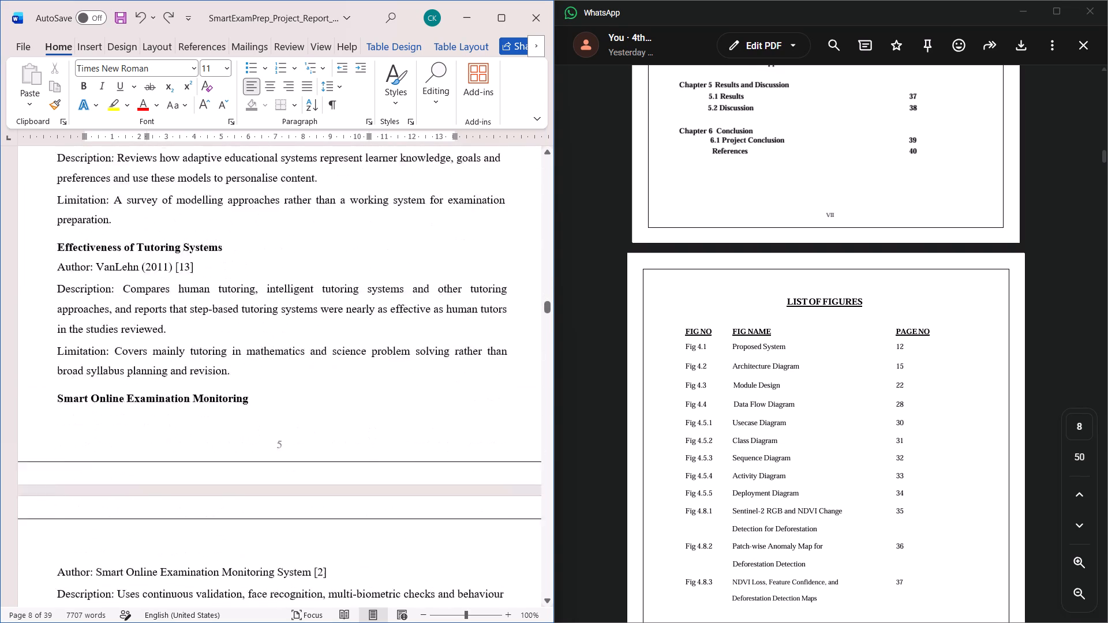
{"action": "scroll", "coordinate": [473, 424], "scroll_direction": "down", "scroll_amount": 5}
{"action": "scroll", "coordinate": [473, 424], "scroll_direction": "up", "scroll_amount": 1}
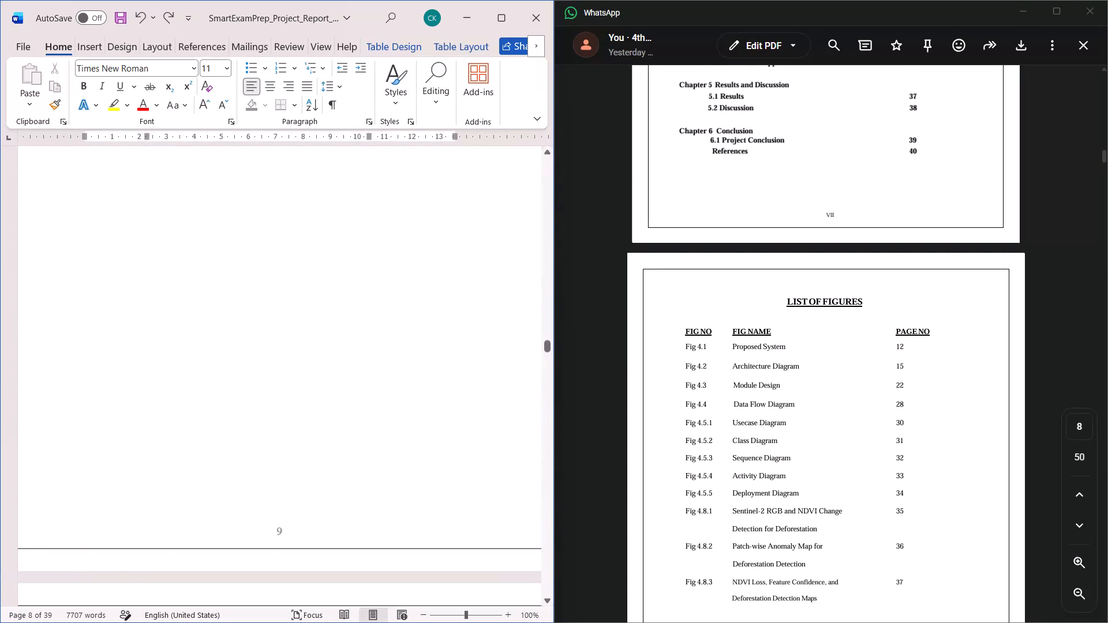
{"action": "scroll", "coordinate": [473, 424], "scroll_direction": "up", "scroll_amount": 1}
{"action": "scroll", "coordinate": [473, 424], "scroll_direction": "down", "scroll_amount": 2}
{"action": "scroll", "coordinate": [473, 424], "scroll_direction": "up", "scroll_amount": 1}
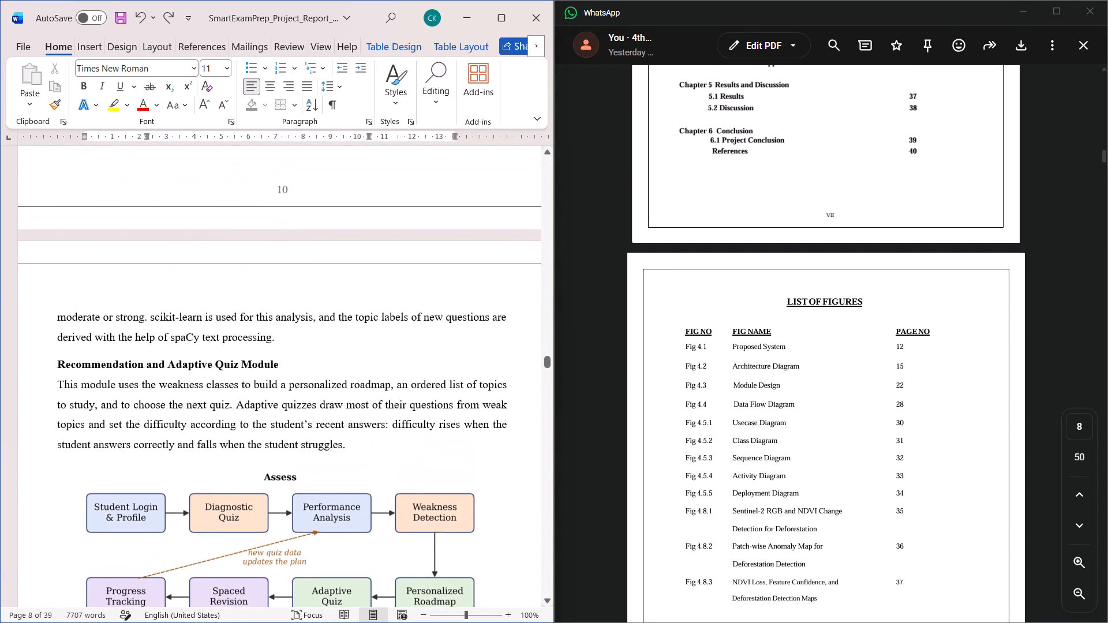
{"action": "scroll", "coordinate": [473, 424], "scroll_direction": "down", "scroll_amount": 2}
{"action": "scroll", "coordinate": [264, 407], "scroll_direction": "down", "scroll_amount": 4, "text": "ctrl"}
{"action": "scroll", "coordinate": [264, 407], "scroll_direction": "down", "scroll_amount": 3}
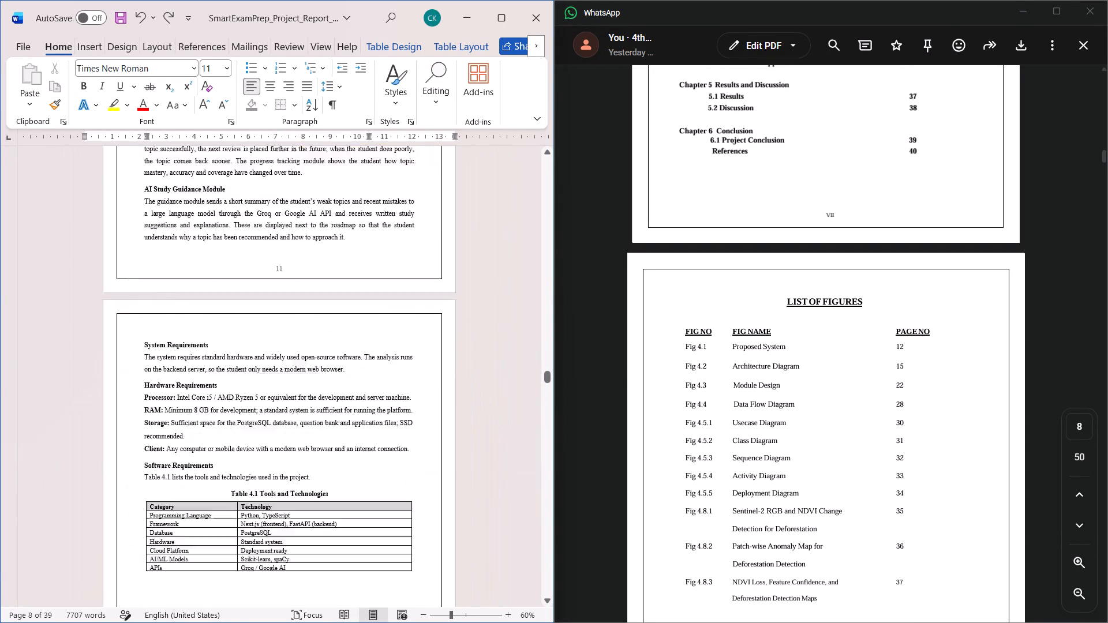
Examine the page layout from the data flow diagram text through section 4.7 UML Diagrams to the use case diagram.
{"action": "scroll", "coordinate": [264, 407], "scroll_direction": "down", "scroll_amount": 7}
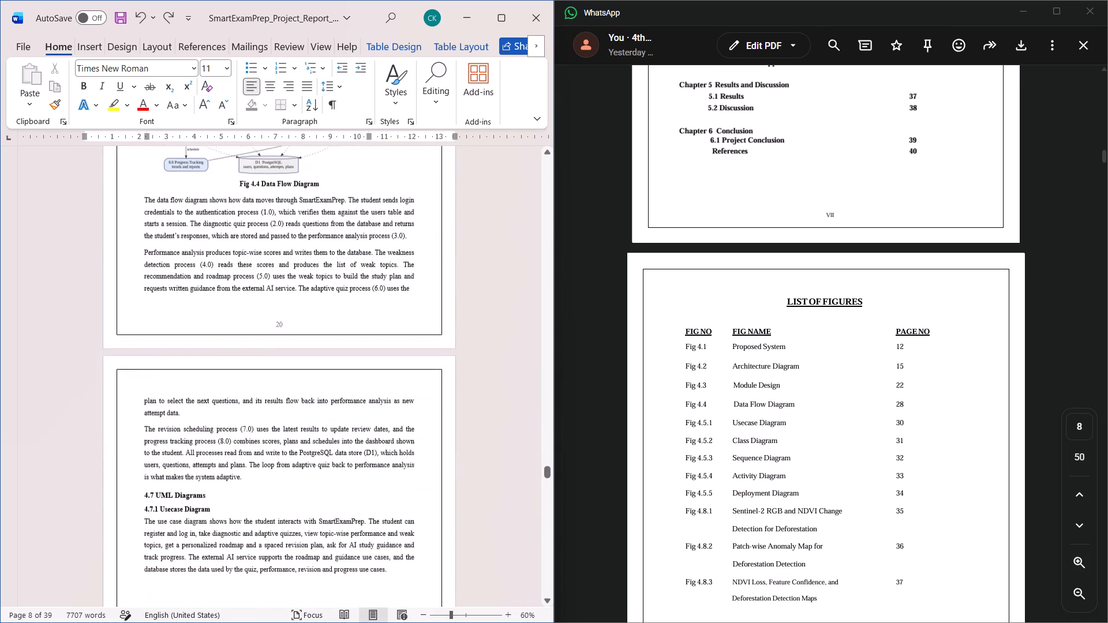
{"action": "scroll", "coordinate": [264, 407], "scroll_direction": "down", "scroll_amount": 4}
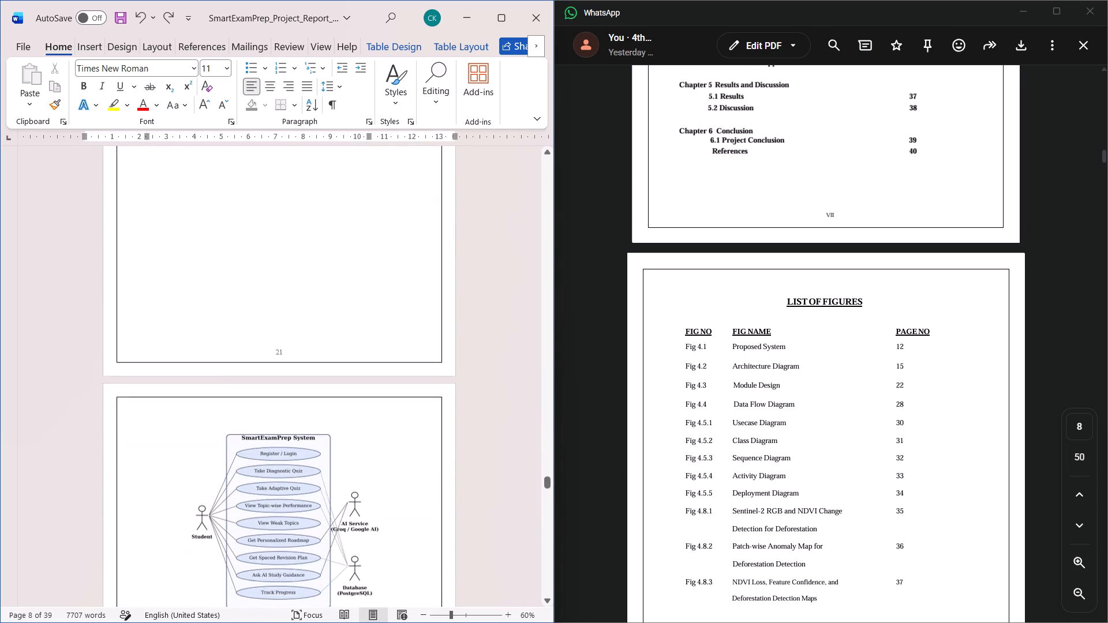
{"action": "scroll", "coordinate": [264, 407], "scroll_direction": "up", "scroll_amount": 4}
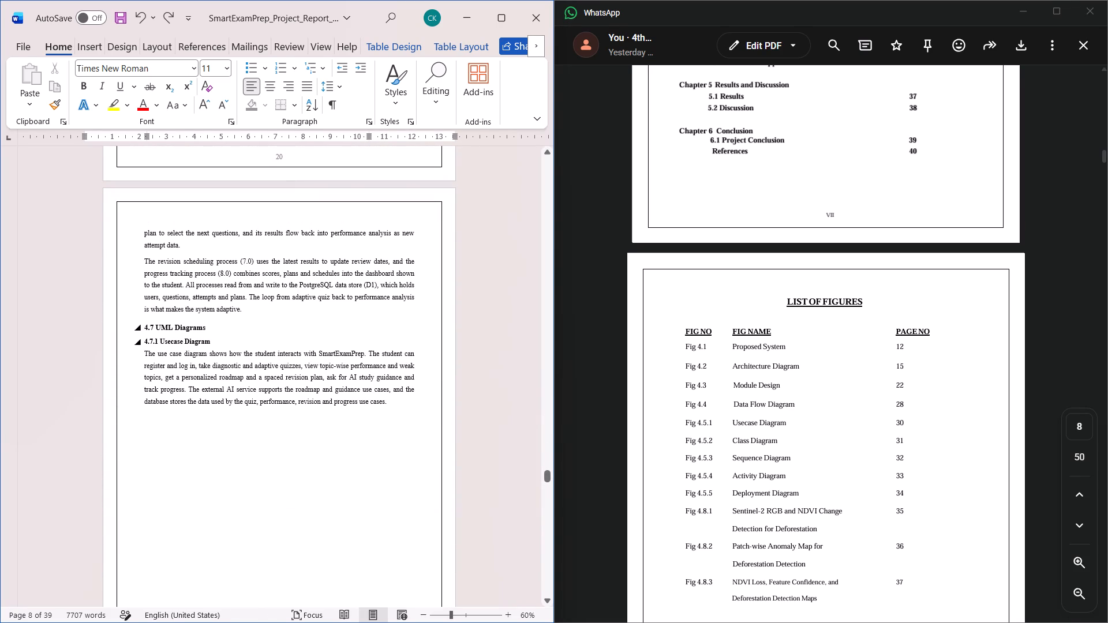
{"action": "scroll", "coordinate": [274, 303], "scroll_direction": "up", "scroll_amount": 2}
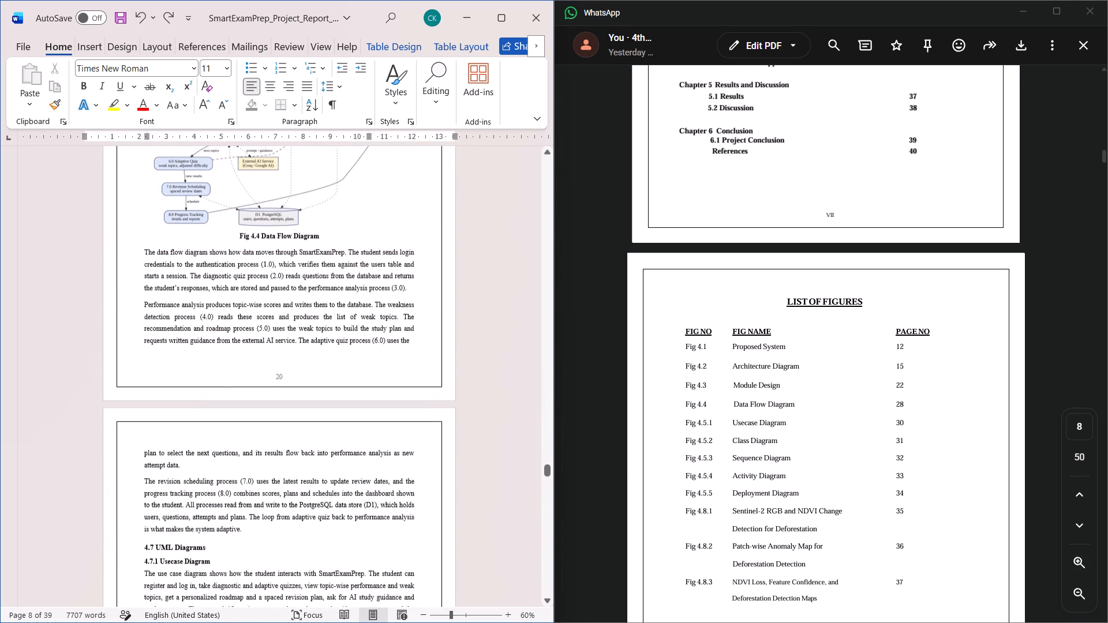
{"action": "scroll", "coordinate": [274, 303], "scroll_direction": "down", "scroll_amount": 1}
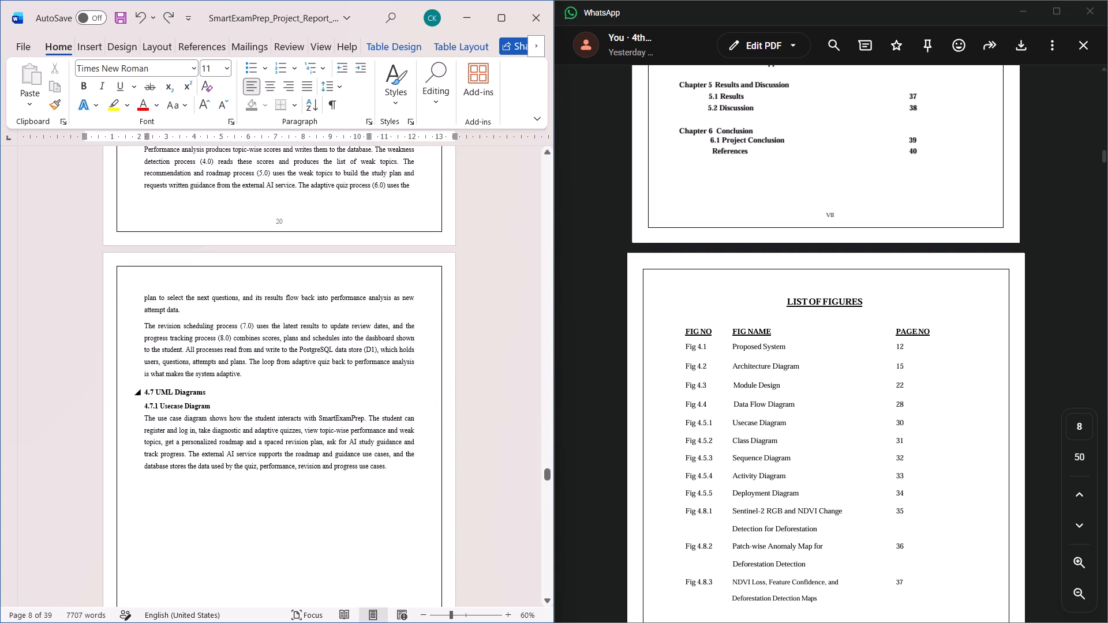
{"action": "scroll", "coordinate": [175, 494], "scroll_direction": "down", "scroll_amount": 3}
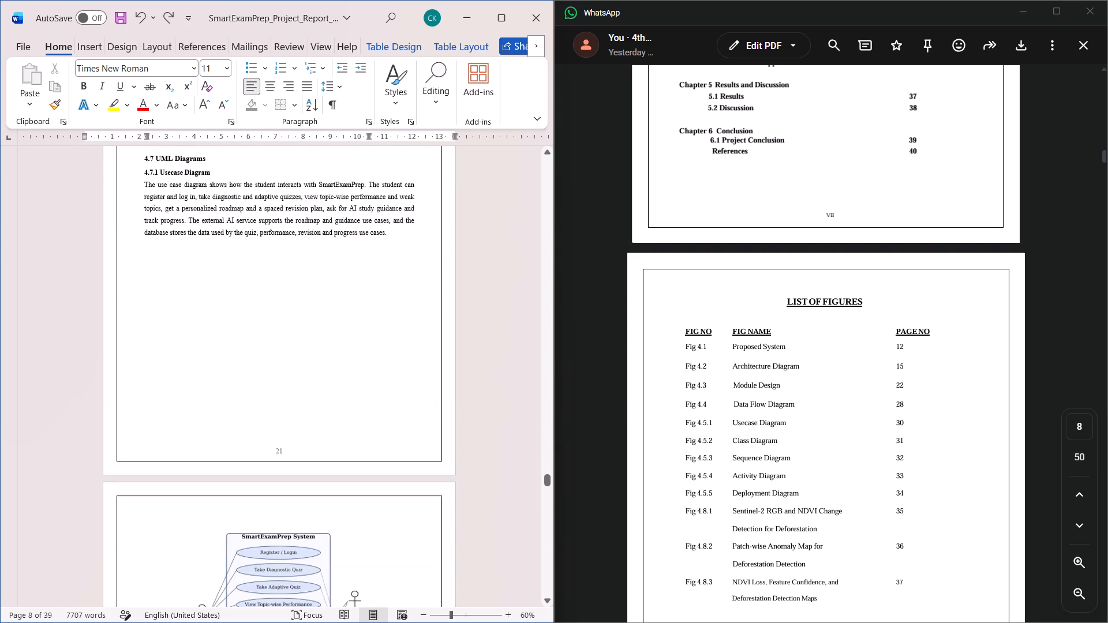
{"action": "scroll", "coordinate": [175, 494], "scroll_direction": "down", "scroll_amount": 1}
{"action": "scroll", "coordinate": [175, 494], "scroll_direction": "up", "scroll_amount": 1}
{"action": "scroll", "coordinate": [140, 202], "scroll_direction": "up", "scroll_amount": 1}
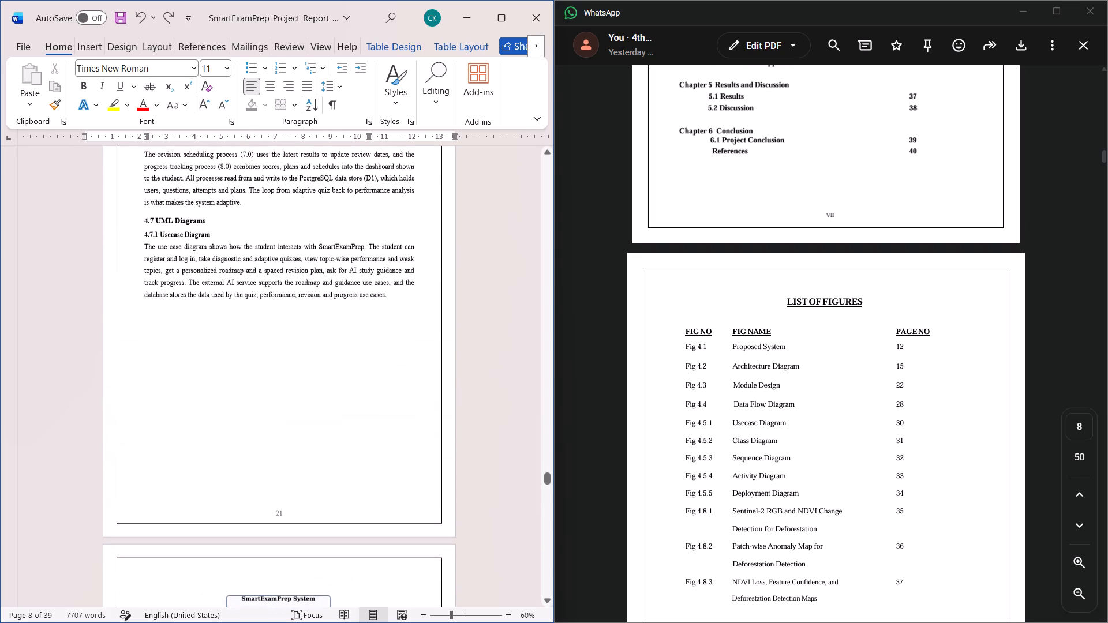
Place the text cursor at the start of the "4.7 UML Diagrams" heading.
{"action": "left_click", "coordinate": [143, 224]}
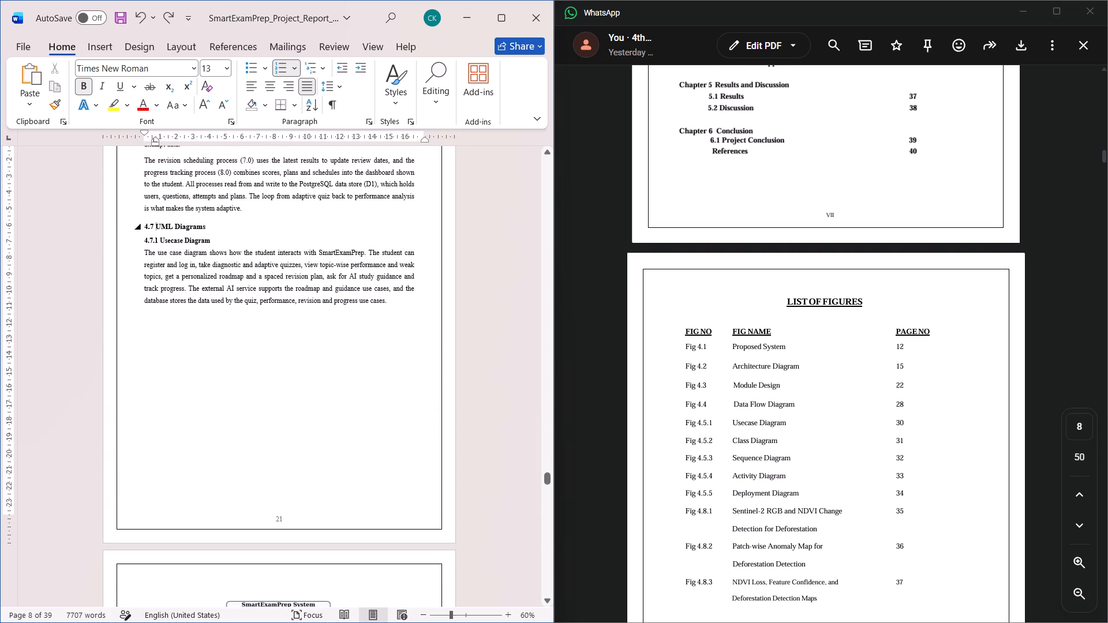
Insert blank lines after the paragraph ending "makes the system adaptive" to push the 4.7 UML Diagrams heading onto the following page.
{"action": "key", "text": "ctrl+Left"}
{"action": "key", "text": "Left"}
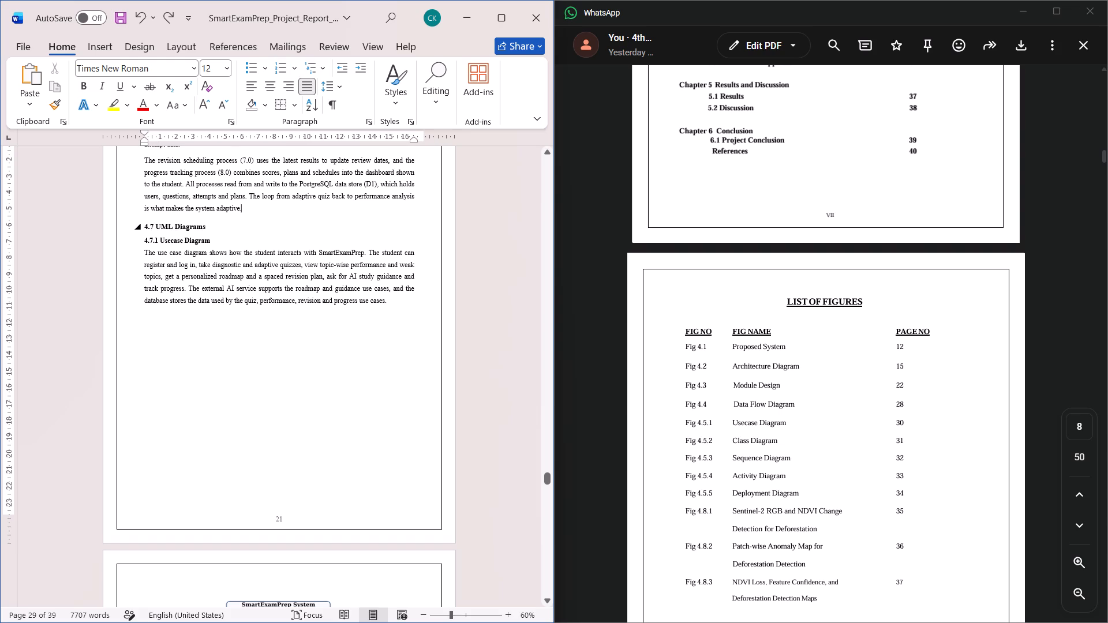
{"action": "key", "text": "ctrl+Down"}
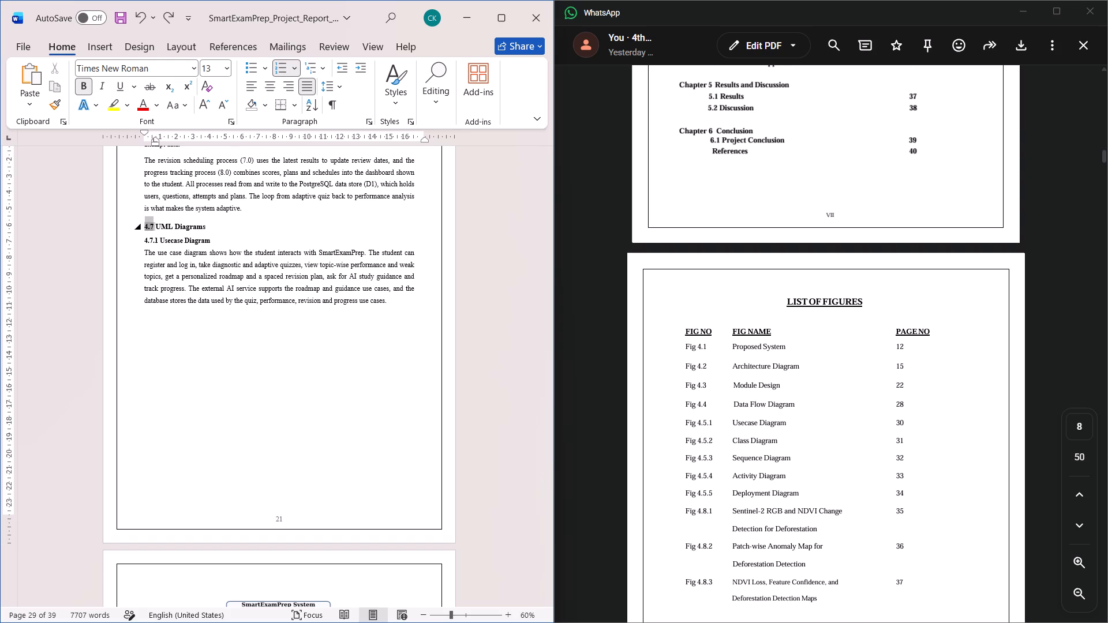
{"action": "key", "text": "Return"}
{"action": "key", "text": "ctrl+z"}
{"action": "key", "text": "Left"}
{"action": "key", "text": "Return"}
{"action": "key", "text": "Return"}
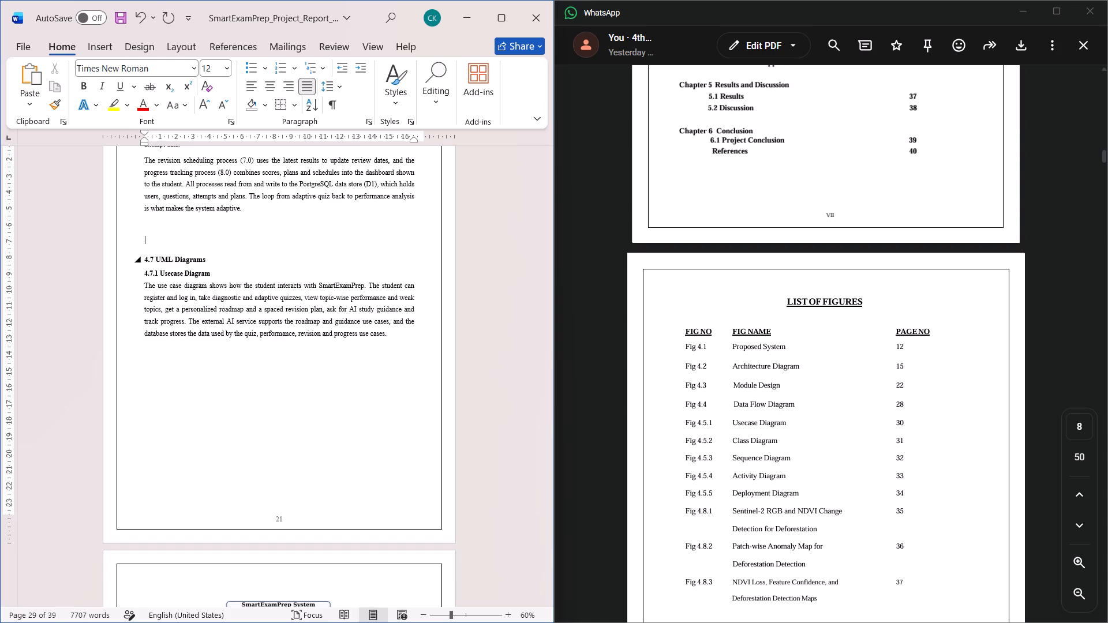
{"action": "key", "text": "Return"}
{"action": "key", "text": "Return"}
{"action": "key", "text": "Return"}
{"action": "key", "text": "Return"}
{"action": "key", "text": "Return"}
{"action": "key", "text": "Return"}
{"action": "key", "text": "Return"}
{"action": "key", "text": "Return"}
{"action": "key", "text": "Return"}
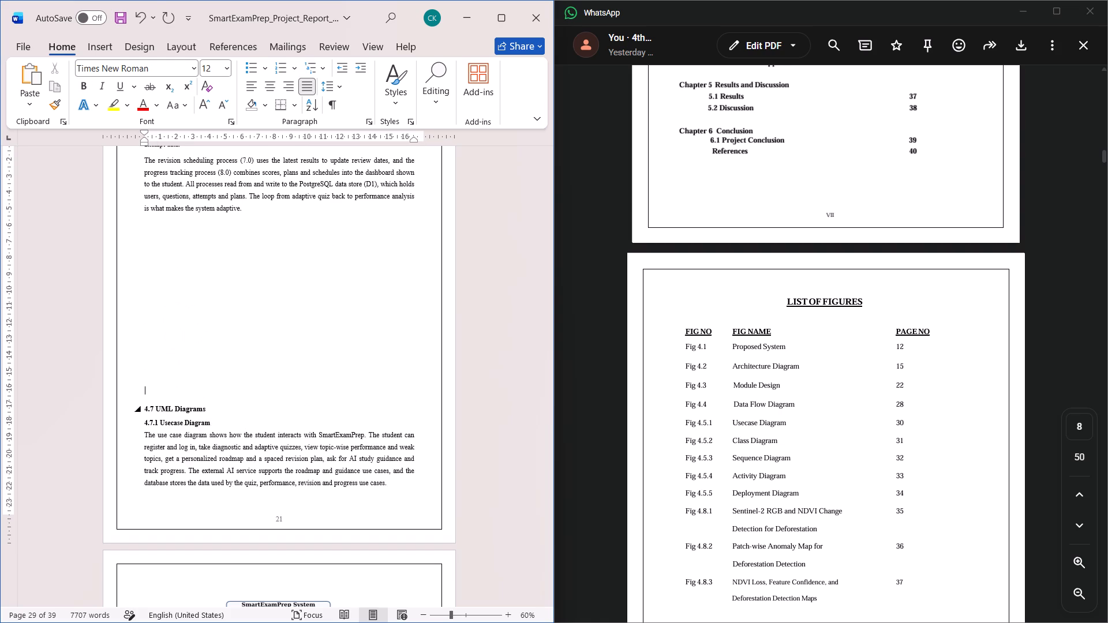
{"action": "key", "text": "Return"}
{"action": "key", "text": "Return"}
{"action": "key", "text": "Return"}
{"action": "key", "text": "Return"}
{"action": "key", "text": "Return"}
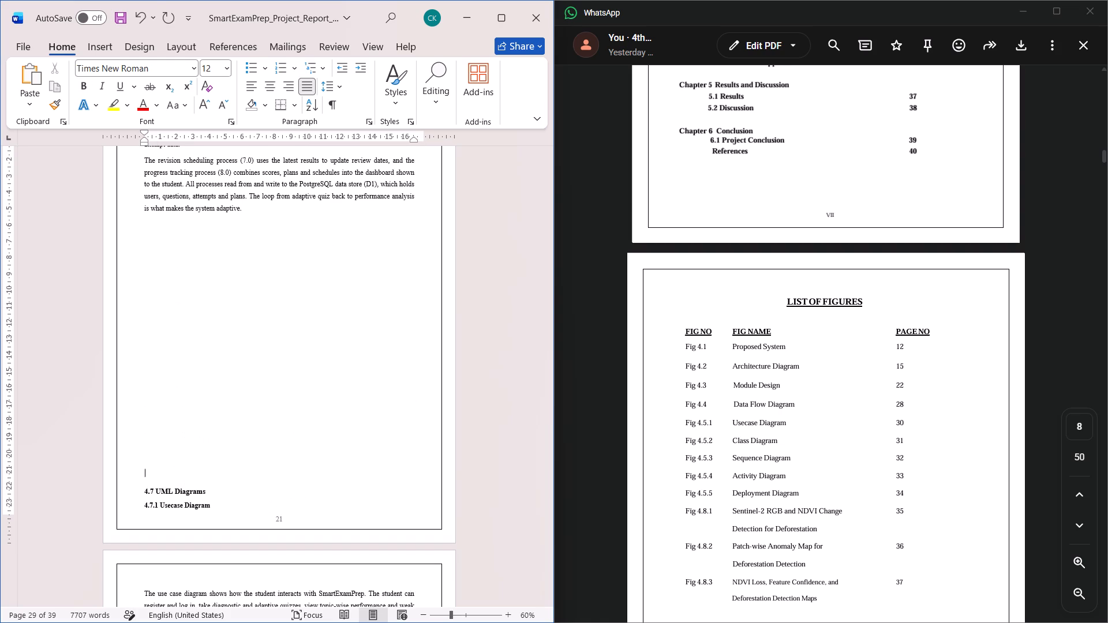
{"action": "key", "text": "Return"}
{"action": "key", "text": "Return"}
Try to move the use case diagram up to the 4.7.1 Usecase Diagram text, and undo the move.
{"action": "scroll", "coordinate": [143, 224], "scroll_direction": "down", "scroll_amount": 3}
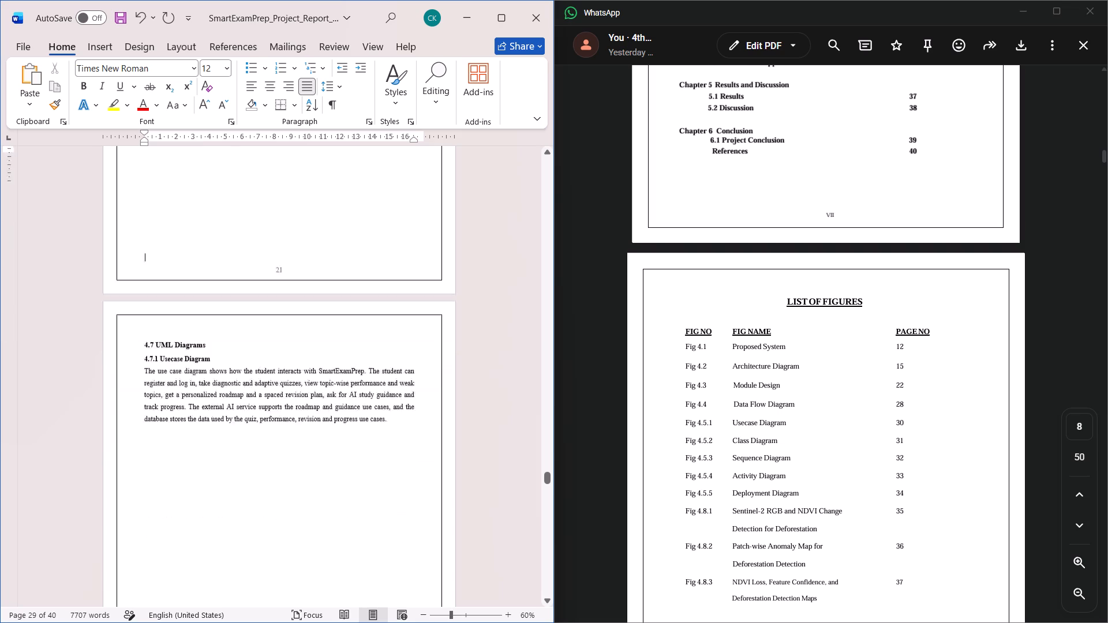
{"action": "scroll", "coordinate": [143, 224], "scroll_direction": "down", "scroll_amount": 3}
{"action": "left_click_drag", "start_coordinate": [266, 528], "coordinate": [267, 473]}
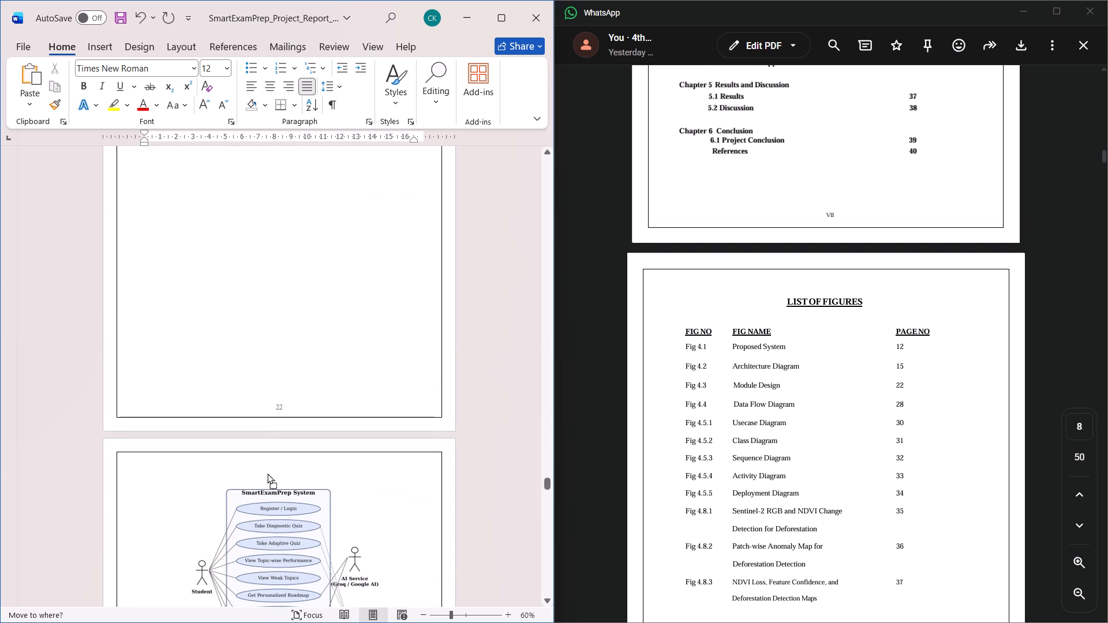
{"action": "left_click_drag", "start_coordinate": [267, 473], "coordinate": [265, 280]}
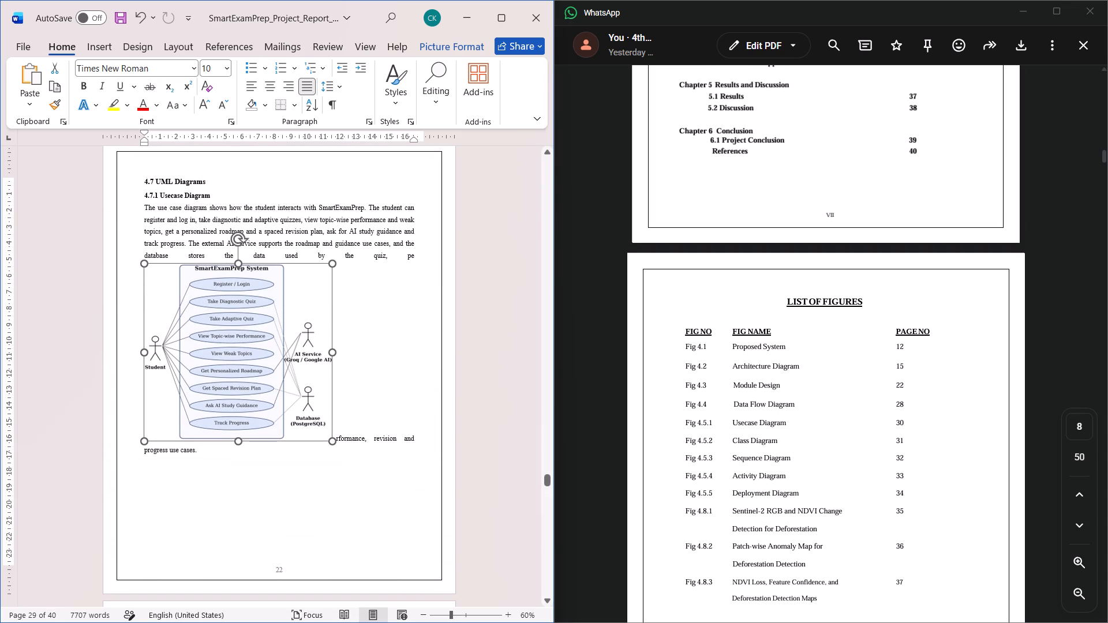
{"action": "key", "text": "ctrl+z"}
Copy the use case diagram and paste it on a new line below the 4.7.1 Usecase Diagram paragraph.
{"action": "left_click", "coordinate": [324, 341]}
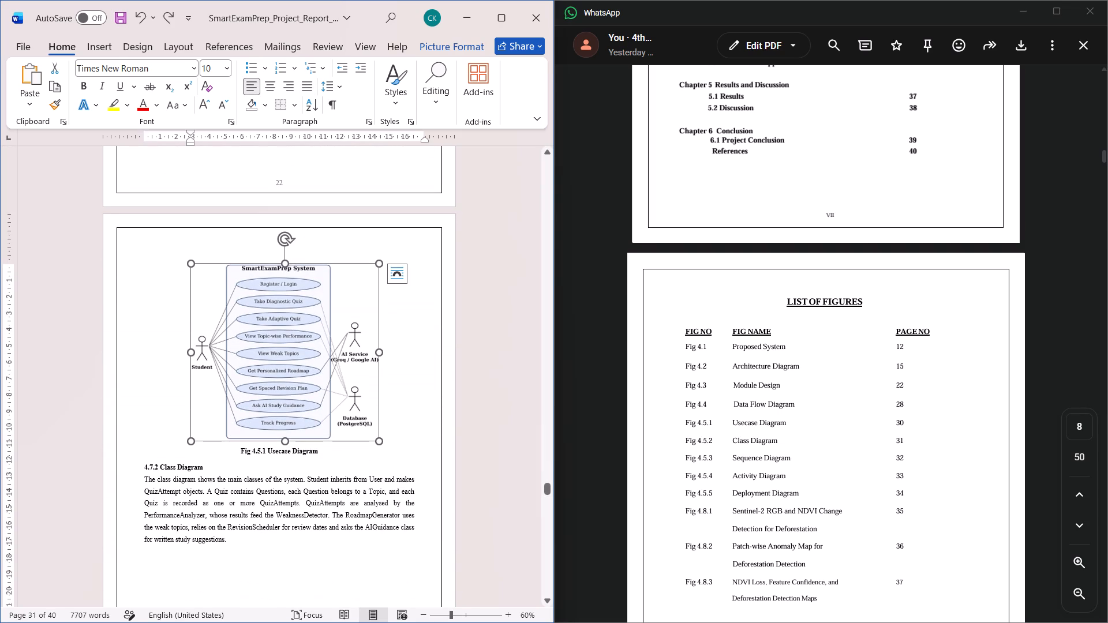
{"action": "key", "text": "ctrl+c"}
{"action": "scroll", "coordinate": [324, 341], "scroll_direction": "up", "scroll_amount": 3}
{"action": "scroll", "coordinate": [278, 231], "scroll_direction": "up", "scroll_amount": 1}
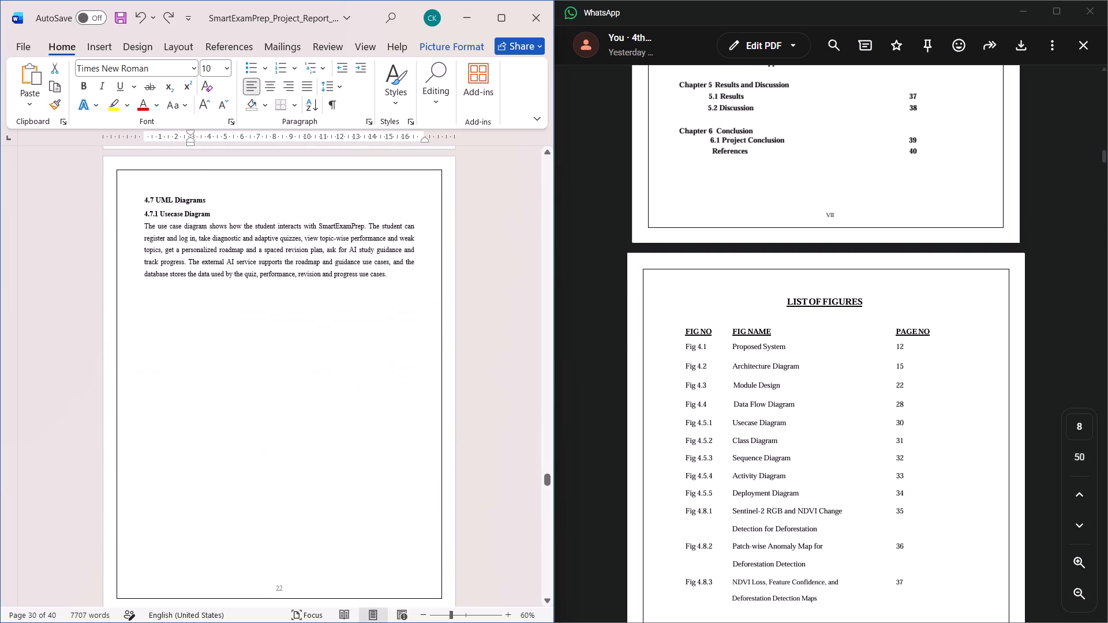
{"action": "left_click", "coordinate": [397, 276]}
{"action": "key", "text": "Return"}
{"action": "key", "text": "ctrl+v"}
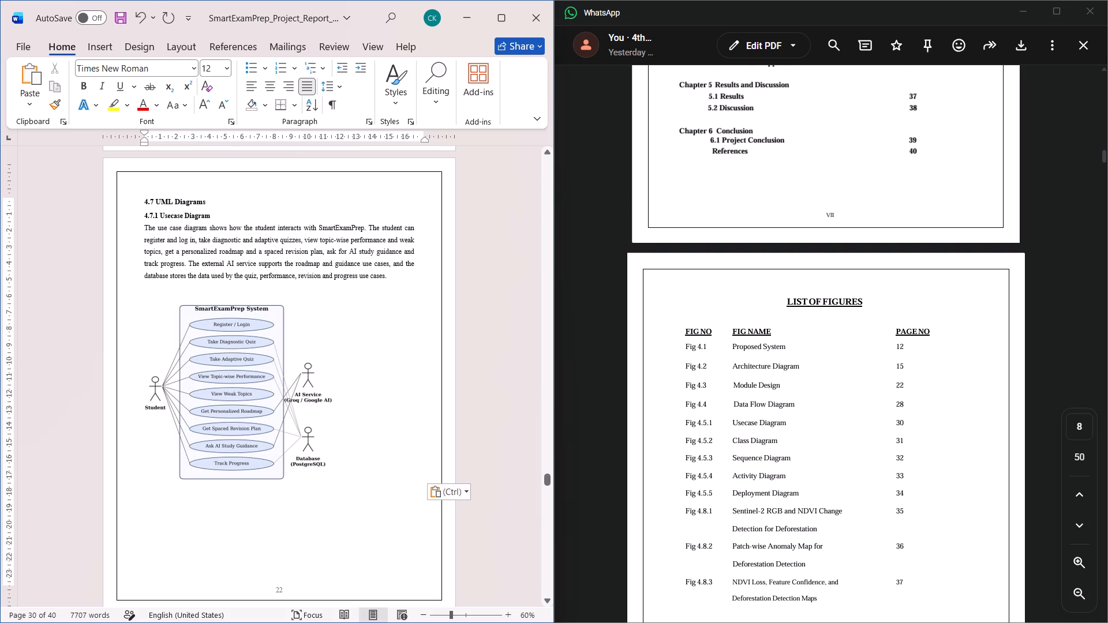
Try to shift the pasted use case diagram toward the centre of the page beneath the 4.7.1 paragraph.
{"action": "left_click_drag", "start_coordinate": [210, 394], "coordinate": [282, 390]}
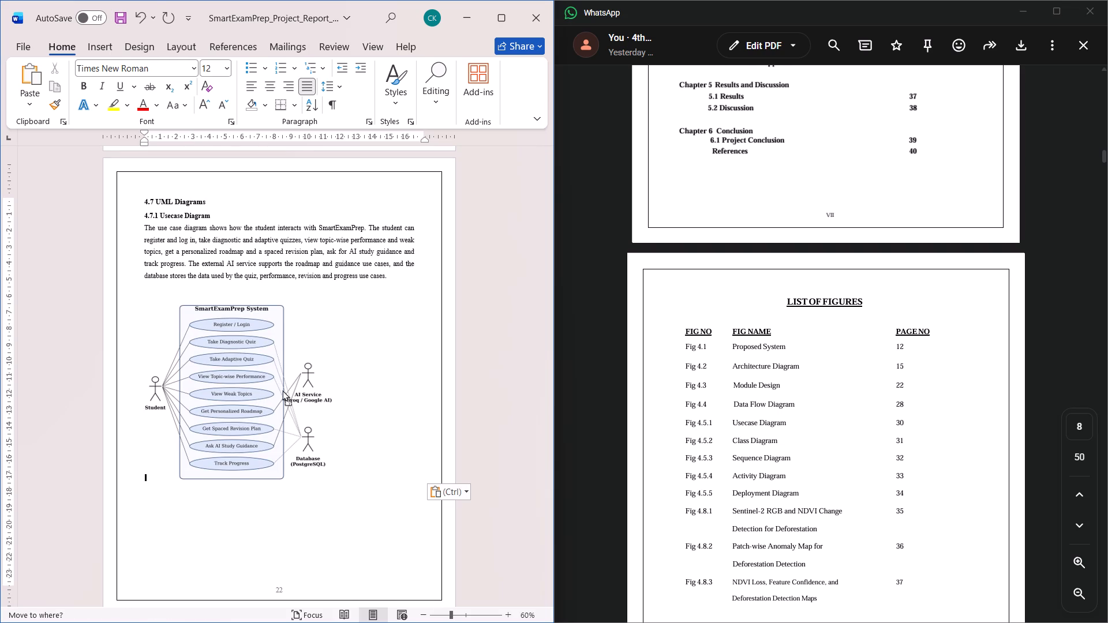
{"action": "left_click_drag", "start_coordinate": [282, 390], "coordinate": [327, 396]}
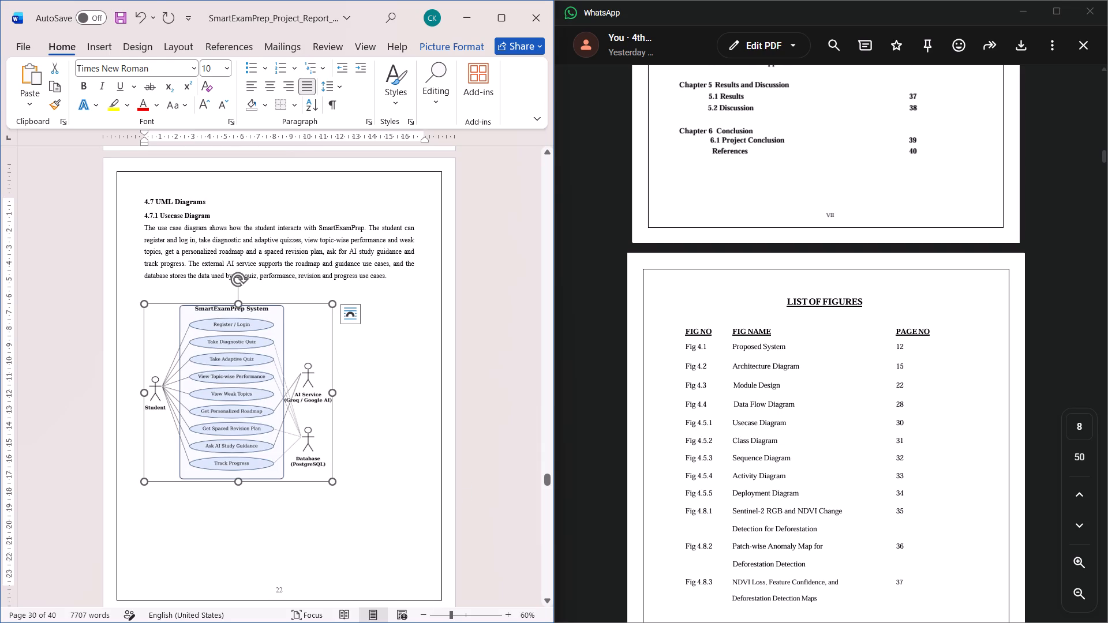
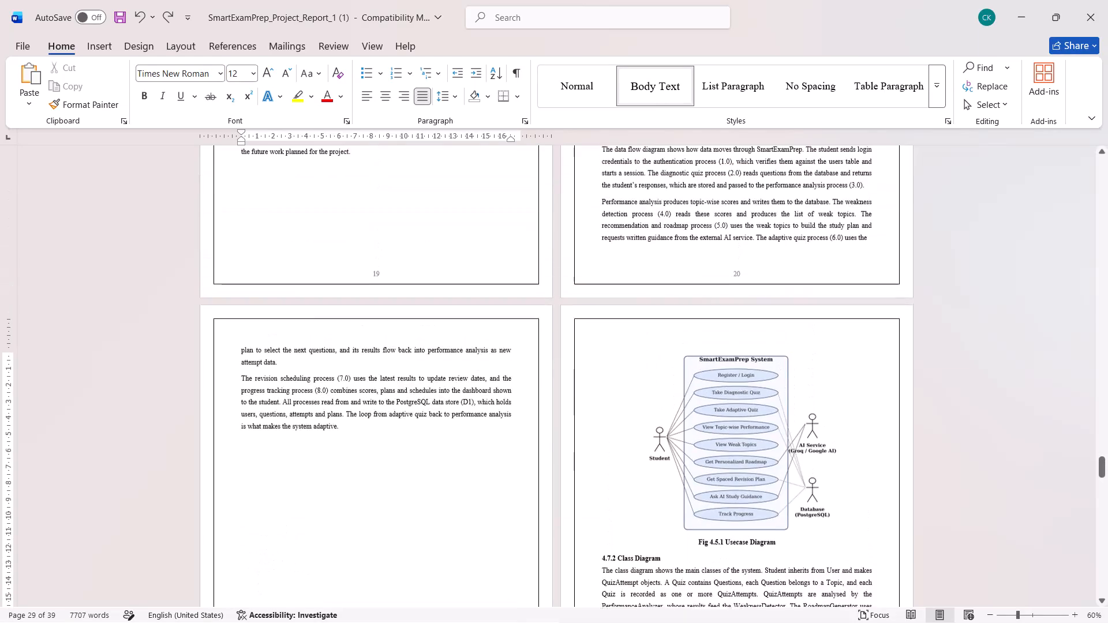
Copy the data flow diagram under the 4.6 Data Flow in the System heading.
{"action": "scroll", "coordinate": [420, 383], "scroll_direction": "up", "scroll_amount": 2}
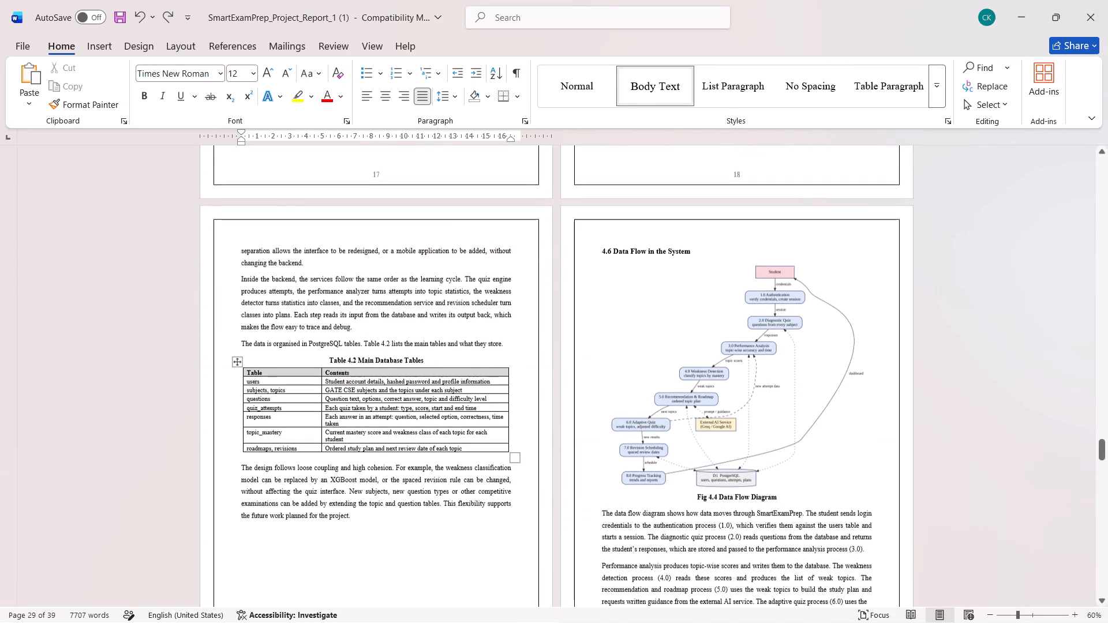
{"action": "left_click", "coordinate": [712, 351]}
{"action": "key", "text": "ctrl+c"}
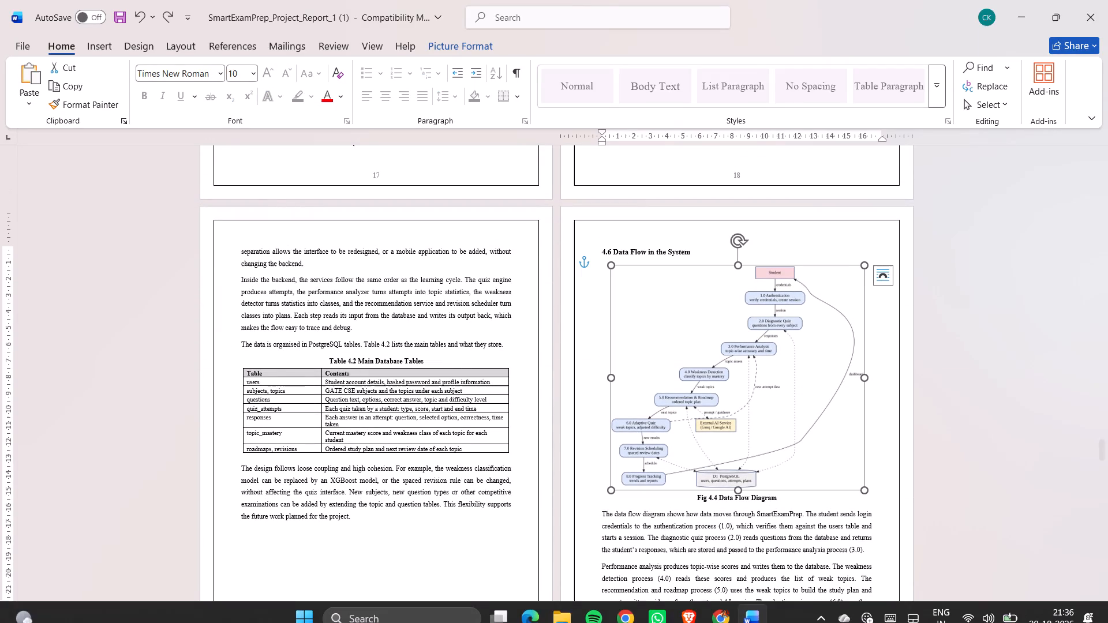
Switch to Google Chrome, leaving the report open in Word.
{"action": "left_click", "coordinate": [621, 603]}
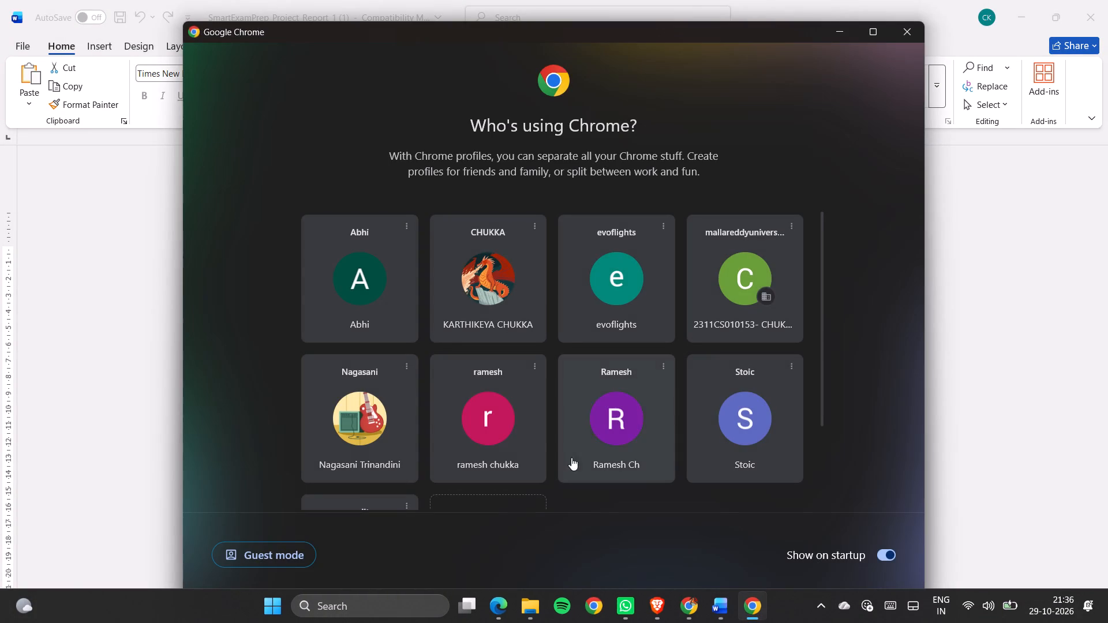
{"action": "left_click", "coordinate": [500, 257]}
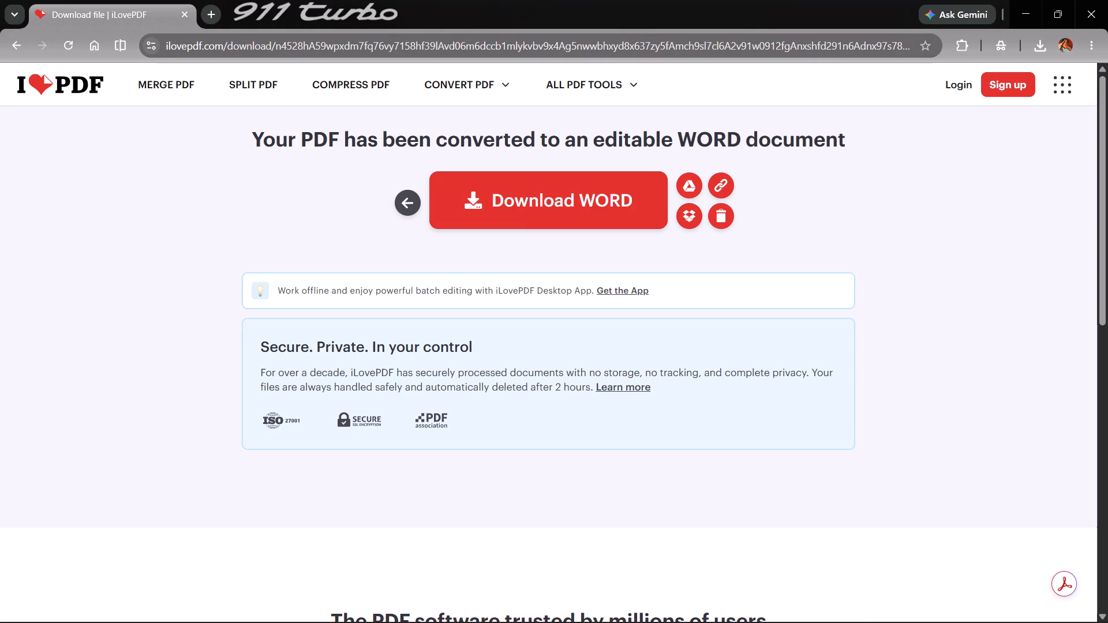
{"action": "left_click", "coordinate": [611, 606]}
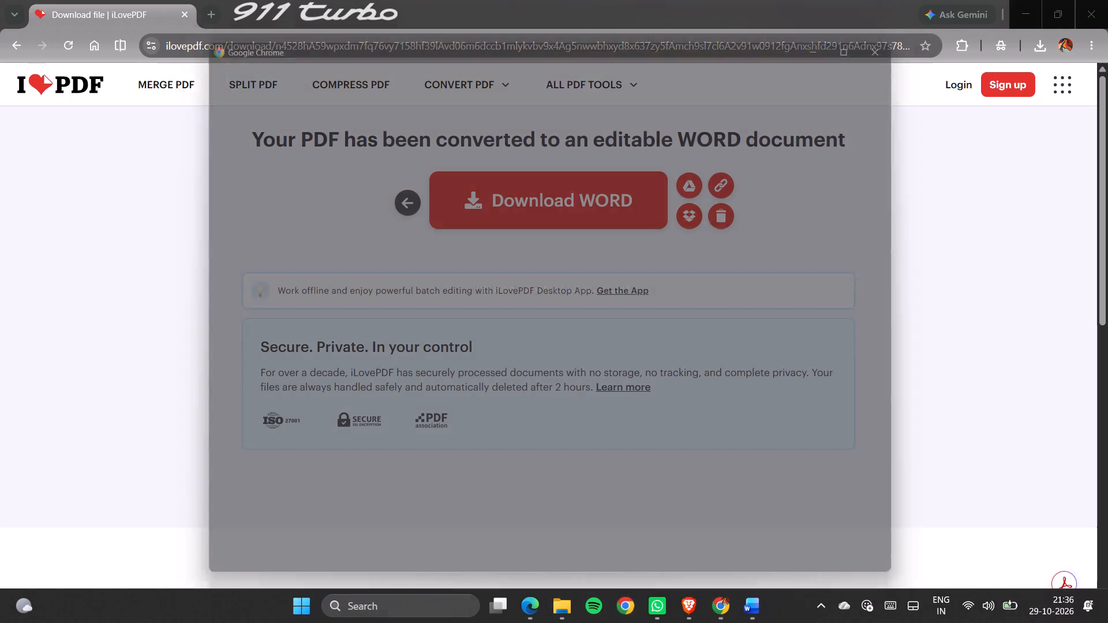
{"action": "left_click", "coordinate": [734, 301]}
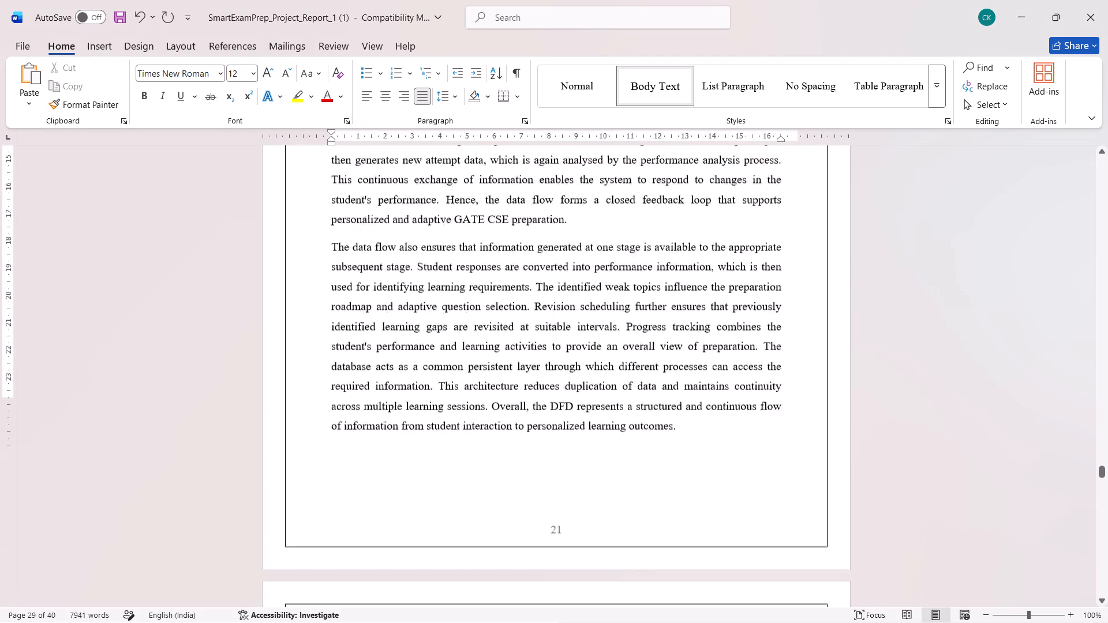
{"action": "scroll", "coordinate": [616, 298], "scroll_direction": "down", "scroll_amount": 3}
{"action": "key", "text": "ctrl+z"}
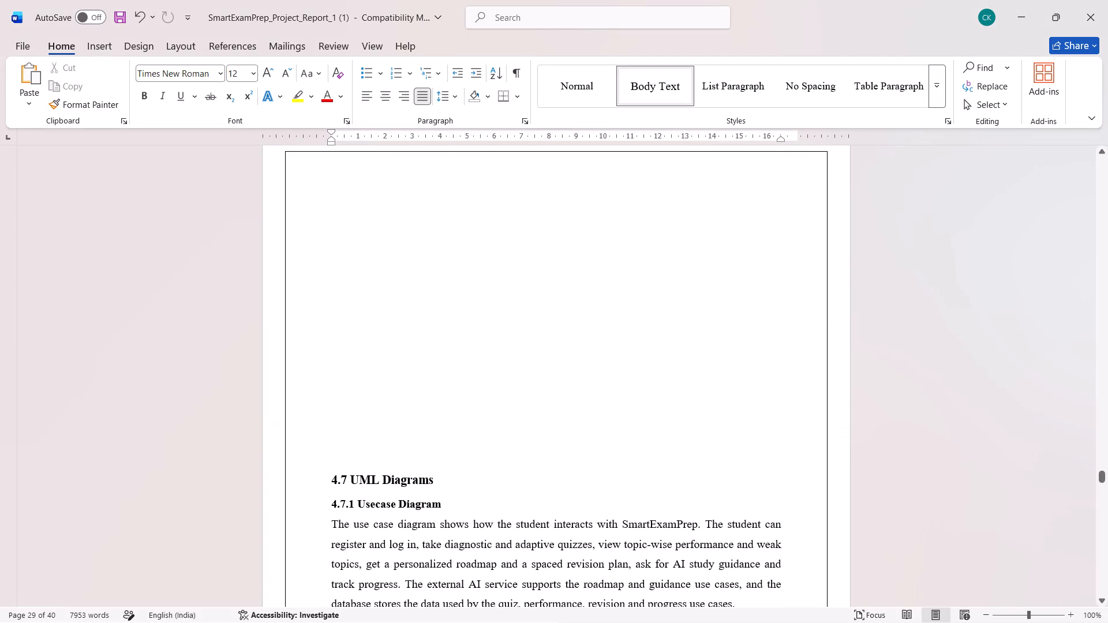
Delete all the blank lines above the 4.7 UML Diagrams heading so it directly follows the data flow explanation.
{"action": "scroll", "coordinate": [616, 298], "scroll_direction": "up", "scroll_amount": 1}
{"action": "scroll", "coordinate": [616, 298], "scroll_direction": "down", "scroll_amount": 2}
{"action": "scroll", "coordinate": [401, 403], "scroll_direction": "down", "scroll_amount": 1}
{"action": "left_click", "coordinate": [340, 457]}
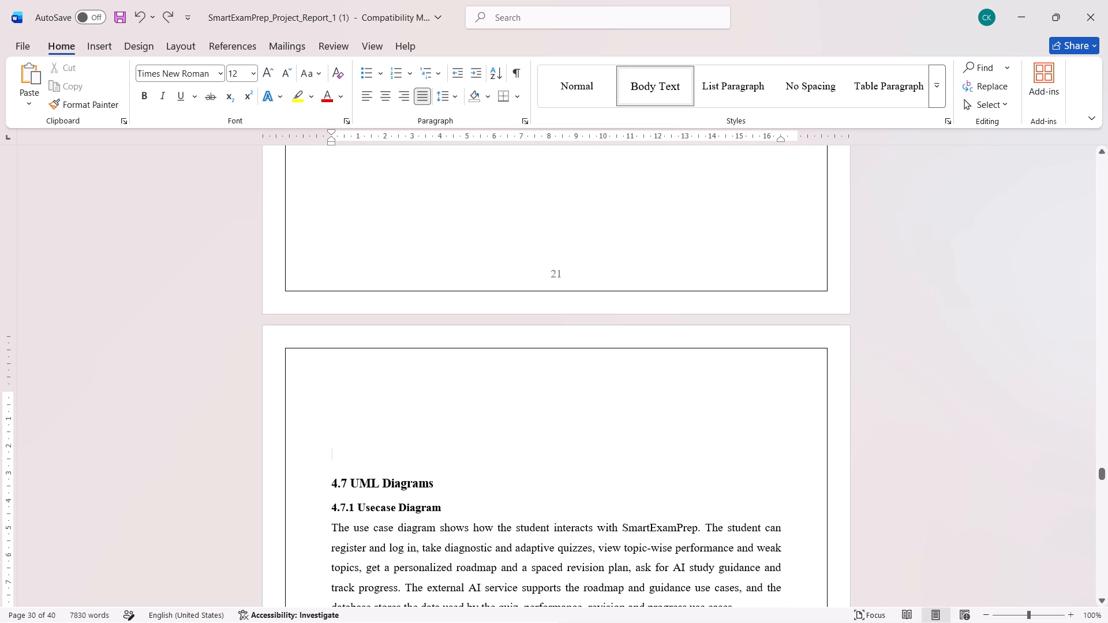
{"action": "key", "text": "BackSpace"}
{"action": "key", "text": "BackSpace"}
{"action": "key", "text": "BackSpace"}
{"action": "key", "text": "BackSpace"}
{"action": "key", "text": "BackSpace"}
{"action": "scroll", "coordinate": [340, 457], "scroll_direction": "up", "scroll_amount": 1}
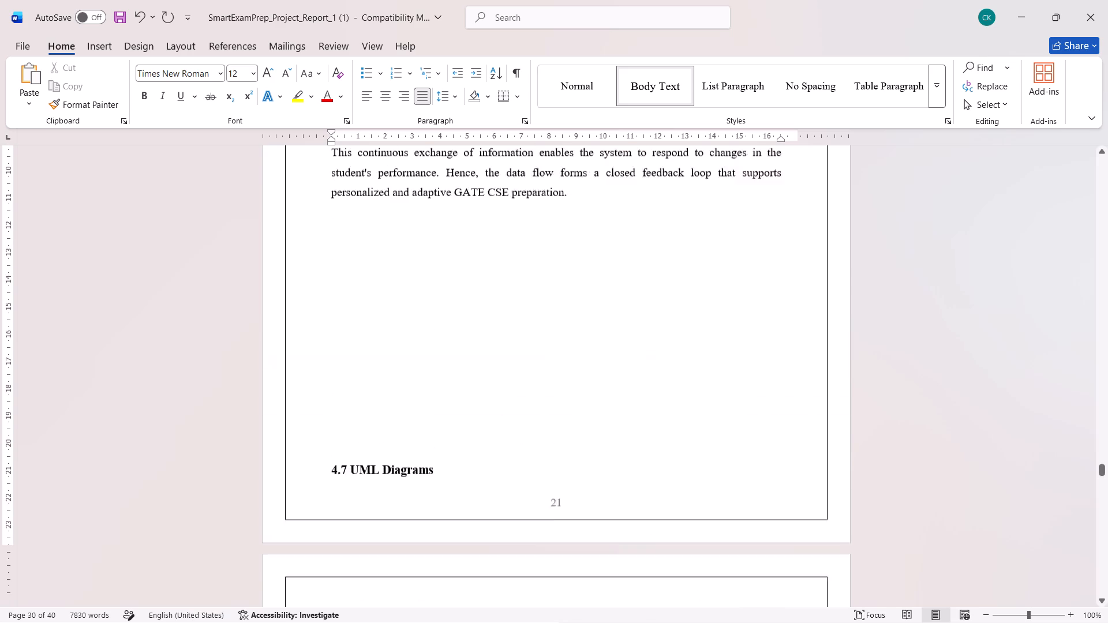
{"action": "type", "text": "\\\\"}
{"action": "key", "text": "BackSpace"}
{"action": "key", "text": "BackSpace"}
{"action": "key", "text": "BackSpace"}
{"action": "key", "text": "BackSpace"}
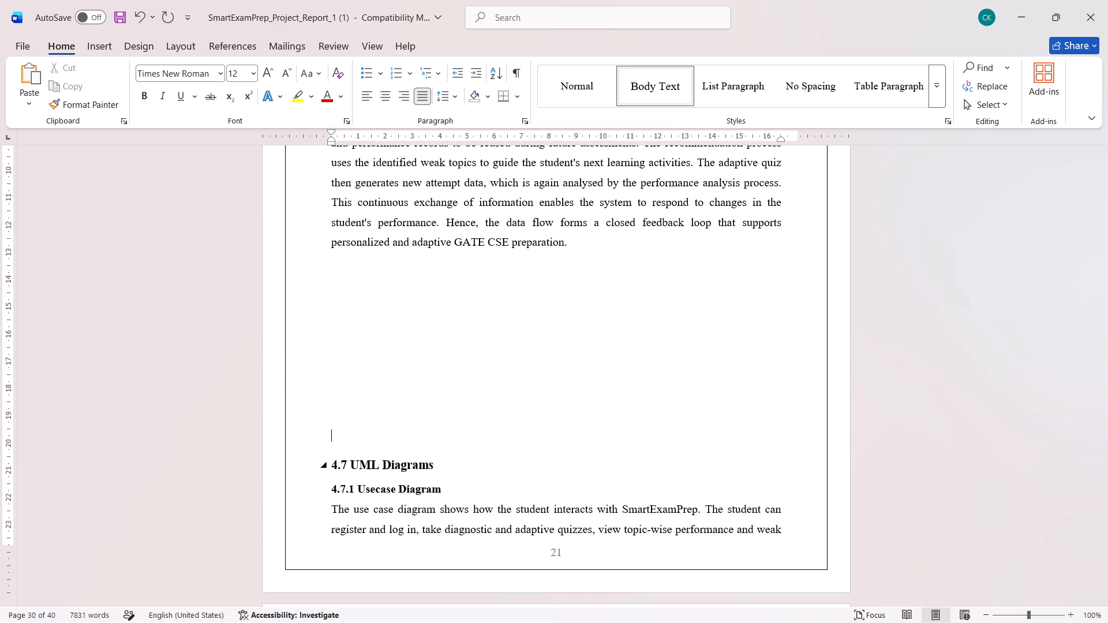
{"action": "key", "text": "BackSpace"}
{"action": "key", "text": "BackSpace"}
{"action": "key", "text": "BackSpace"}
{"action": "key", "text": "BackSpace"}
{"action": "key", "text": "BackSpace"}
{"action": "key", "text": "BackSpace"}
{"action": "key", "text": "BackSpace"}
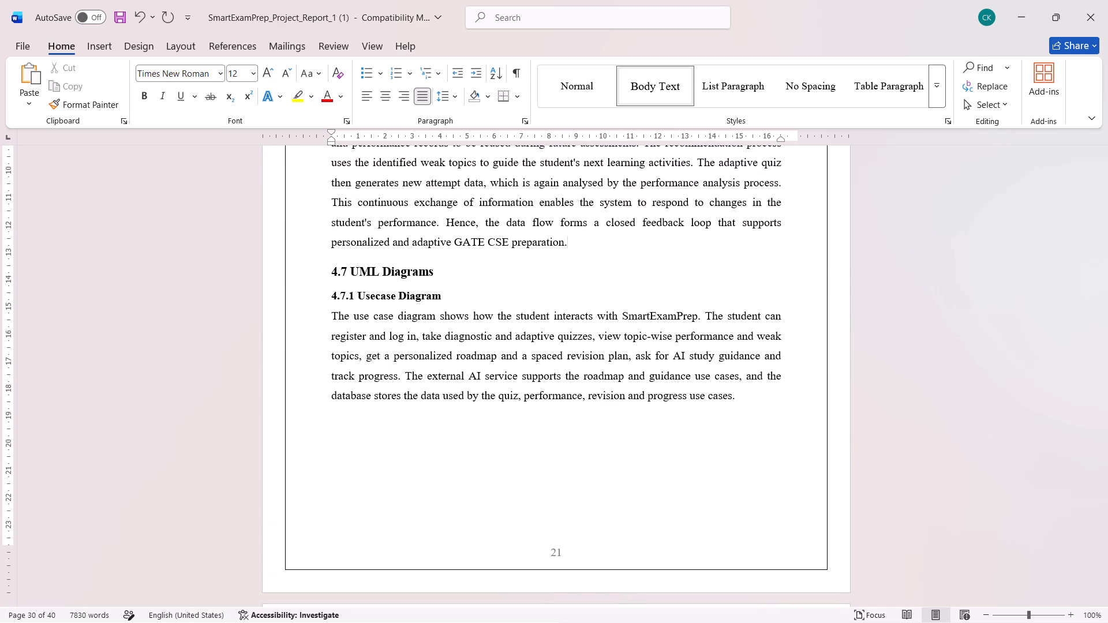
Zoom out to 50% to check the multi-page layout and insert one blank line above the 4.7 UML Diagrams heading.
{"action": "scroll", "coordinate": [340, 457], "scroll_direction": "down", "scroll_amount": 2}
{"action": "scroll", "coordinate": [340, 457], "scroll_direction": "up", "scroll_amount": 1}
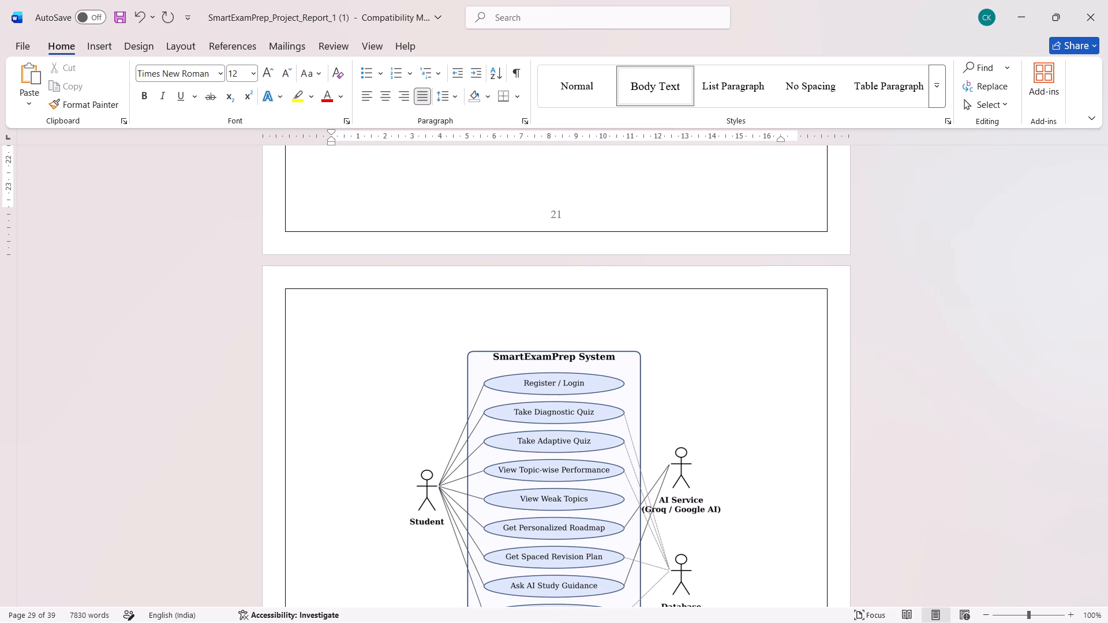
{"action": "scroll", "coordinate": [340, 457], "scroll_direction": "up", "scroll_amount": 1}
{"action": "scroll", "coordinate": [340, 457], "scroll_direction": "down", "scroll_amount": 5, "text": "ctrl"}
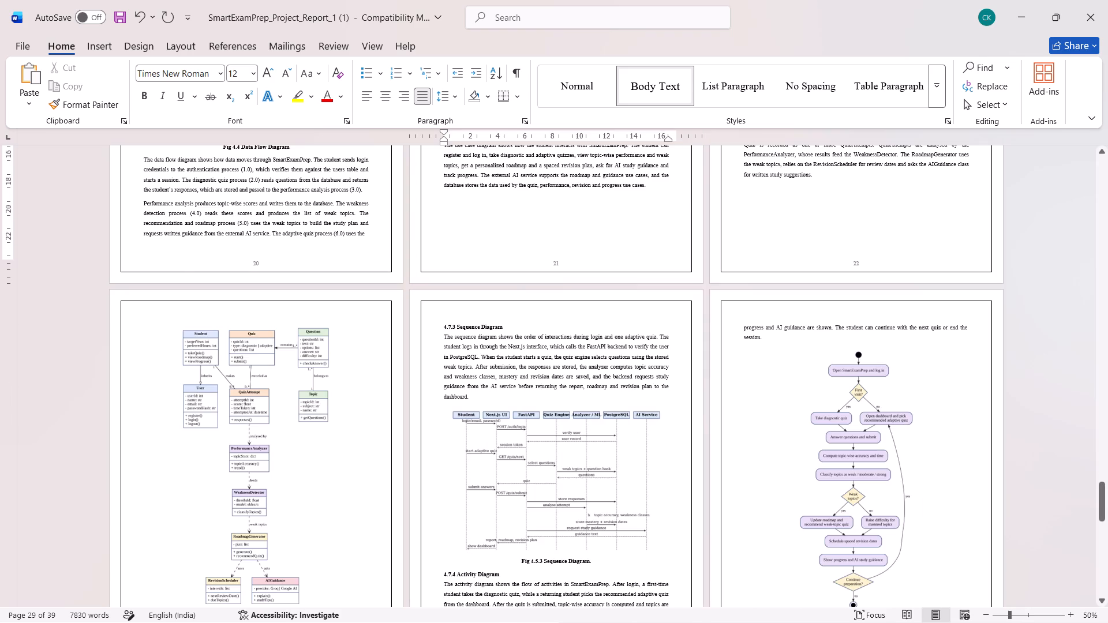
{"action": "scroll", "coordinate": [279, 451], "scroll_direction": "up", "scroll_amount": 3}
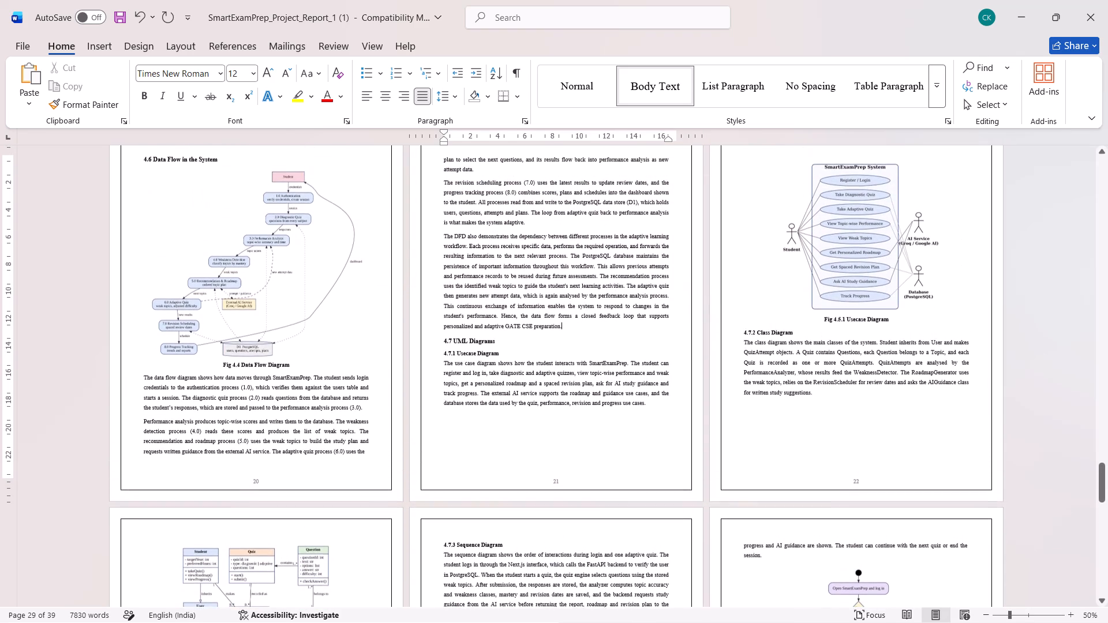
{"action": "key", "text": "Return"}
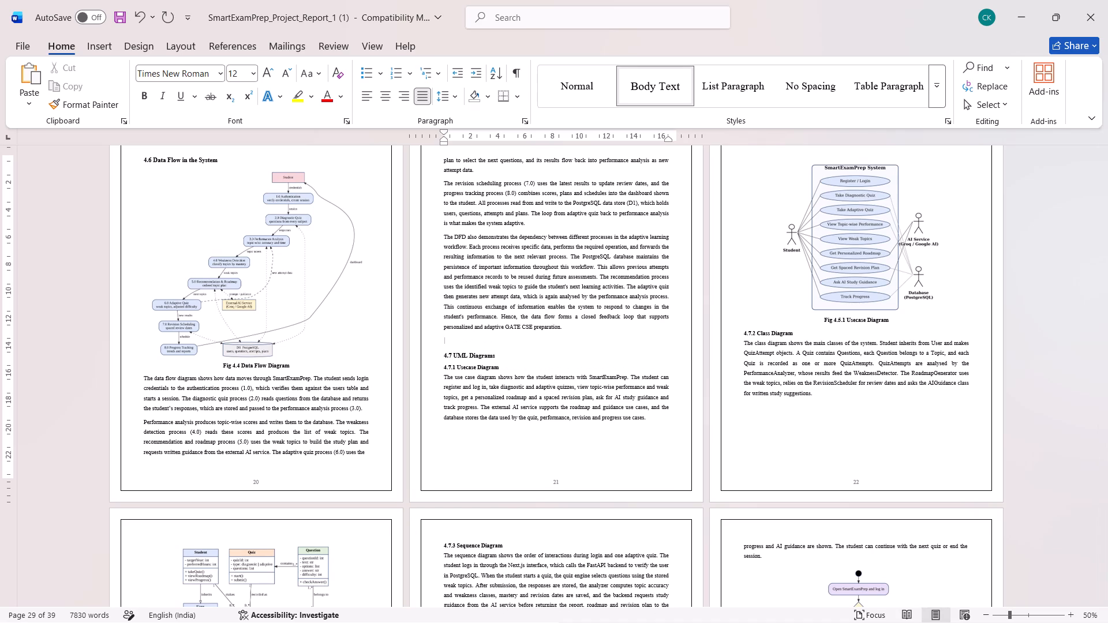
Insert 12 blank lines below the 4.8 Screenshots of Application heading to make room before Chapter 5.
{"action": "scroll", "coordinate": [802, 450], "scroll_direction": "down", "scroll_amount": 4}
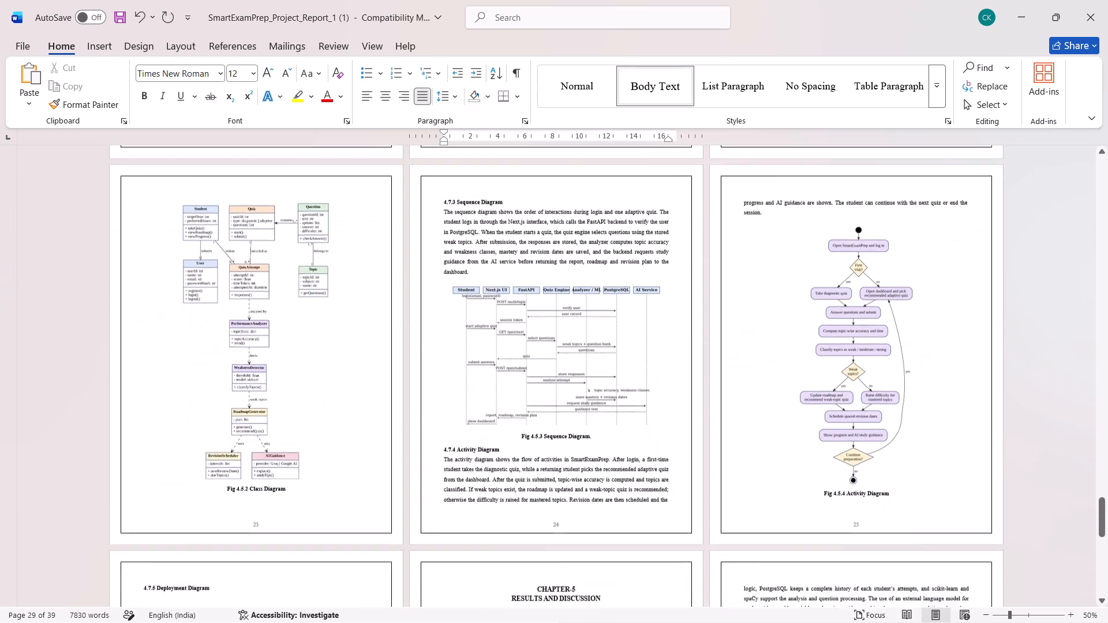
{"action": "scroll", "coordinate": [802, 450], "scroll_direction": "down", "scroll_amount": 3}
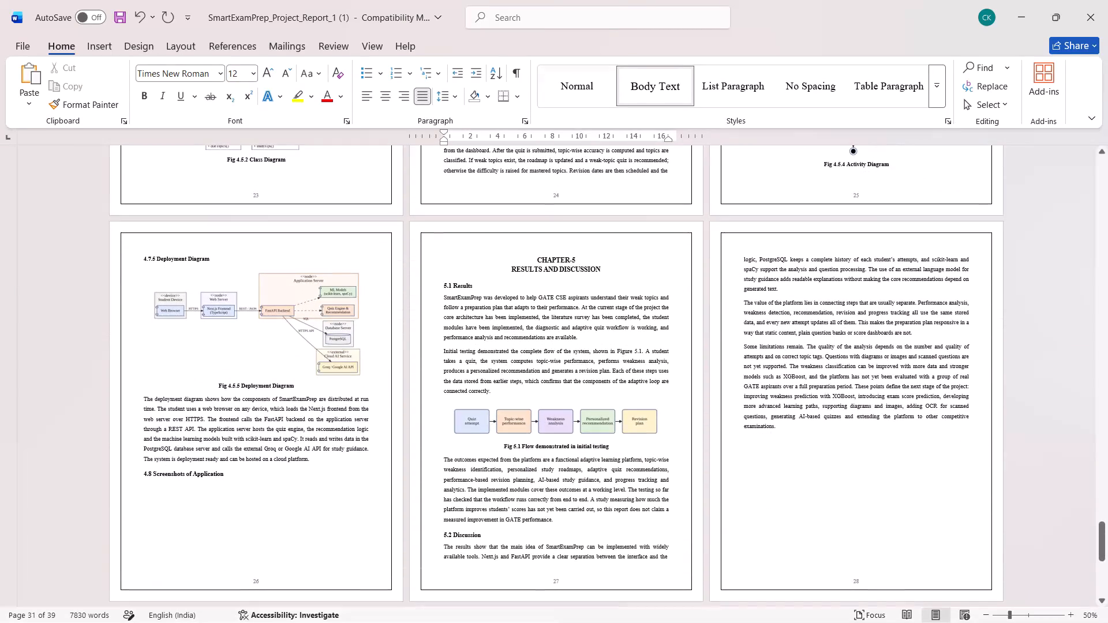
{"action": "left_click", "coordinate": [240, 474]}
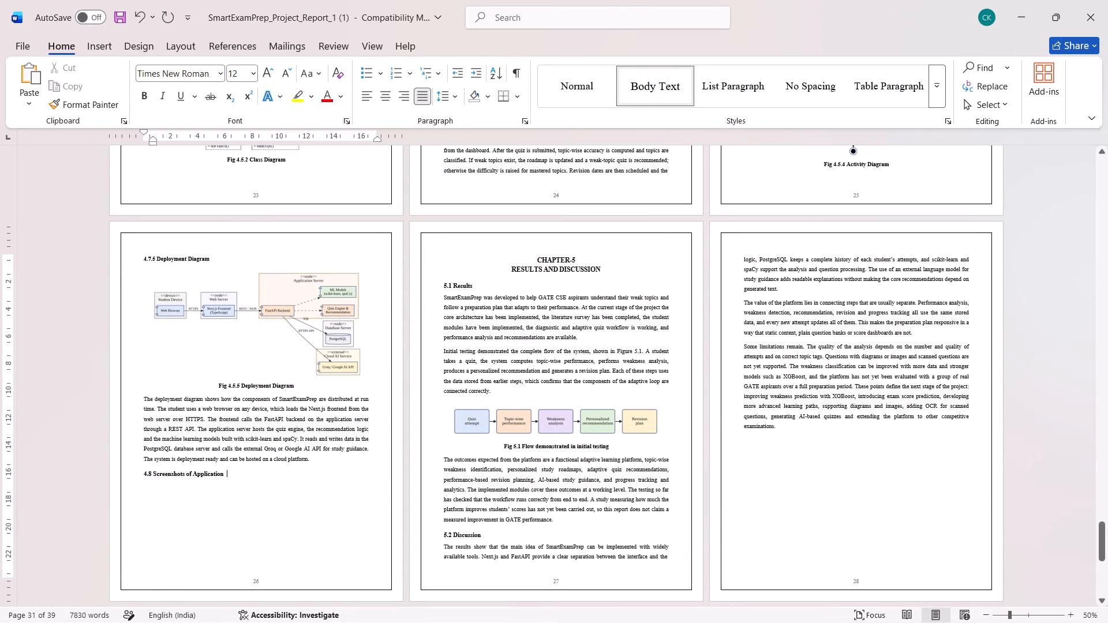
{"action": "key", "text": "Return"}
{"action": "key", "text": "Return"}
{"action": "key", "text": "Return"}
{"action": "key", "text": "Return"}
{"action": "key", "text": "Return"}
{"action": "key", "text": "Return"}
{"action": "key", "text": "Return"}
{"action": "key", "text": "Return"}
{"action": "key", "text": "Return"}
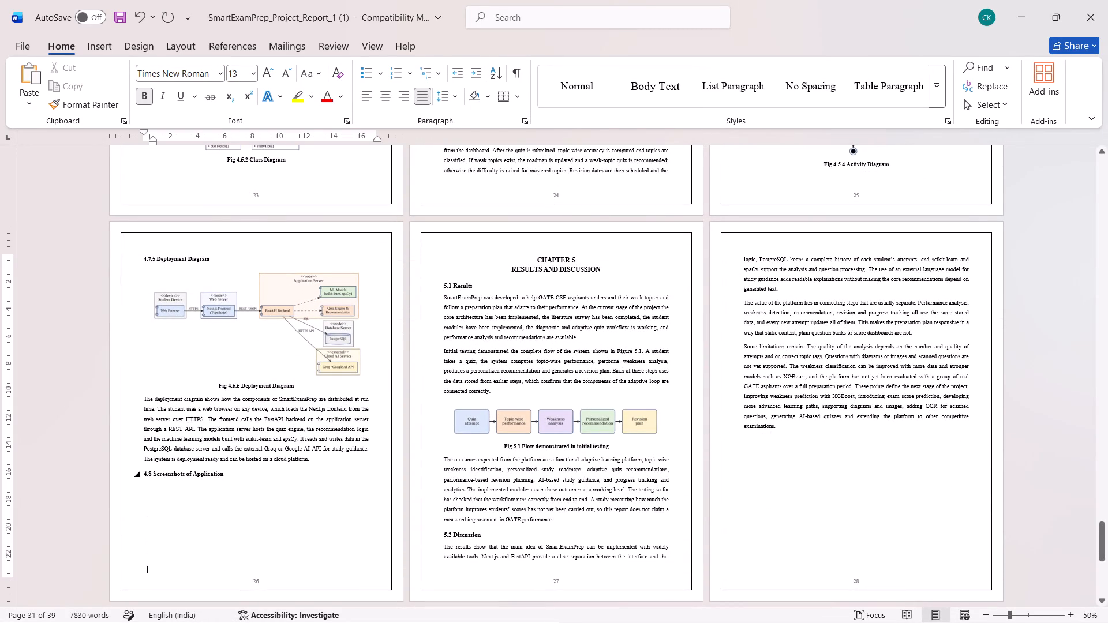
{"action": "key", "text": "Return"}
{"action": "key", "text": "Return"}
{"action": "key", "text": "Return"}
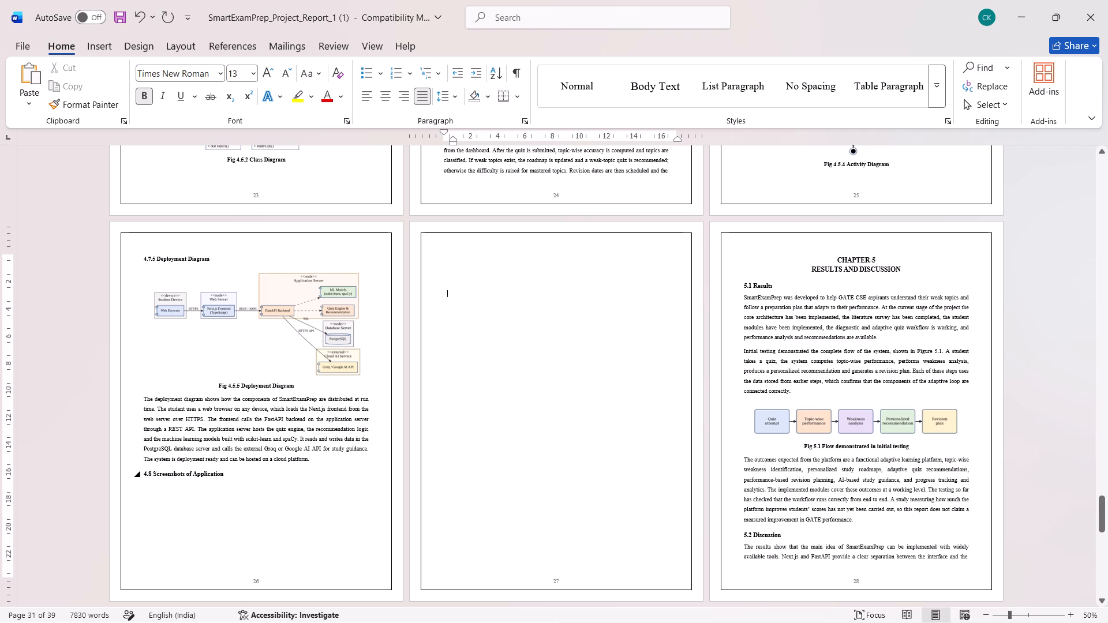
Switch to Visual Studio Code and preview the first screencapture image in the SEP project's Screenshots folder.
{"action": "key", "text": "alt+Tab"}
{"action": "key", "text": "alt+Tab"}
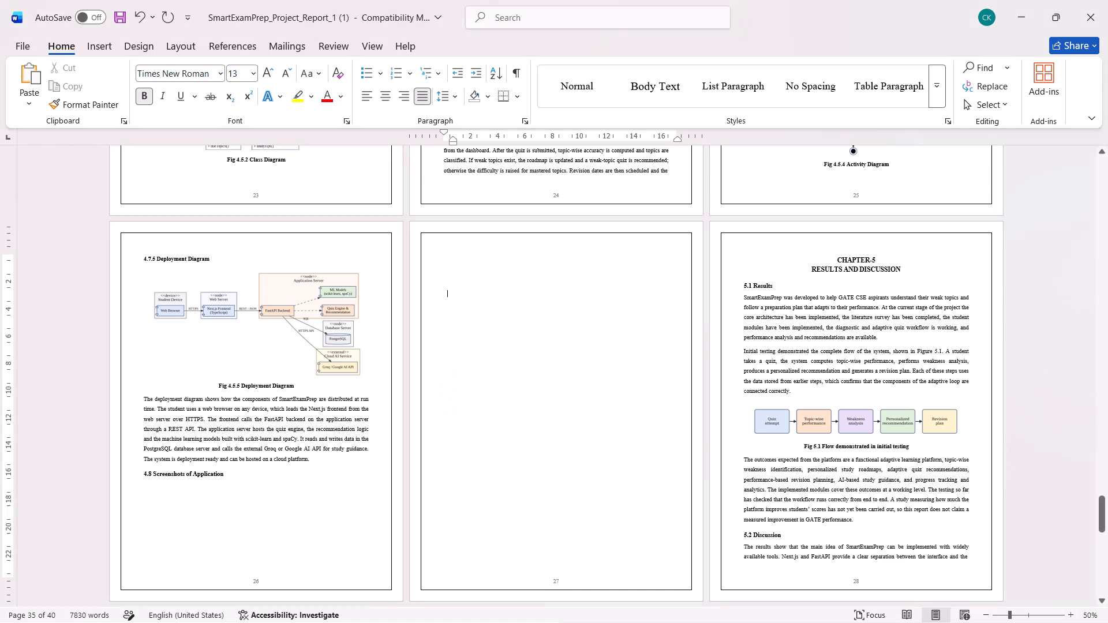
{"action": "type", "text": "vscode"}
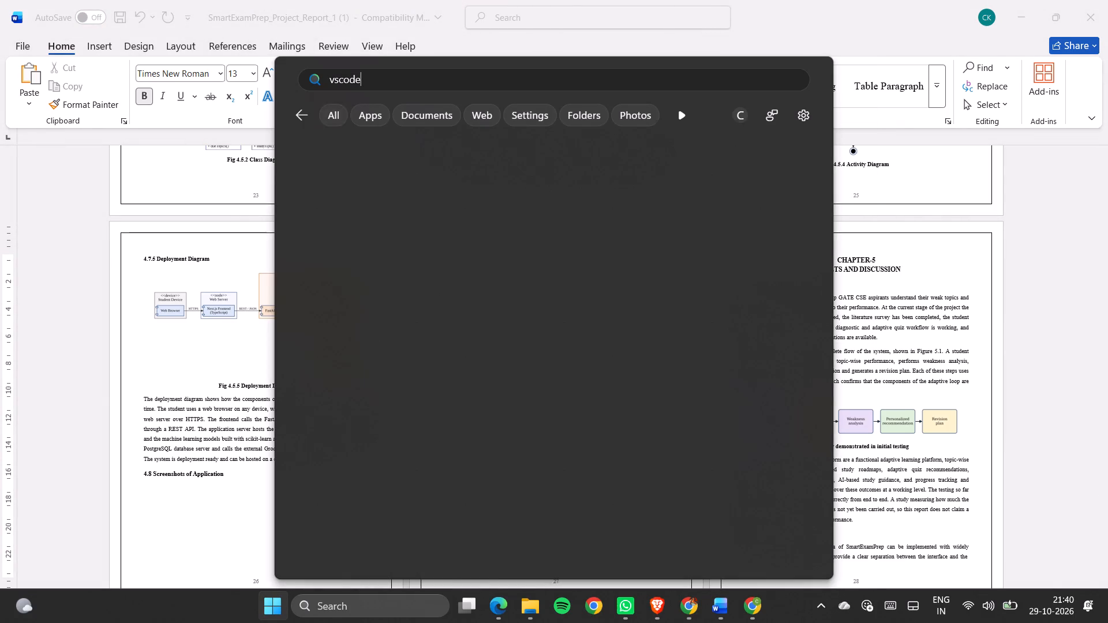
{"action": "key", "text": "Return"}
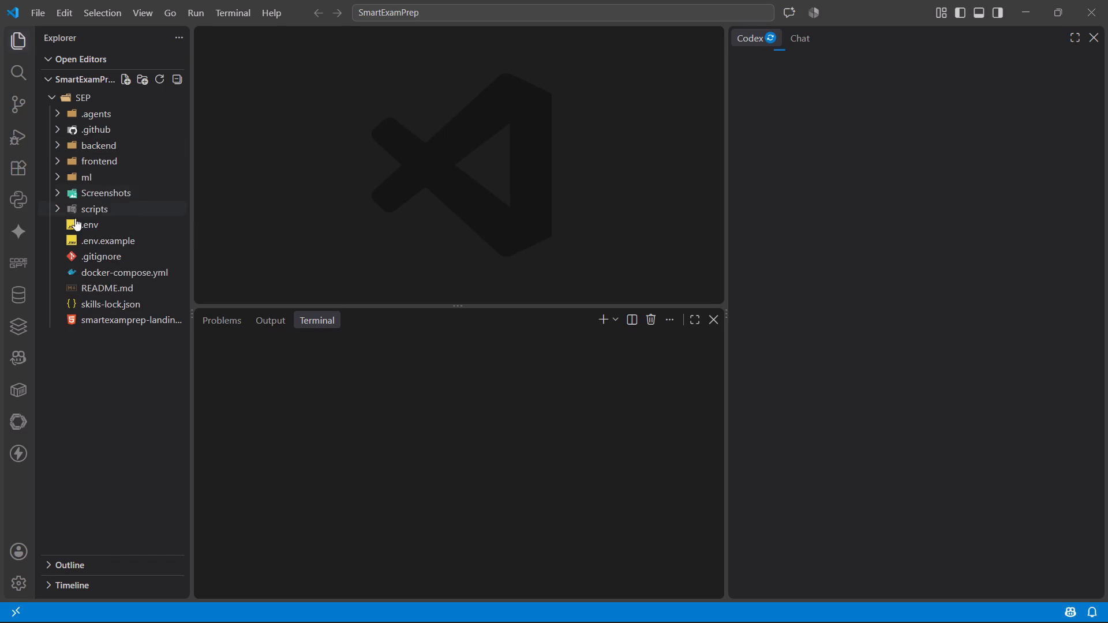
{"action": "left_click", "coordinate": [119, 189]}
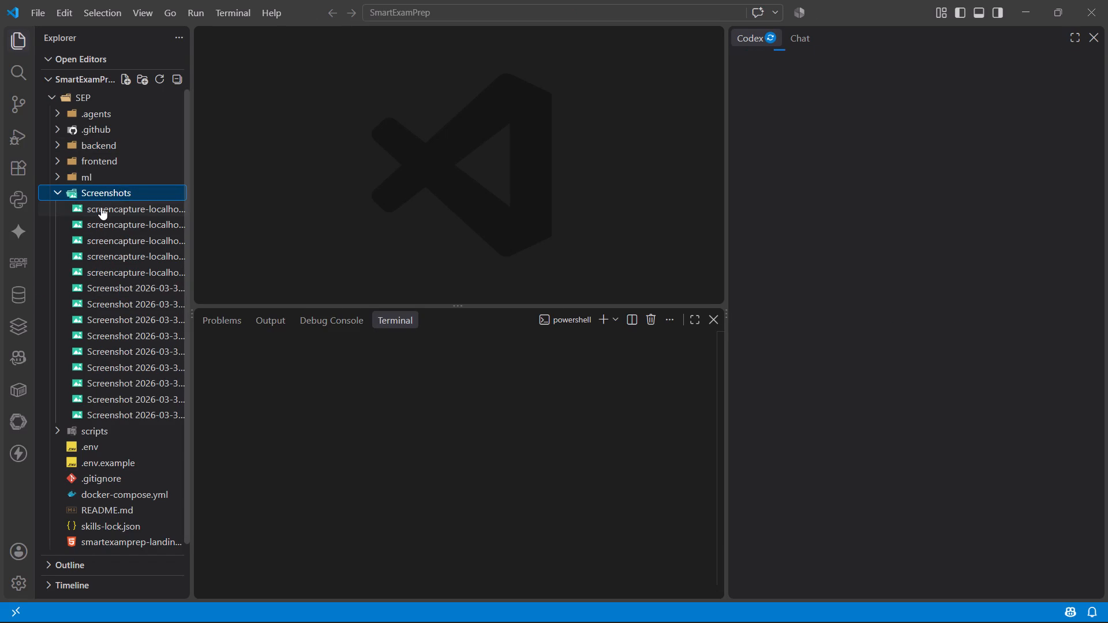
{"action": "left_click", "coordinate": [101, 207]}
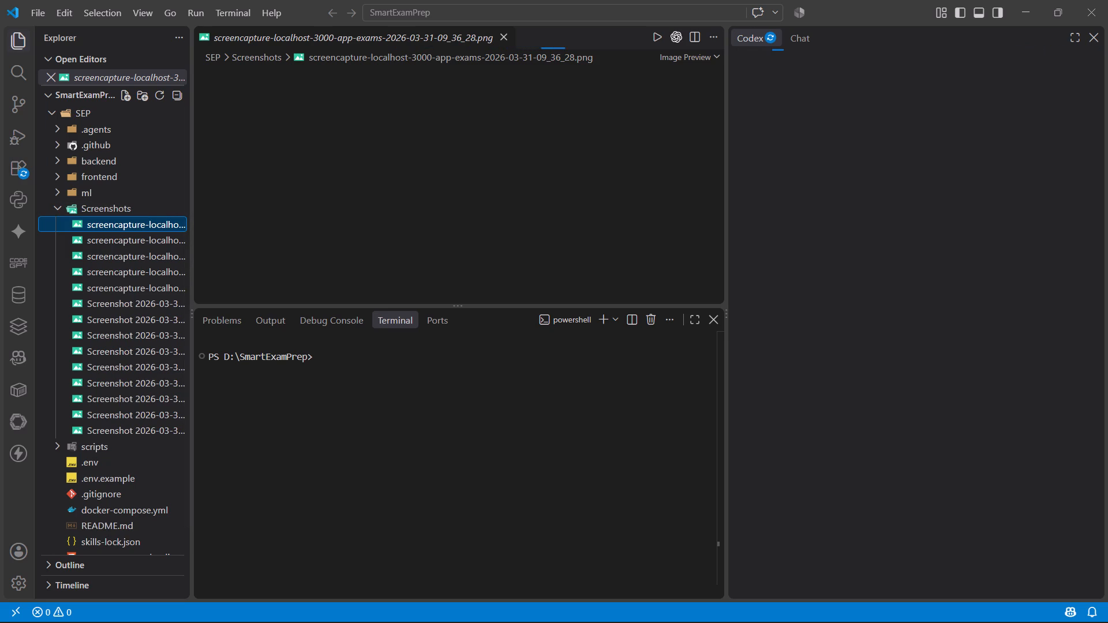
{"action": "left_click", "coordinate": [1097, 40]}
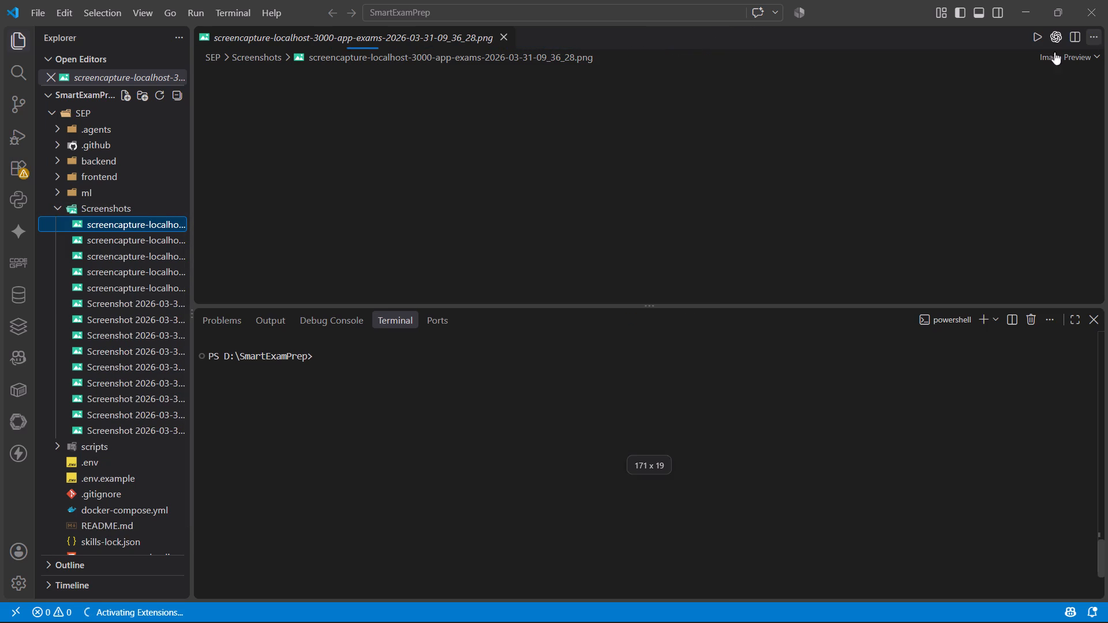
Switch to File Explorer and open the SmartExamPrep > SEP > Screenshots folder on New Volume (D:).
{"action": "key", "text": "alt+Tab"}
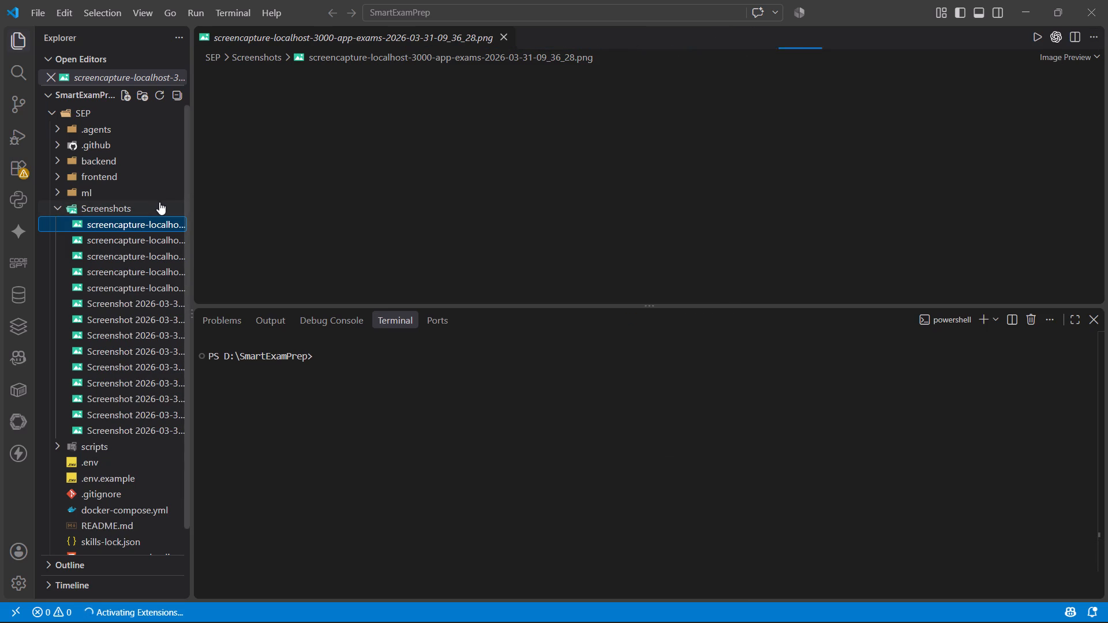
{"action": "key", "text": "alt+Tab"}
{"action": "key", "text": "alt+Tab"}
{"action": "key", "text": "alt+Tab"}
{"action": "key", "text": "alt+Tab"}
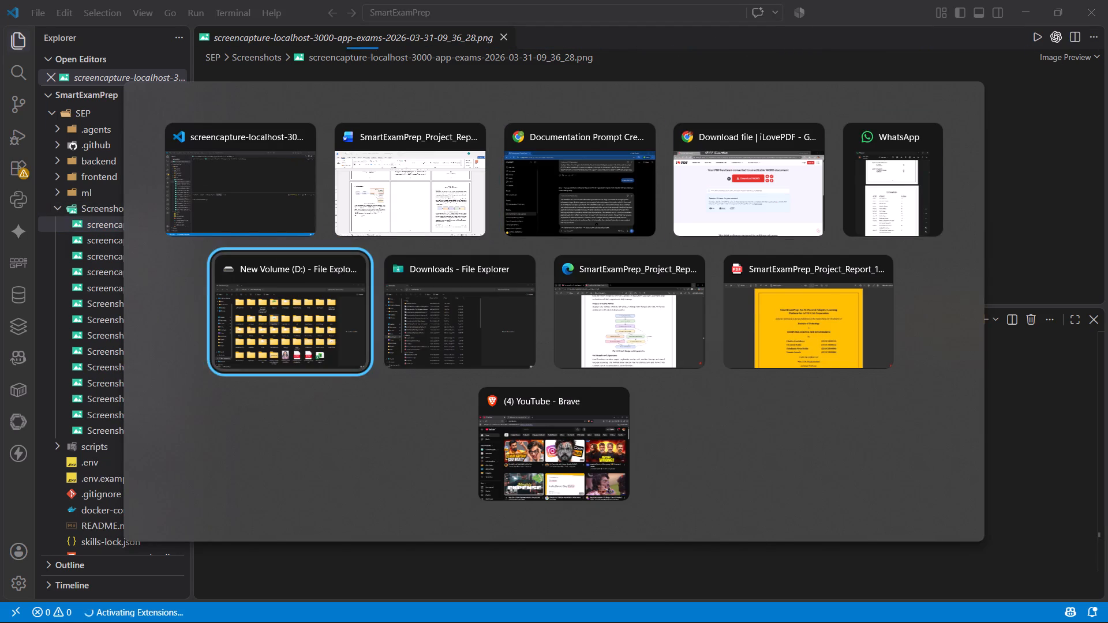
{"action": "scroll", "coordinate": [529, 419], "scroll_direction": "down", "scroll_amount": 3}
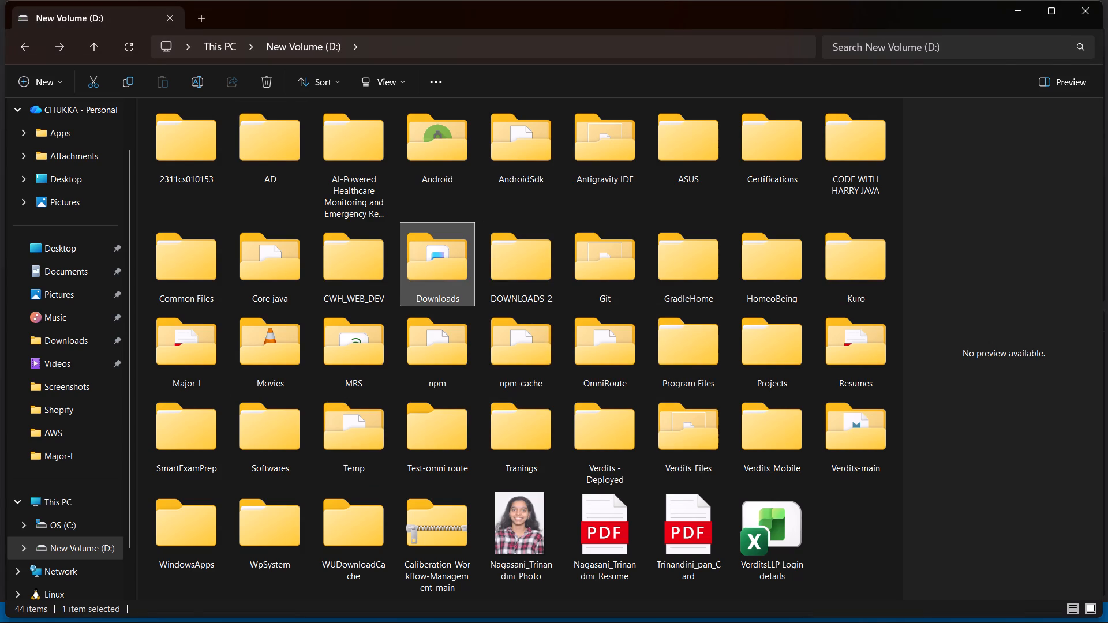
{"action": "double_click", "coordinate": [193, 404]}
{"action": "double_click", "coordinate": [215, 152]}
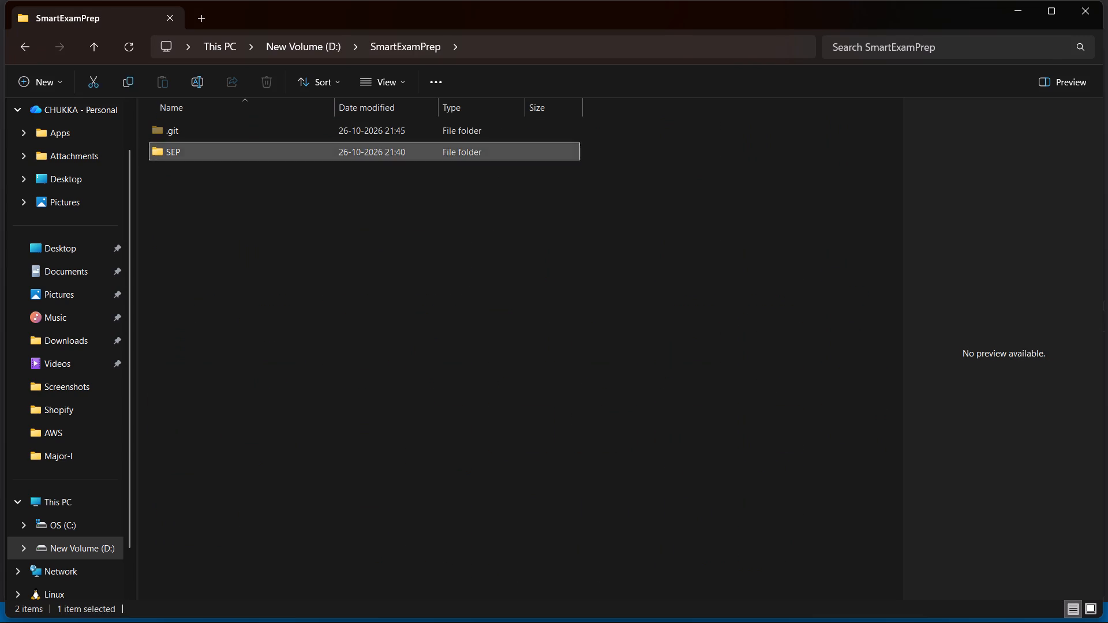
{"action": "double_click", "coordinate": [220, 235]}
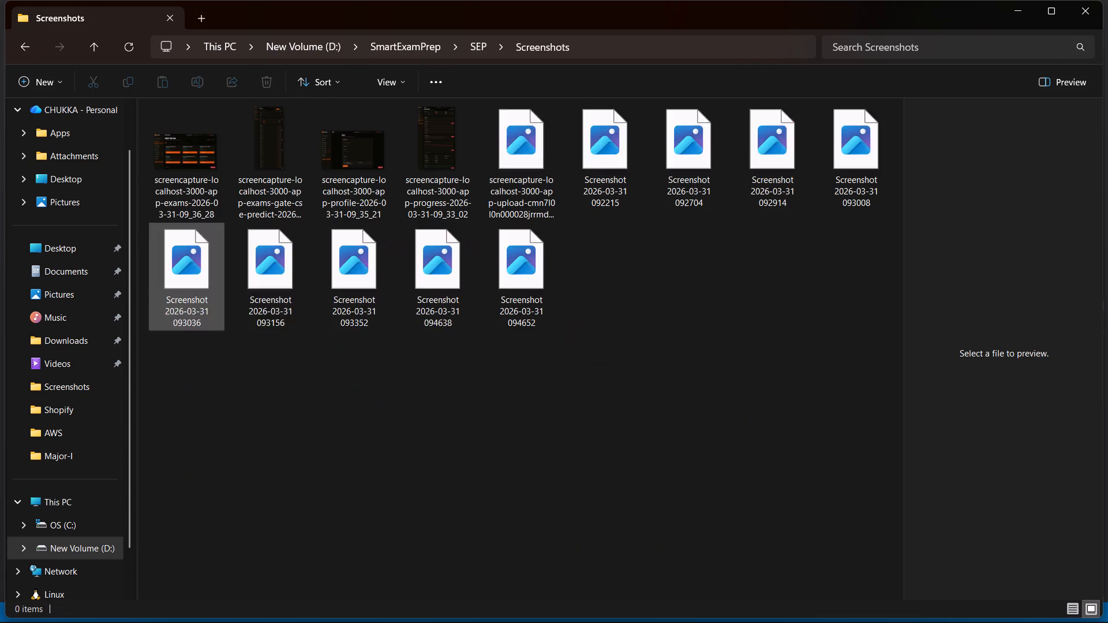
{"action": "left_click_drag", "start_coordinate": [680, 332], "coordinate": [218, 172]}
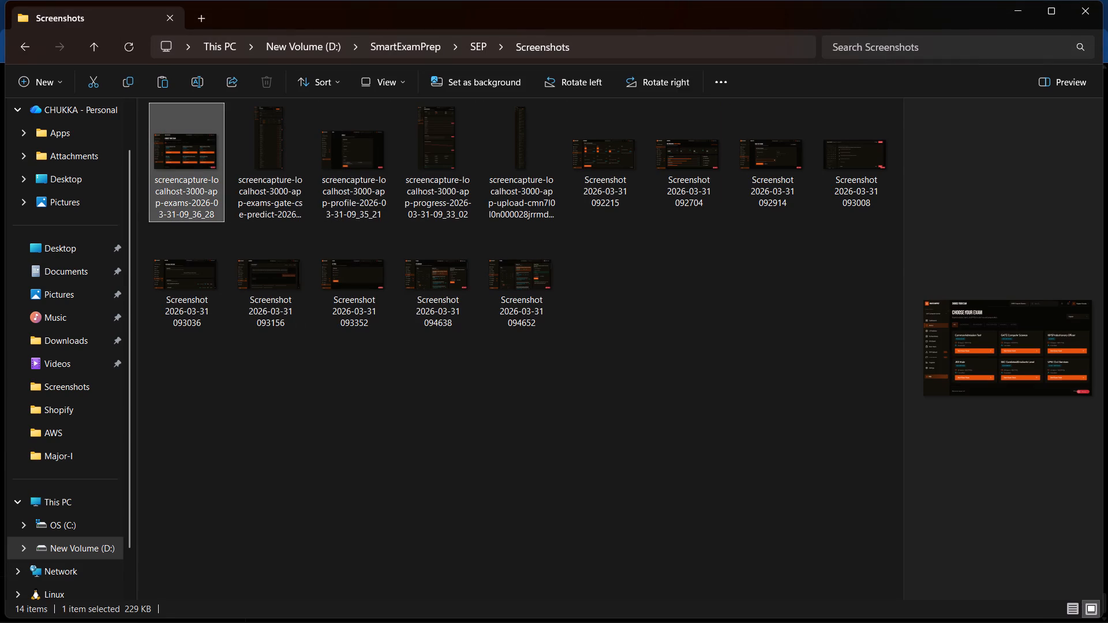
{"action": "key", "text": "ctrl+c"}
{"action": "key", "text": "alt+Tab"}
{"action": "key", "text": "alt+Tab"}
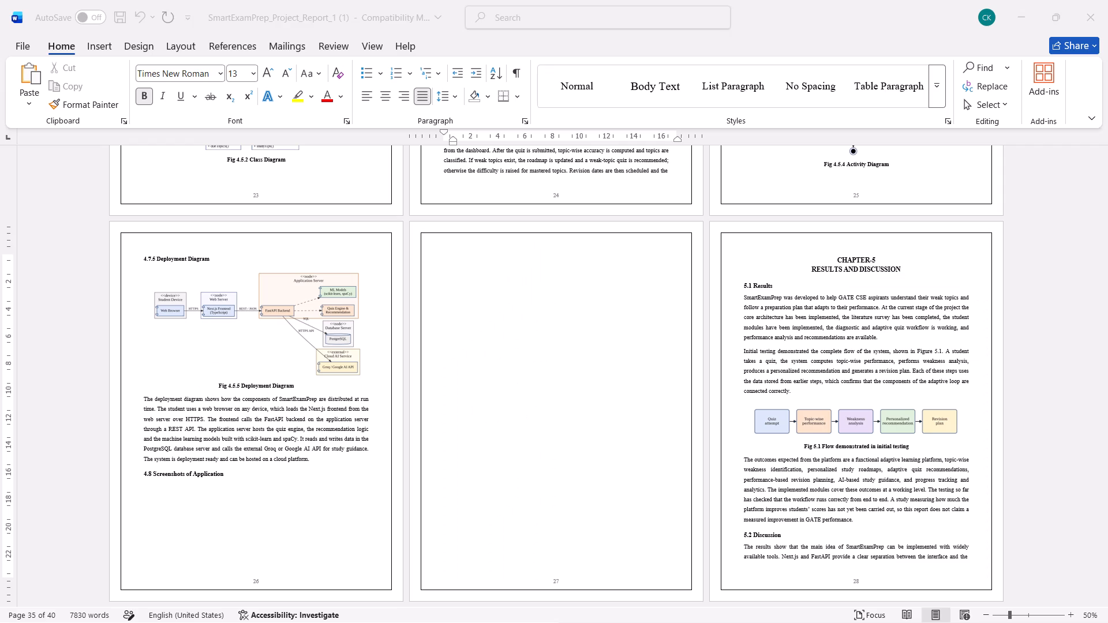
Insert blank lines after the deployment diagram description to push the "4.8 Screenshots of Application" heading onto the next page.
{"action": "scroll", "coordinate": [246, 474], "scroll_direction": "up", "scroll_amount": 3, "text": "ctrl"}
{"action": "scroll", "coordinate": [246, 474], "scroll_direction": "down", "scroll_amount": 2}
{"action": "scroll", "coordinate": [246, 474], "scroll_direction": "up", "scroll_amount": 3}
{"action": "left_click", "coordinate": [246, 474]}
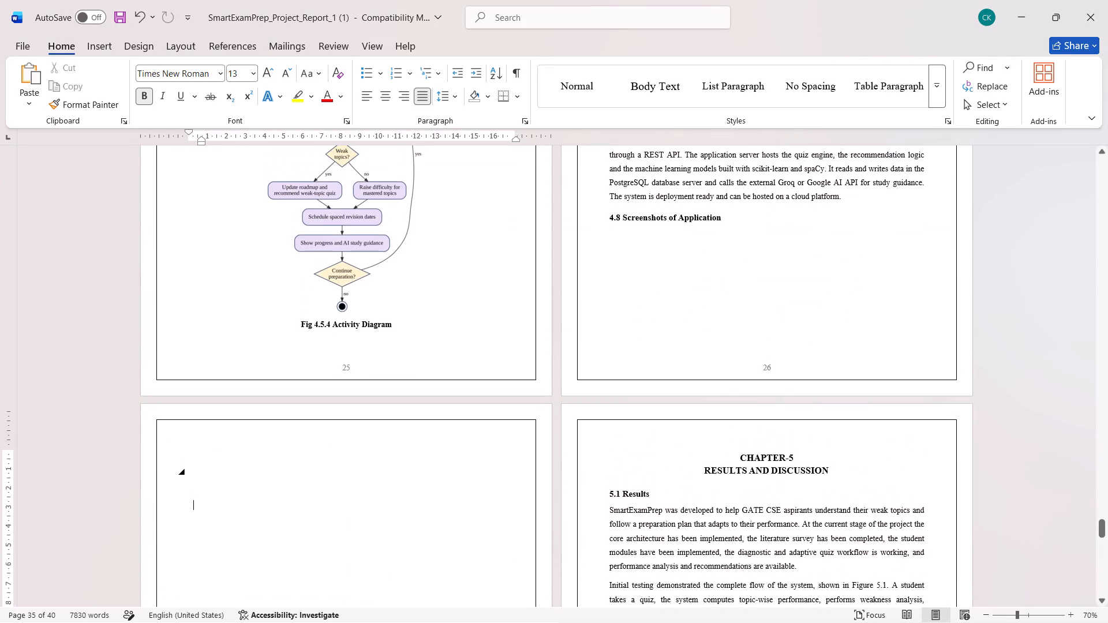
{"action": "scroll", "coordinate": [246, 474], "scroll_direction": "up", "scroll_amount": 2}
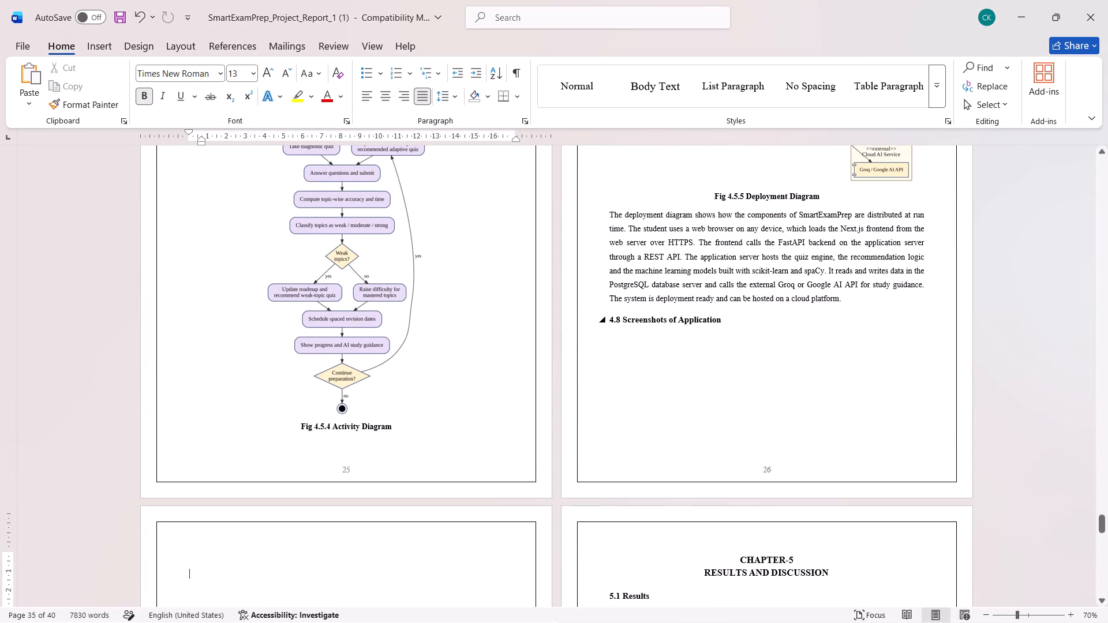
{"action": "left_click", "coordinate": [729, 321]}
{"action": "key", "text": "ctrl+Left"}
{"action": "key", "text": "ctrl+Left"}
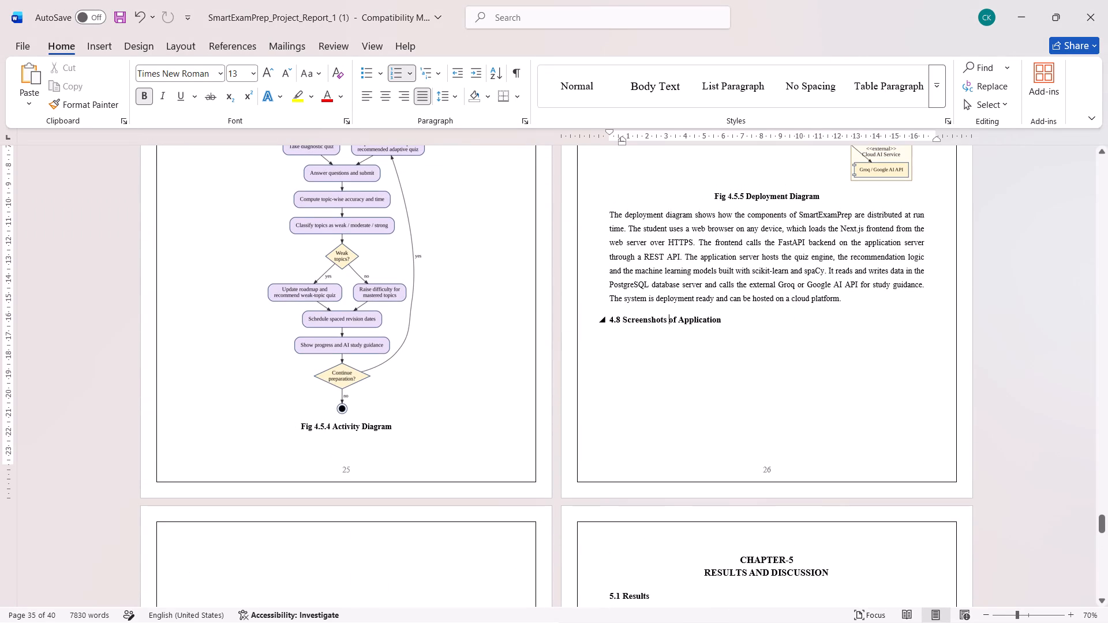
{"action": "left_click", "coordinate": [860, 294]}
{"action": "key", "text": "Return"}
{"action": "key", "text": "Return"}
{"action": "key", "text": "Return"}
{"action": "key", "text": "Return"}
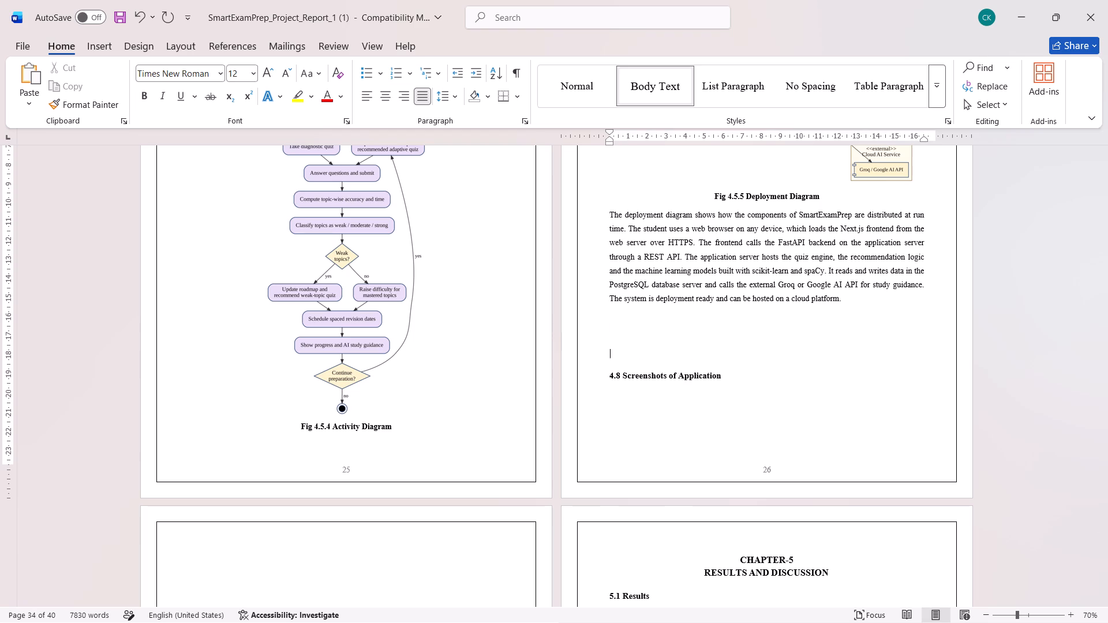
{"action": "key", "text": "Return"}
{"action": "key", "text": "Return"}
{"action": "key", "text": "Return"}
{"action": "key", "text": "Return"}
{"action": "key", "text": "Return"}
{"action": "key", "text": "Return"}
{"action": "key", "text": "Return"}
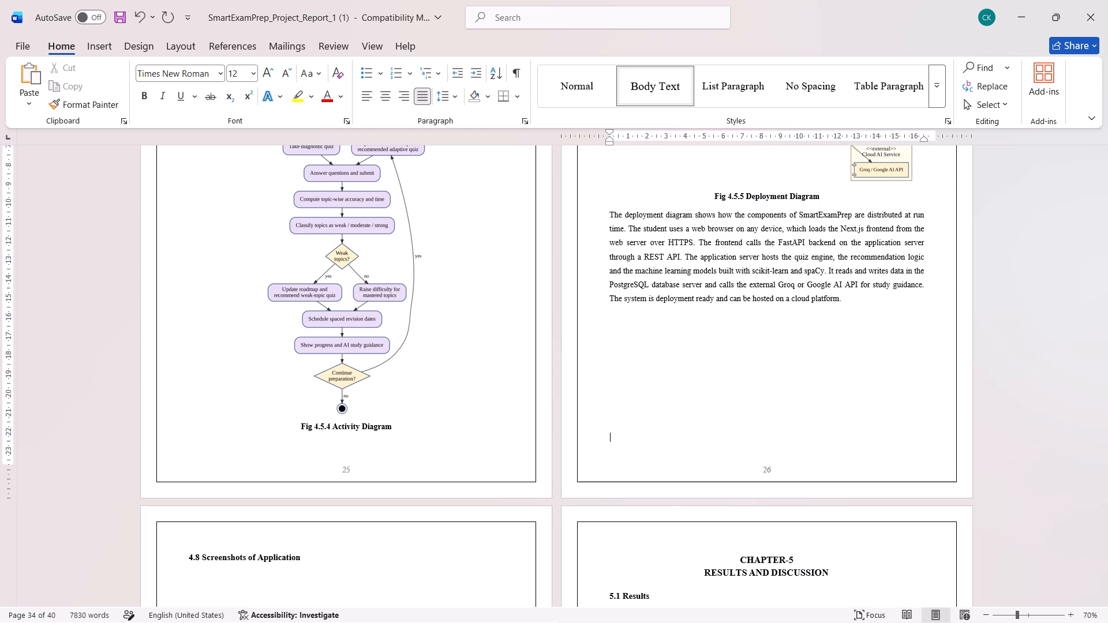
Paste the copied Choose Your Exam screenshot below the "4.8 Screenshots of Application" heading.
{"action": "scroll", "coordinate": [860, 294], "scroll_direction": "down", "scroll_amount": 3}
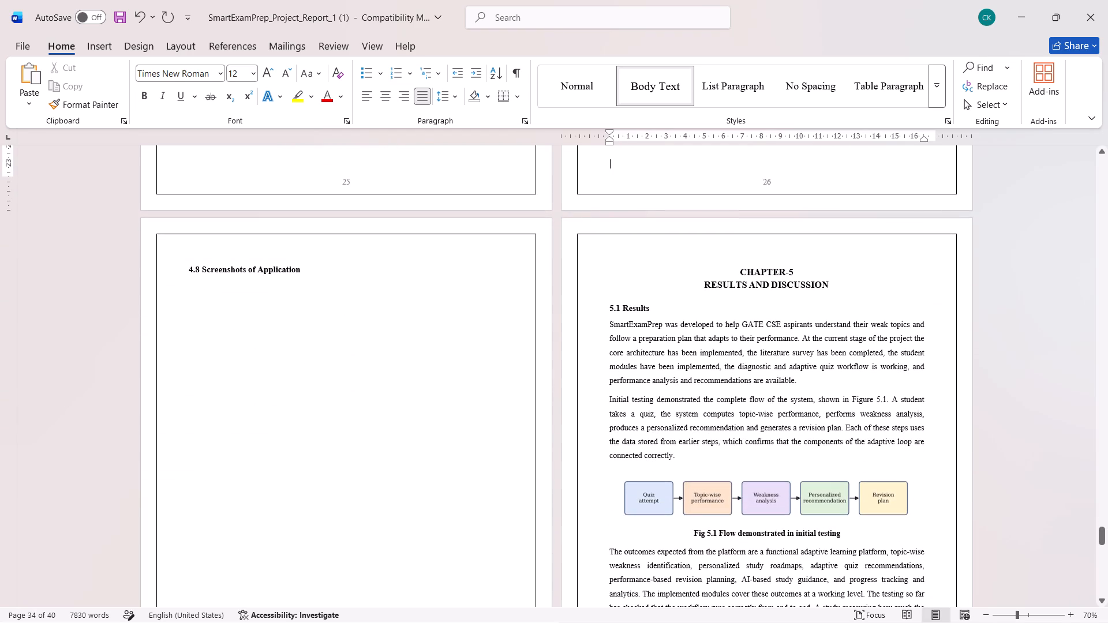
{"action": "left_click", "coordinate": [346, 280]}
{"action": "key", "text": "ctrl+v"}
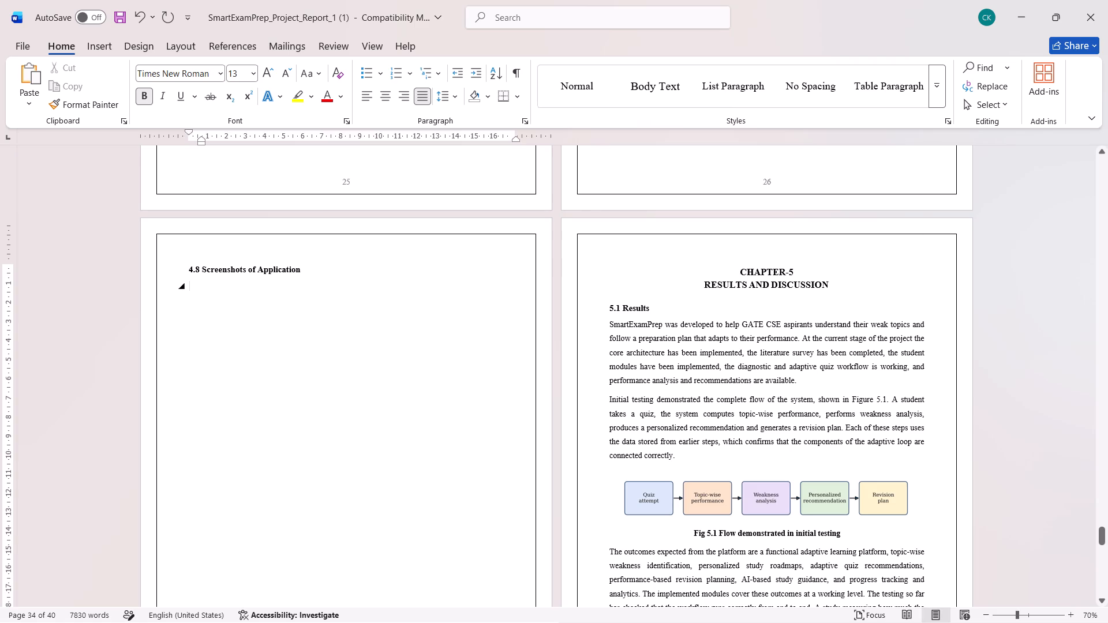
Check on ChatGPT's labelling reply and view the app-exams-gate-cse-predict screenshot, both in the chat and from the Screenshots folder.
{"action": "key", "text": "alt+Tab"}
{"action": "key", "text": "alt+Tab"}
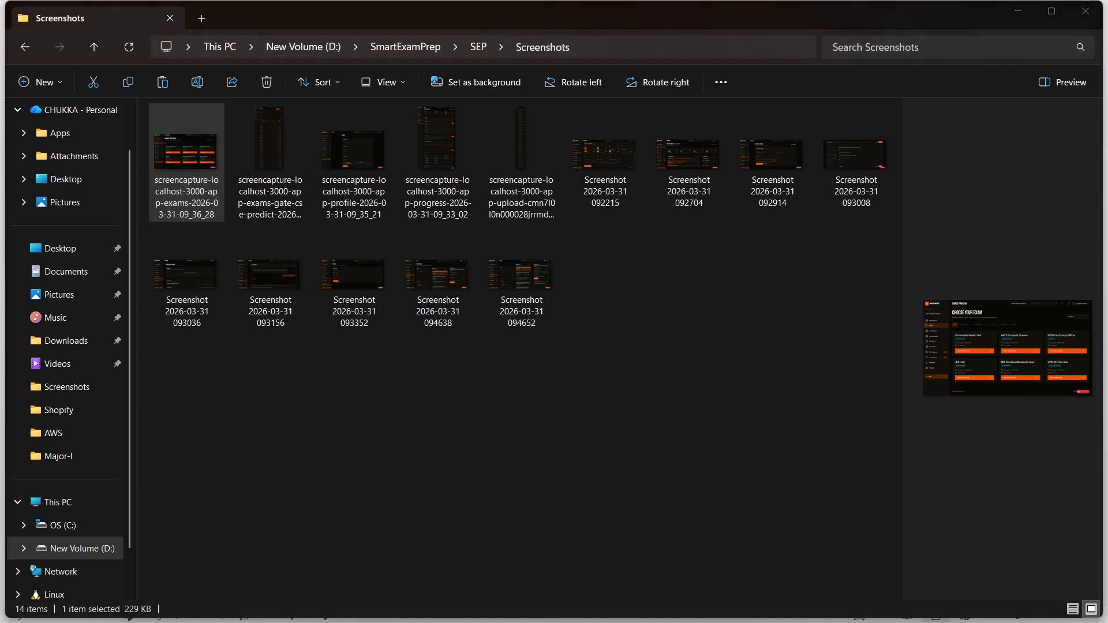
{"action": "key", "text": "alt+Tab"}
{"action": "scroll", "coordinate": [613, 408], "scroll_direction": "up", "scroll_amount": 1}
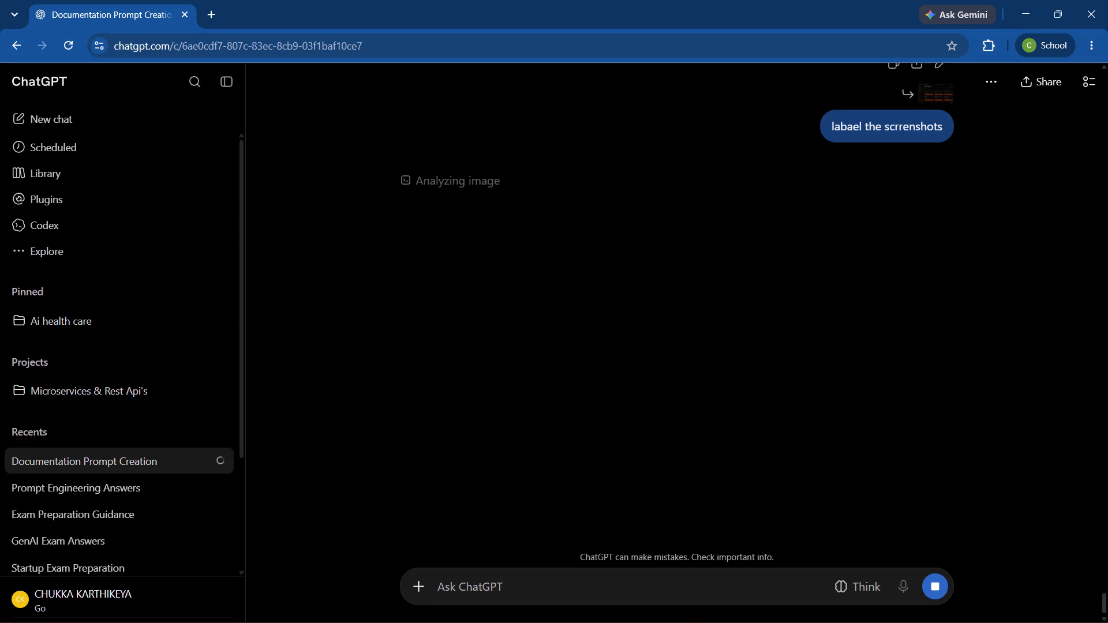
{"action": "scroll", "coordinate": [613, 408], "scroll_direction": "up", "scroll_amount": 1}
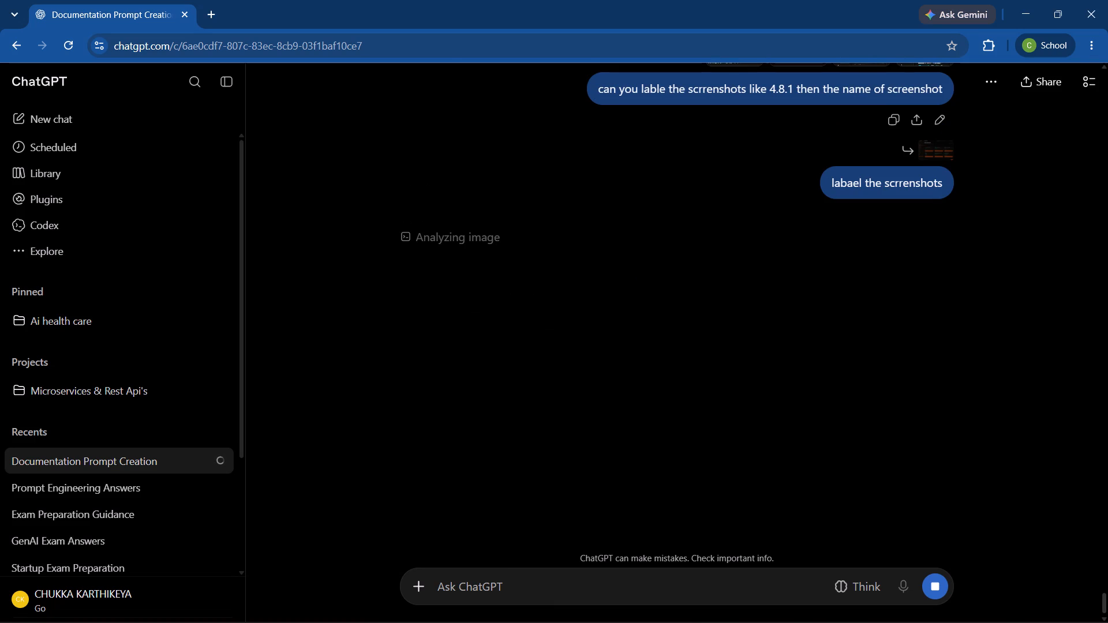
{"action": "scroll", "coordinate": [613, 408], "scroll_direction": "up", "scroll_amount": 2}
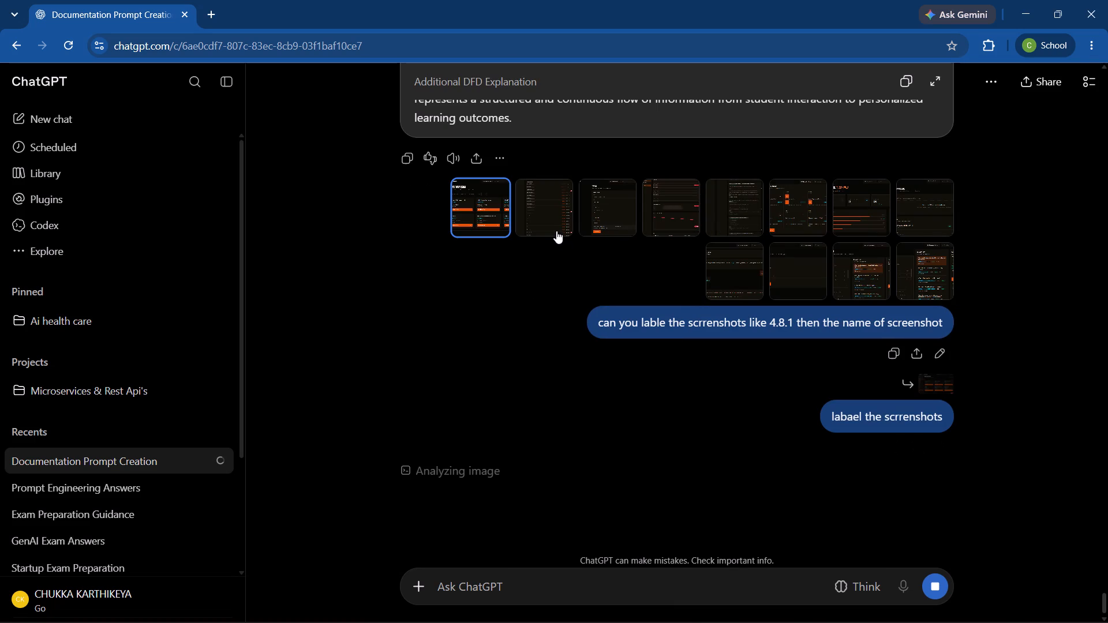
{"action": "left_click", "coordinate": [556, 231]}
{"action": "key", "text": "alt+Tab"}
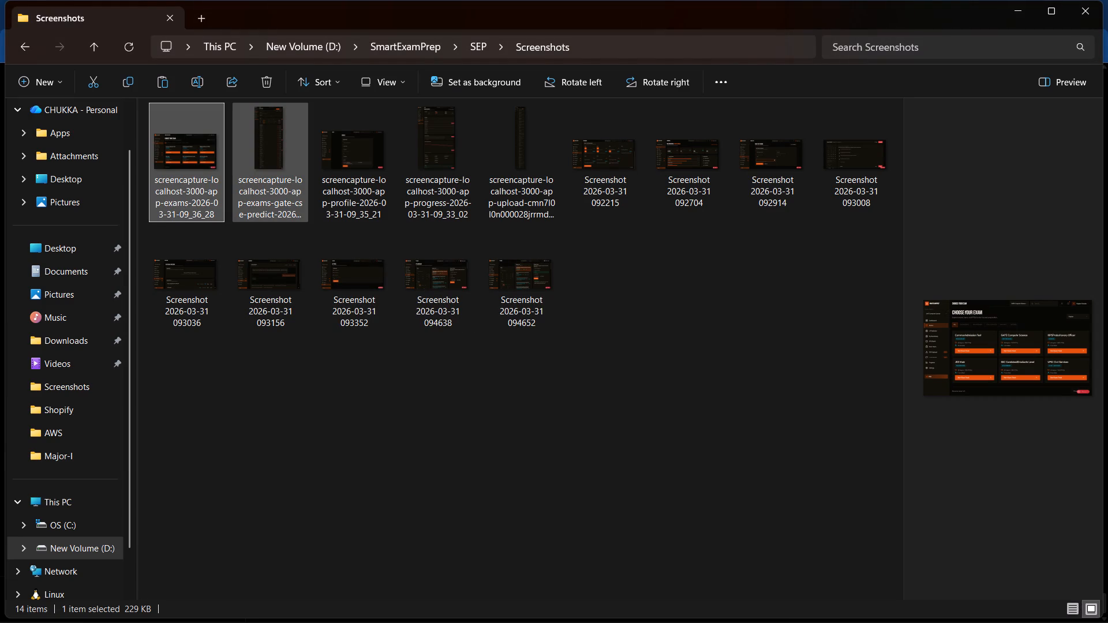
{"action": "double_click", "coordinate": [276, 149]}
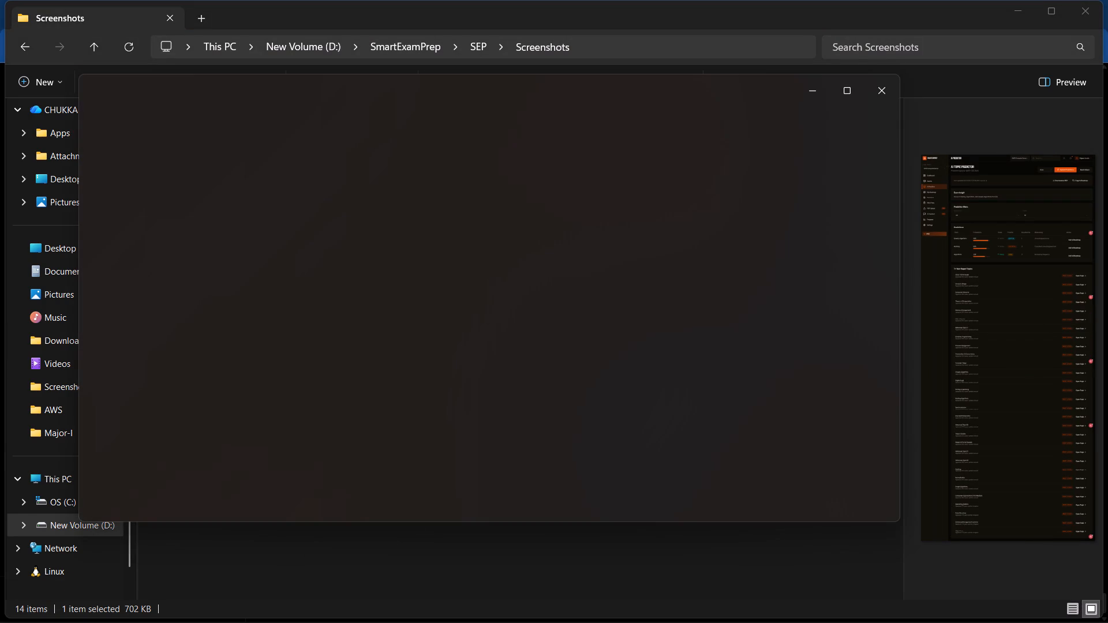
{"action": "scroll", "coordinate": [535, 257], "scroll_direction": "up", "scroll_amount": 3, "text": "ctrl"}
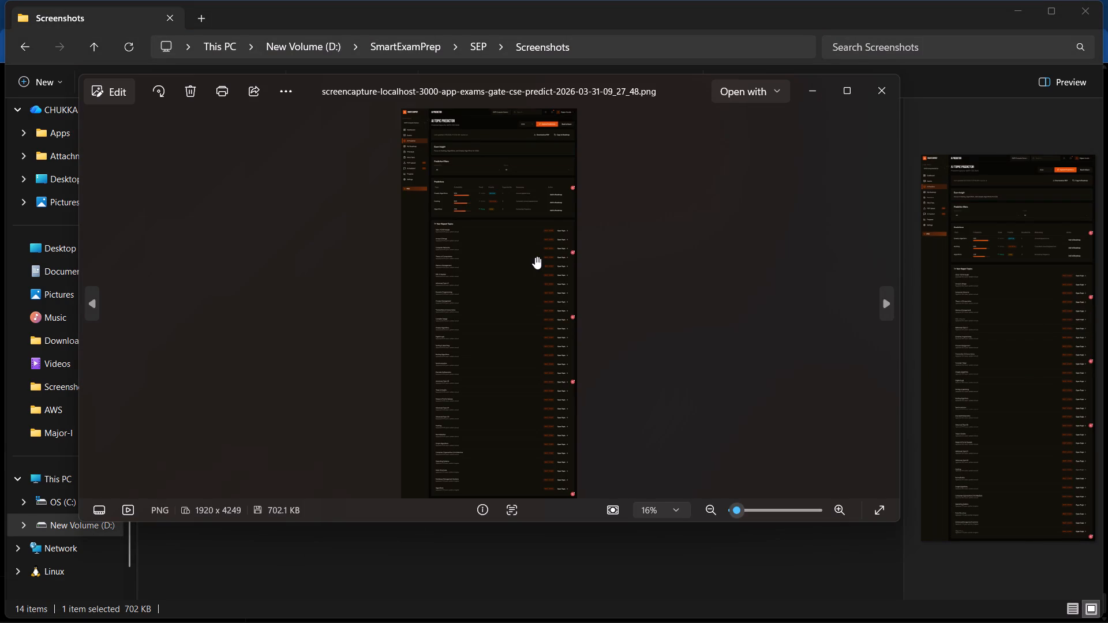
{"action": "scroll", "coordinate": [535, 257], "scroll_direction": "up", "scroll_amount": 4, "text": "ctrl"}
{"action": "key", "text": "alt+Tab"}
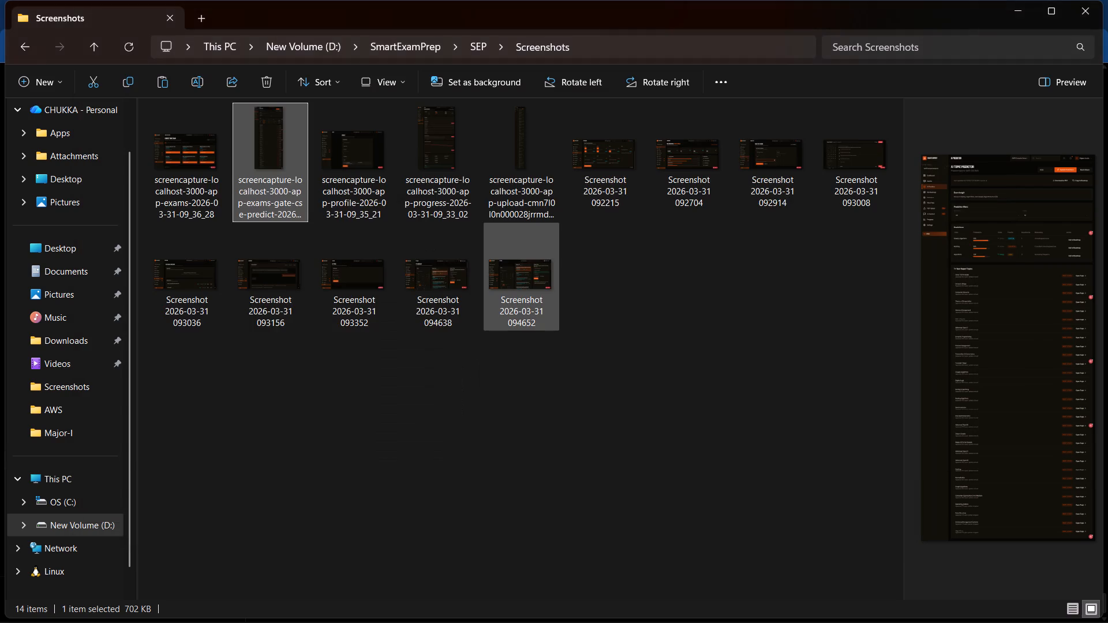
Return to ChatGPT, close the enlarged screenshot and read through the suggested screenshot labels.
{"action": "key", "text": "alt+Tab"}
{"action": "key", "text": "alt+Tab"}
{"action": "scroll", "coordinate": [516, 411], "scroll_direction": "down", "scroll_amount": 2}
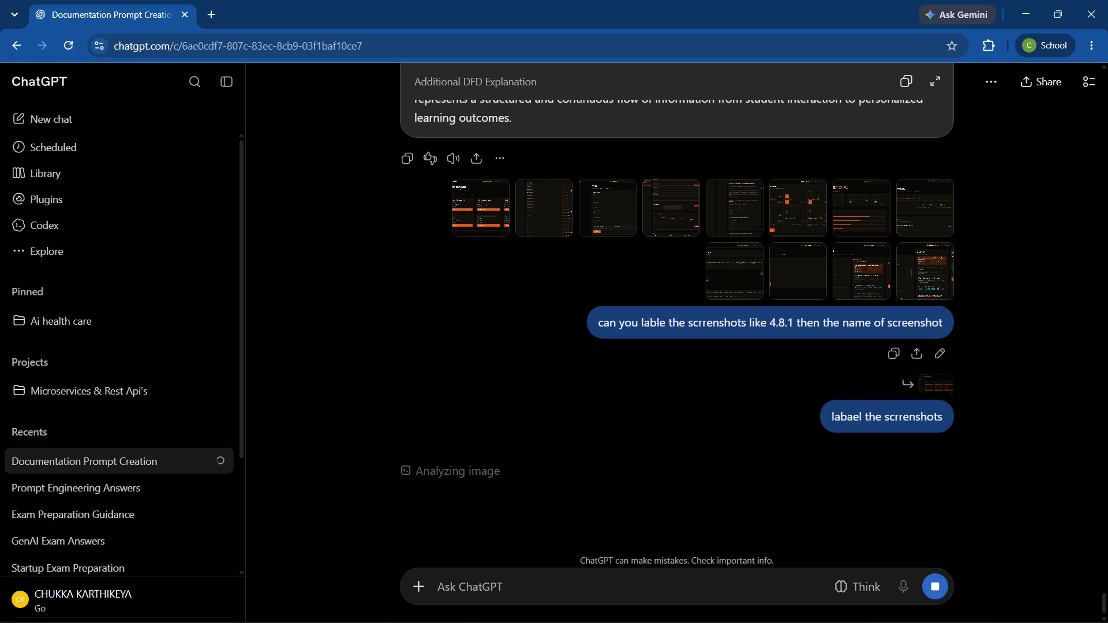
{"action": "scroll", "coordinate": [516, 411], "scroll_direction": "down", "scroll_amount": 2}
{"action": "left_click", "coordinate": [930, 581]}
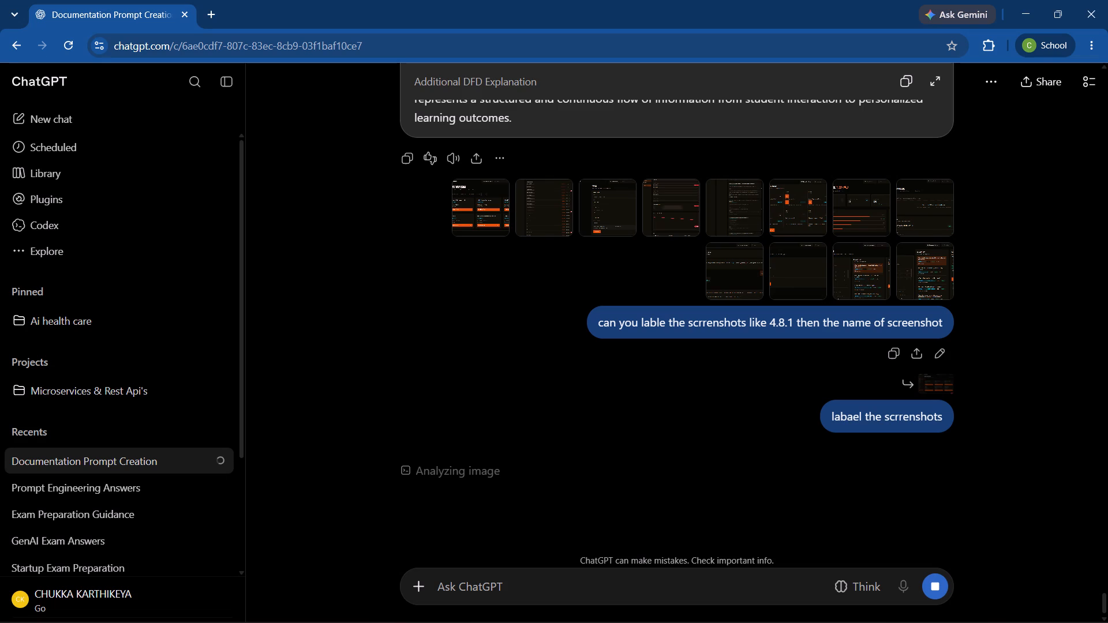
{"action": "triple_click", "coordinate": [937, 586]}
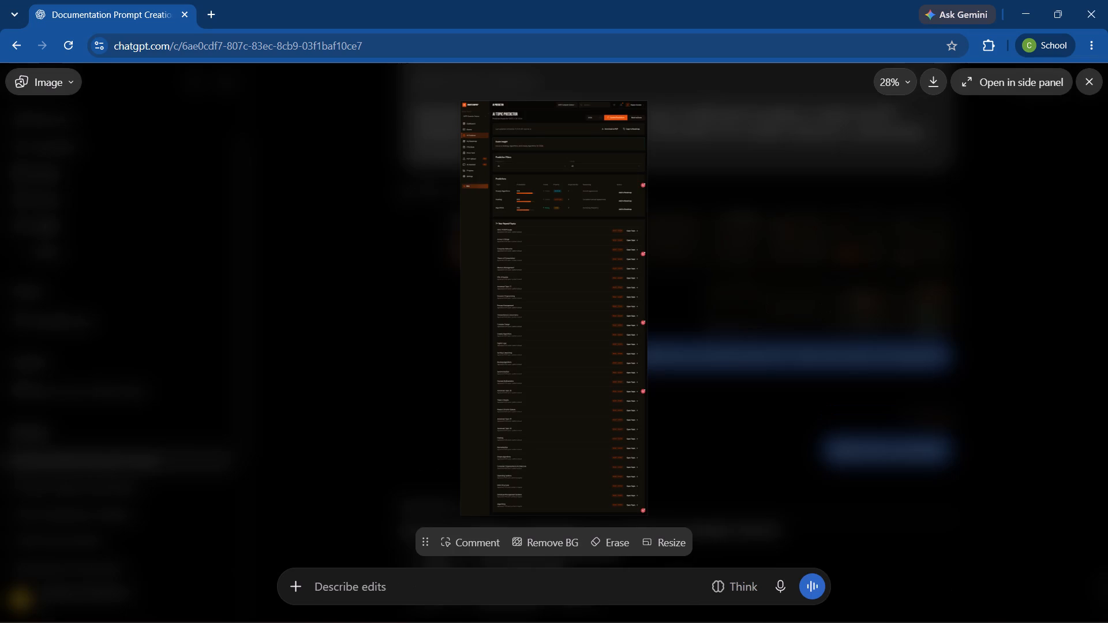
{"action": "key", "text": "Escape"}
{"action": "left_click", "coordinate": [1094, 80]}
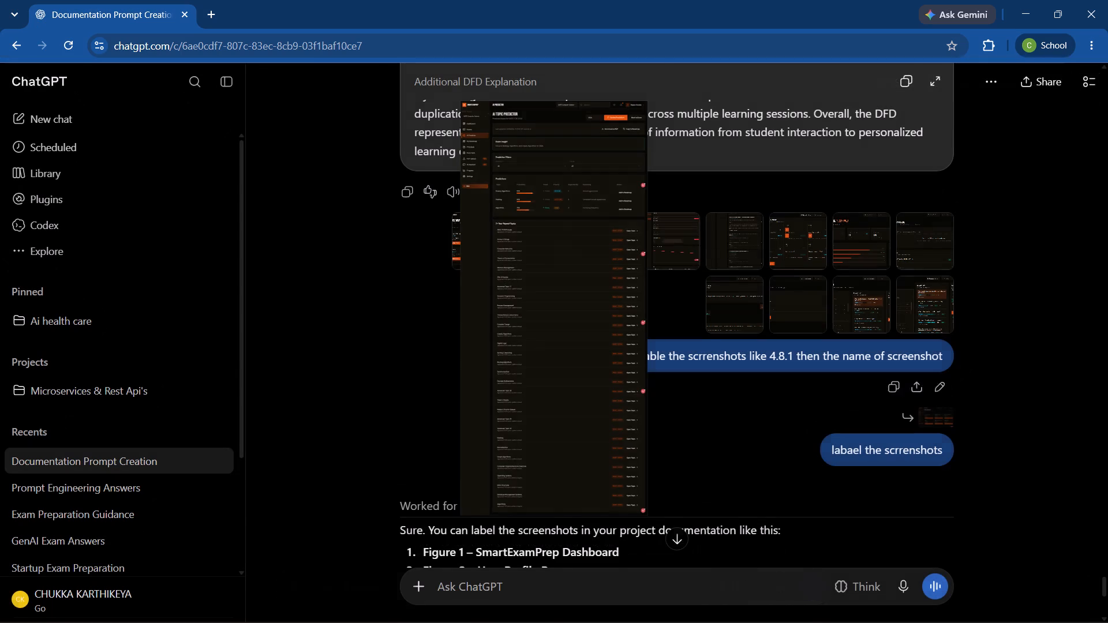
{"action": "scroll", "coordinate": [755, 367], "scroll_direction": "down", "scroll_amount": 2}
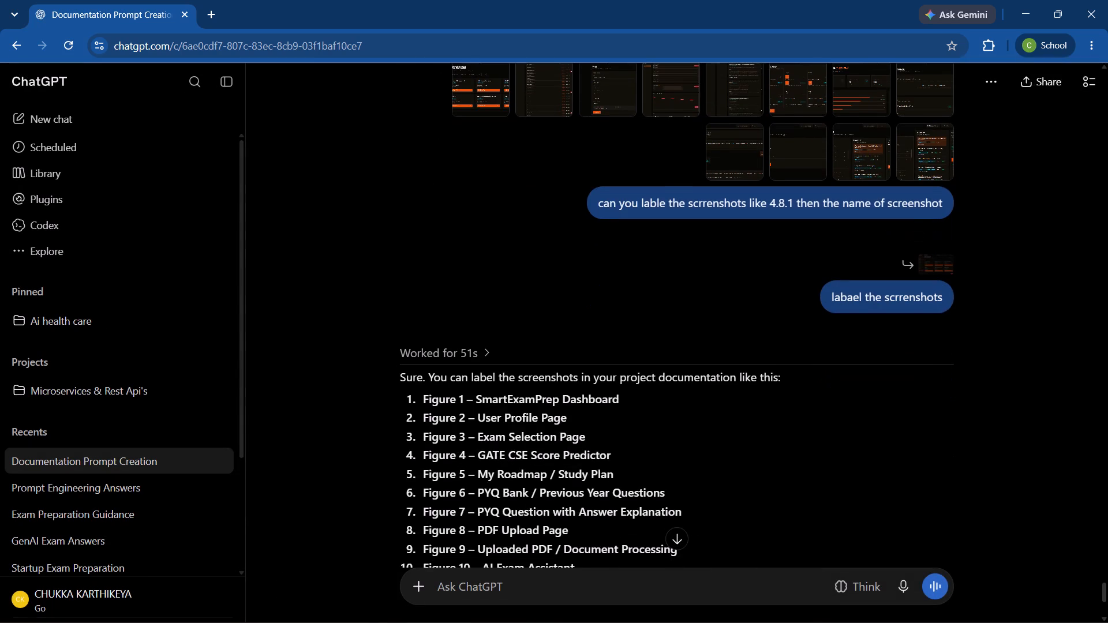
{"action": "scroll", "coordinate": [755, 367], "scroll_direction": "down", "scroll_amount": 6}
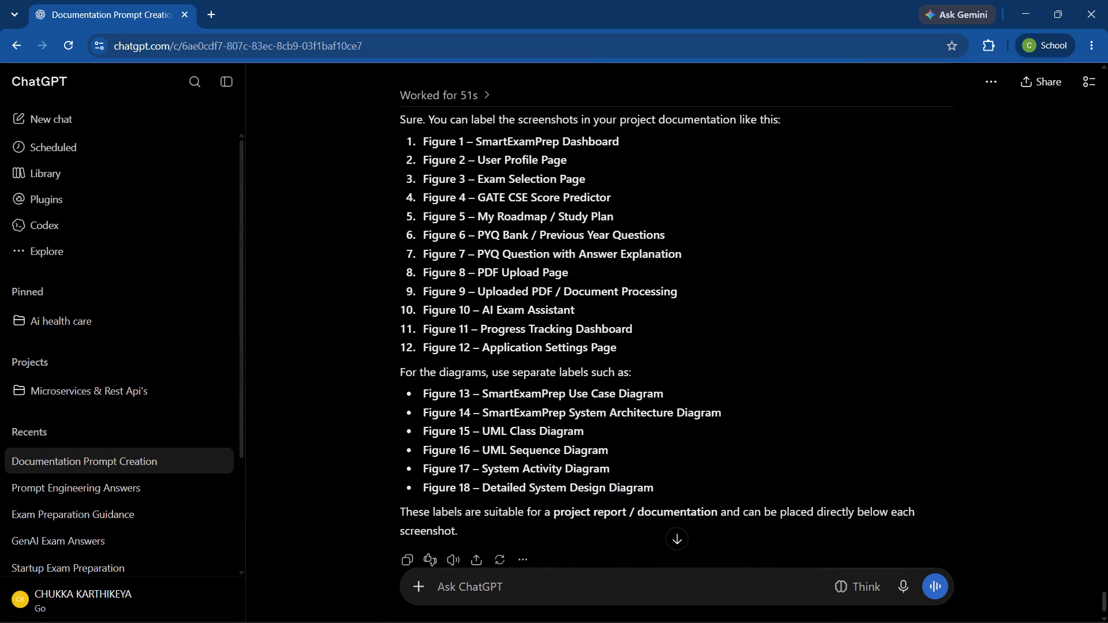
{"action": "scroll", "coordinate": [755, 367], "scroll_direction": "down", "scroll_amount": 1}
{"action": "scroll", "coordinate": [755, 367], "scroll_direction": "up", "scroll_amount": 1}
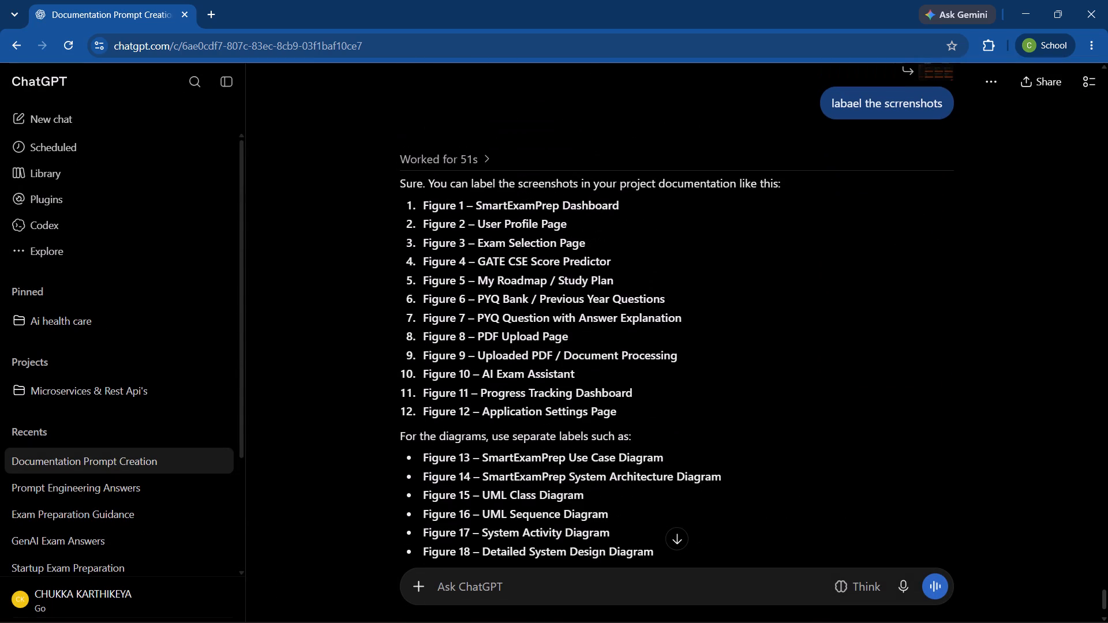
Copy the label text "SmartExamPrep Dashboard" from Figure 1 in ChatGPT's list and switch back to the Word report.
{"action": "left_click_drag", "start_coordinate": [475, 207], "coordinate": [619, 207]}
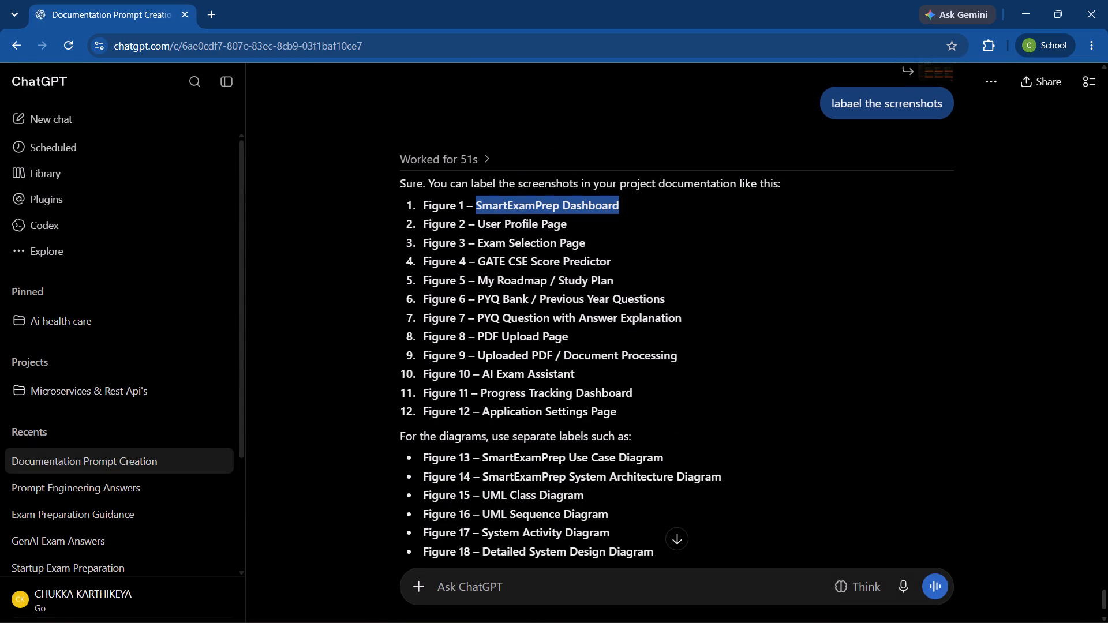
{"action": "left_click_drag", "start_coordinate": [619, 207], "coordinate": [619, 207]}
{"action": "key", "text": "ctrl+c"}
{"action": "key", "text": "alt+Tab"}
{"action": "key", "text": "alt+Tab"}
{"action": "key", "text": "alt+Tab"}
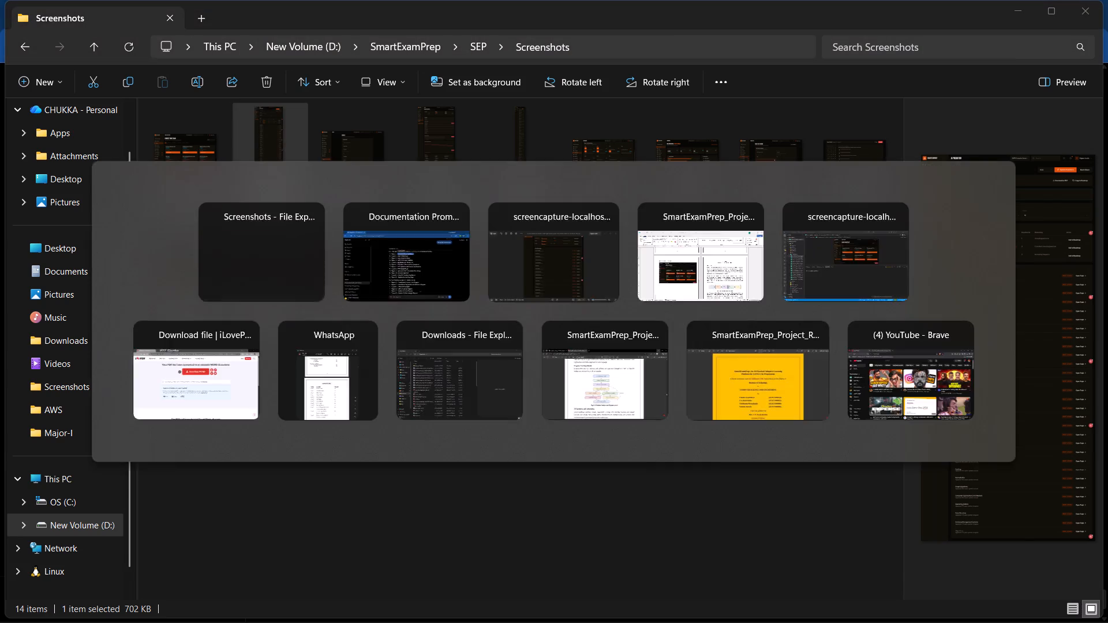
{"action": "key", "text": "alt+Tab"}
{"action": "key", "text": "alt+Tab"}
{"action": "key", "text": "alt+Tab"}
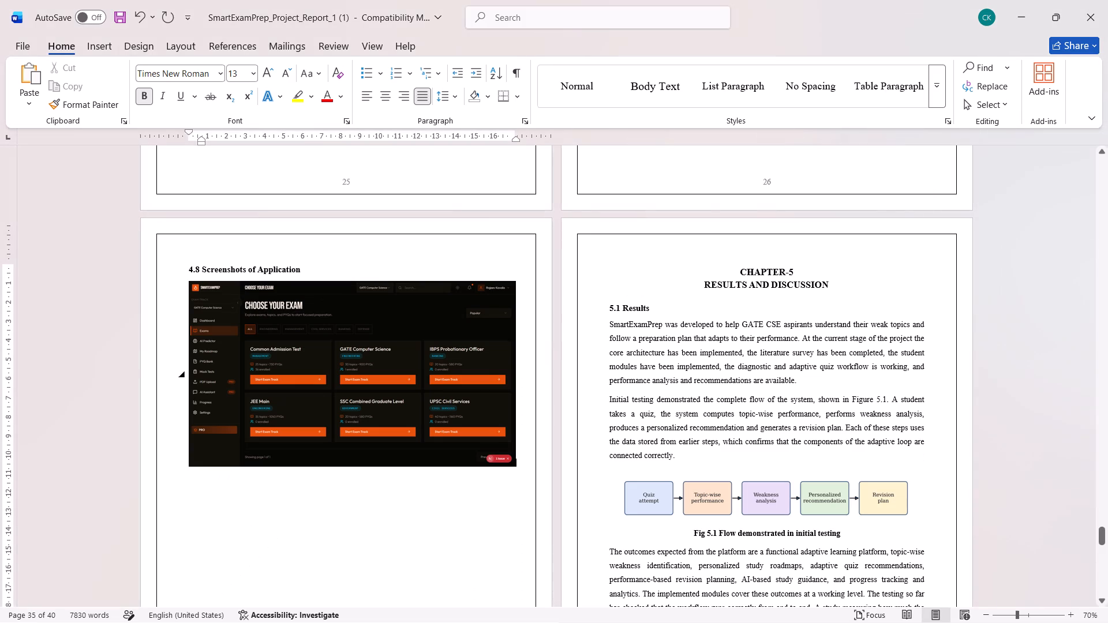
Add the space-indented caption "Fig 4.8.1 SmartExamPrep Dashboard" on a new line beneath the Choose Your Exam screenshot, pasting the copied label.
{"action": "scroll", "coordinate": [464, 379], "scroll_direction": "up", "scroll_amount": 2}
{"action": "scroll", "coordinate": [464, 379], "scroll_direction": "down", "scroll_amount": 2}
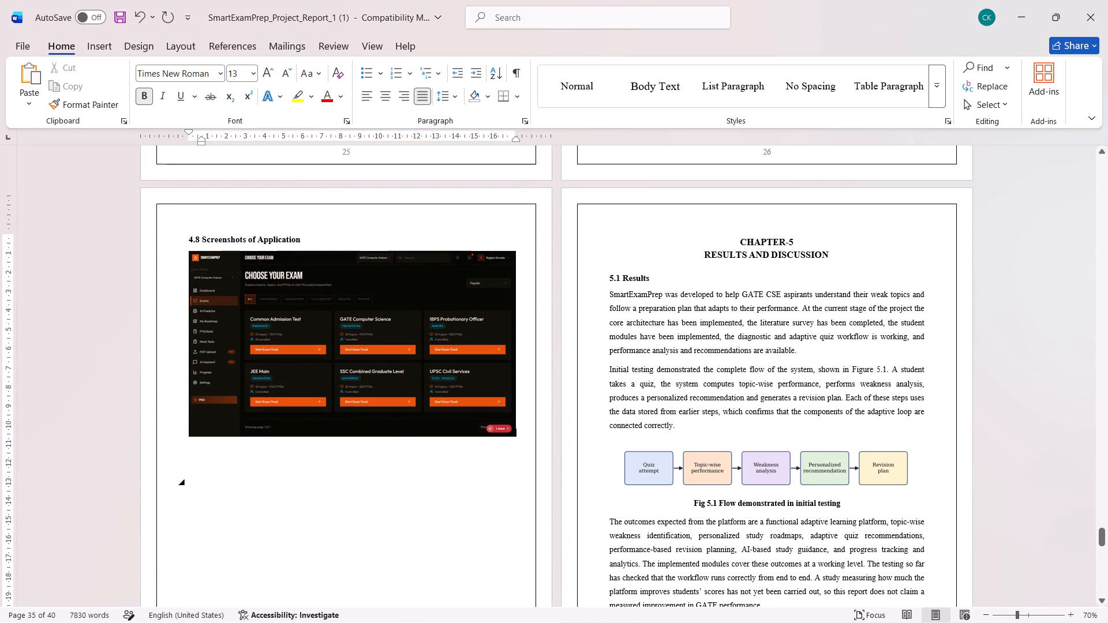
{"action": "left_click", "coordinate": [524, 434]}
{"action": "key", "text": "Return"}
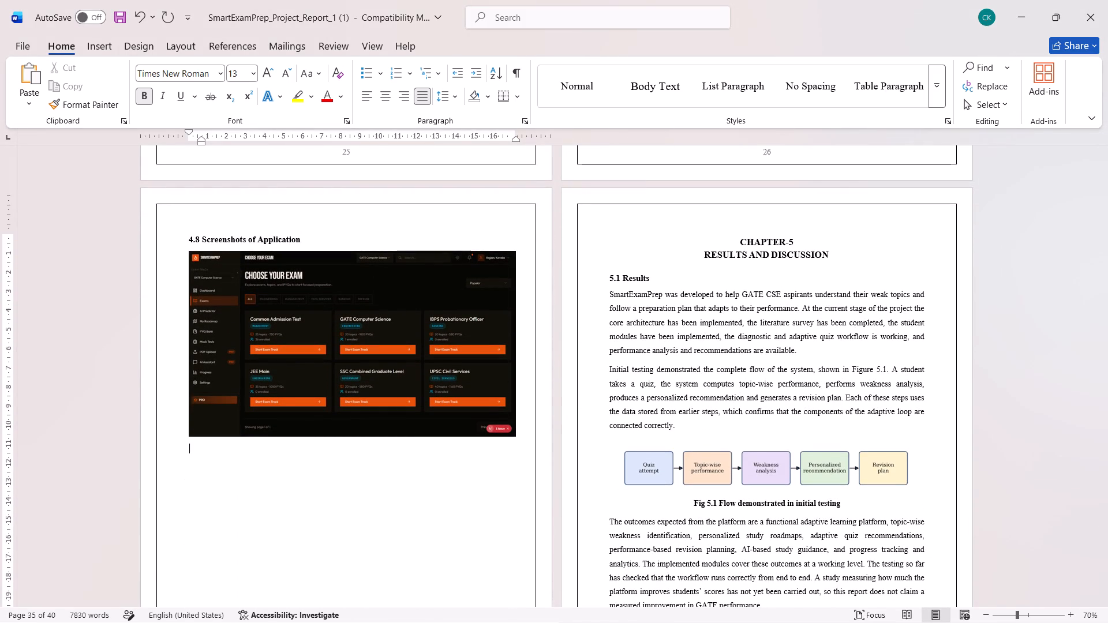
{"action": "key", "text": "space"}
{"action": "key", "text": "space"}
{"action": "key", "text": "space"}
{"action": "key", "text": "space"}
{"action": "key", "text": "space"}
{"action": "key", "text": "space"}
{"action": "key", "text": "space"}
{"action": "key", "text": "space"}
{"action": "key", "text": "space"}
{"action": "key", "text": "space"}
{"action": "key", "text": "space"}
{"action": "key", "text": "space"}
{"action": "key", "text": "space"}
{"action": "key", "text": "space"}
{"action": "key", "text": "space"}
{"action": "key", "text": "space"}
{"action": "key", "text": "space"}
{"action": "key", "text": "space"}
{"action": "key", "text": "space"}
{"action": "key", "text": "space"}
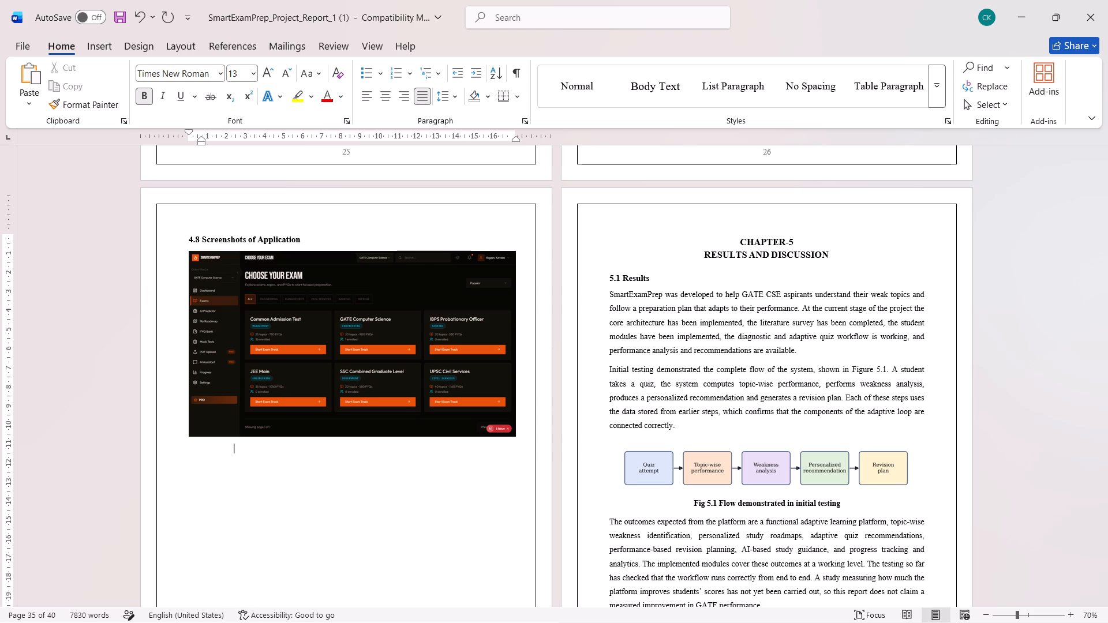
{"action": "key", "text": "shift+f"}
{"action": "type", "text": "ig"}
{"action": "key", "text": "space"}
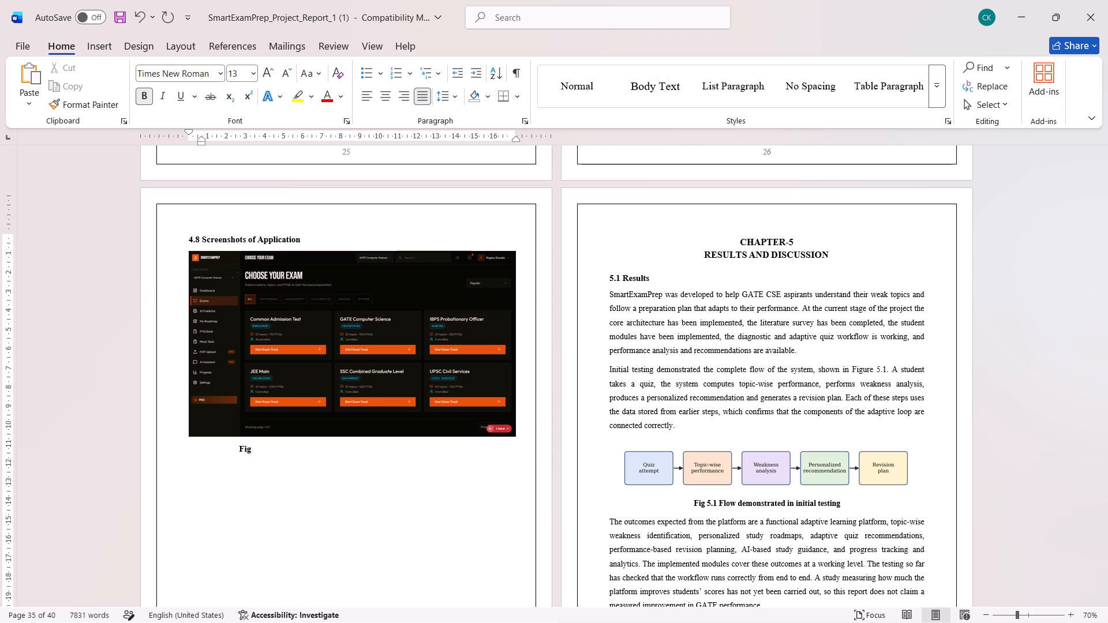
{"action": "type", "text": "4.8.1"}
{"action": "key", "text": "space"}
{"action": "key", "text": "ctrl+v"}
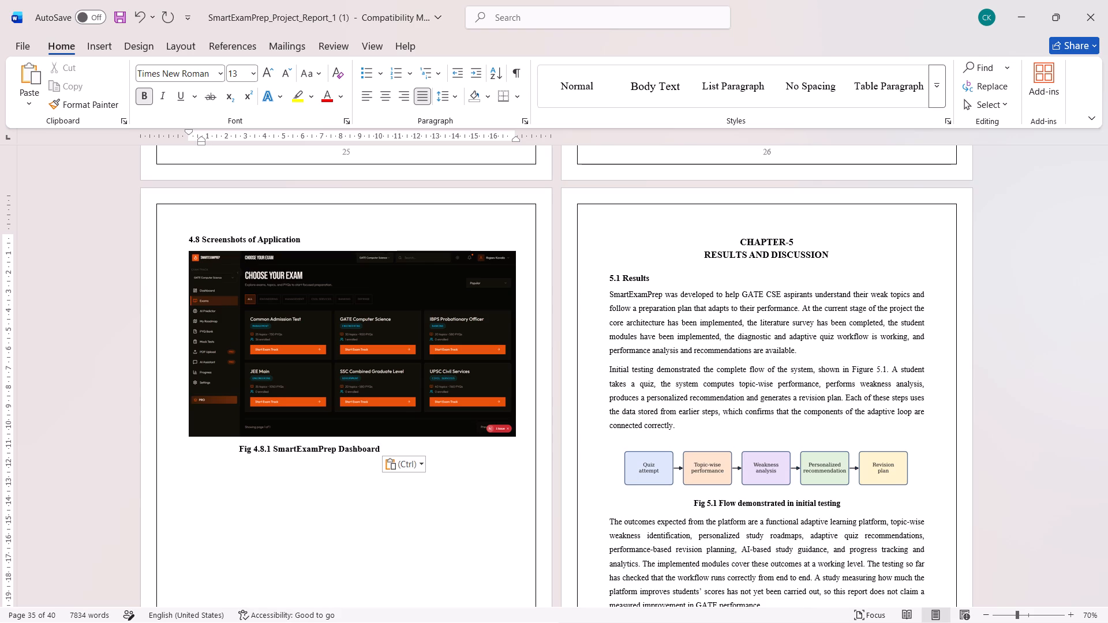
Indent the Fig 4.8.1 caption further by one tab stop and five spaces to centre it beneath the Choose Your Exam screenshot.
{"action": "key", "text": "ctrl+Left"}
{"action": "key", "text": "ctrl+Left"}
{"action": "key", "text": "ctrl+Left"}
{"action": "key", "text": "ctrl+Left"}
{"action": "key", "text": "ctrl+Left"}
{"action": "key", "text": "ctrl+Left"}
{"action": "key", "text": "ctrl+Left"}
{"action": "key", "text": "ctrl+Left"}
{"action": "key", "text": "ctrl+Left"}
{"action": "key", "text": "ctrl+Right"}
{"action": "key", "text": "Tab"}
{"action": "key", "text": "Tab"}
{"action": "key", "text": "BackSpace"}
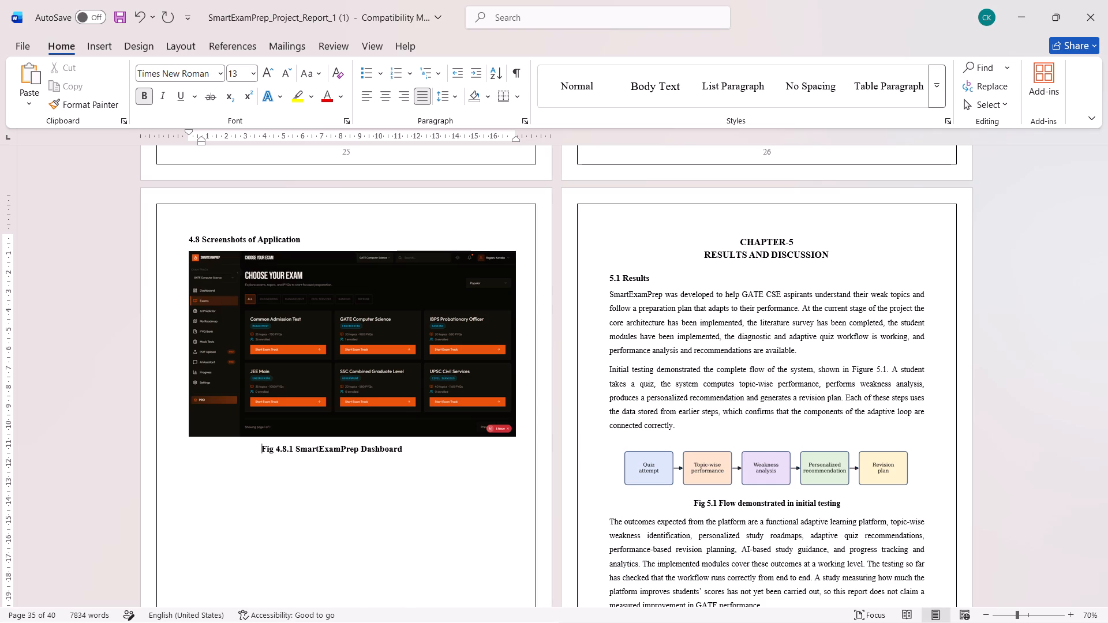
{"action": "key", "text": "space"}
{"action": "key", "text": "space"}
{"action": "key", "text": "space"}
{"action": "key", "text": "space"}
{"action": "key", "text": "space"}
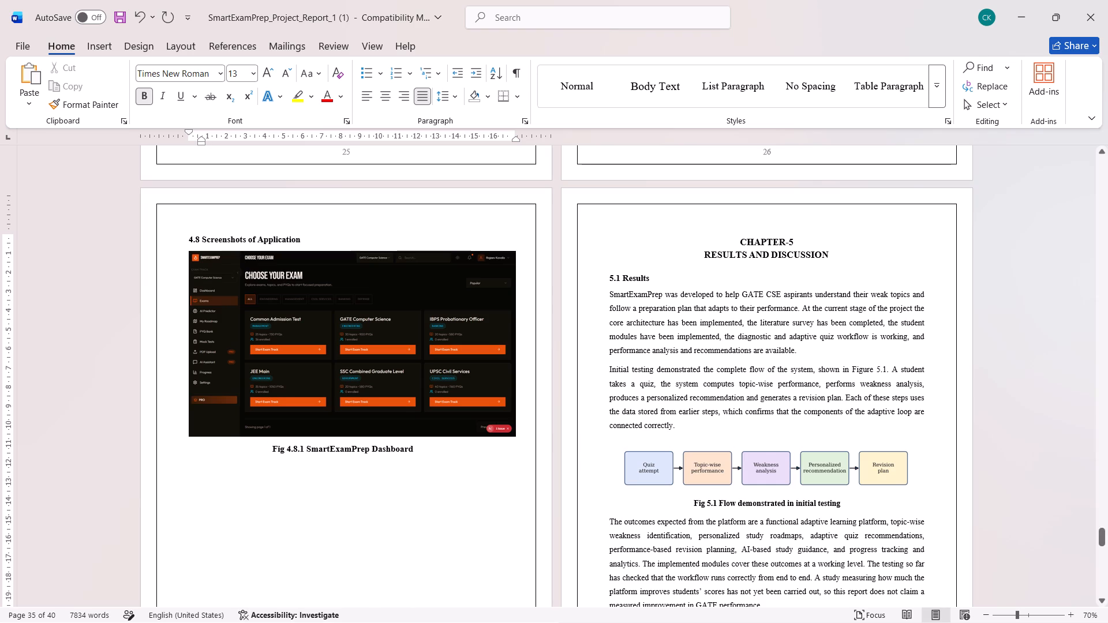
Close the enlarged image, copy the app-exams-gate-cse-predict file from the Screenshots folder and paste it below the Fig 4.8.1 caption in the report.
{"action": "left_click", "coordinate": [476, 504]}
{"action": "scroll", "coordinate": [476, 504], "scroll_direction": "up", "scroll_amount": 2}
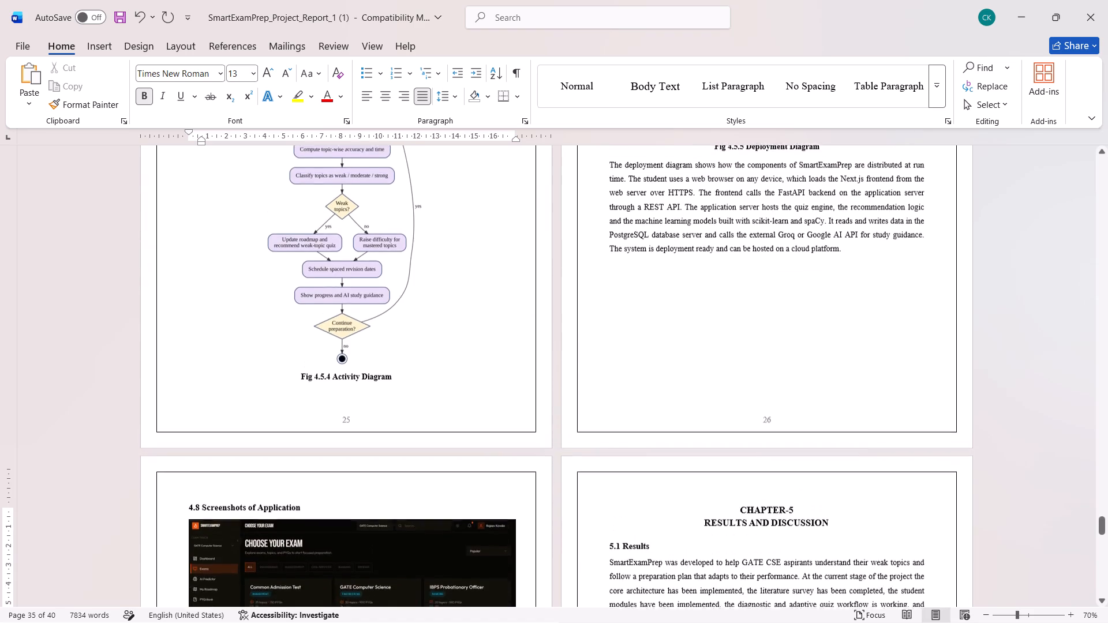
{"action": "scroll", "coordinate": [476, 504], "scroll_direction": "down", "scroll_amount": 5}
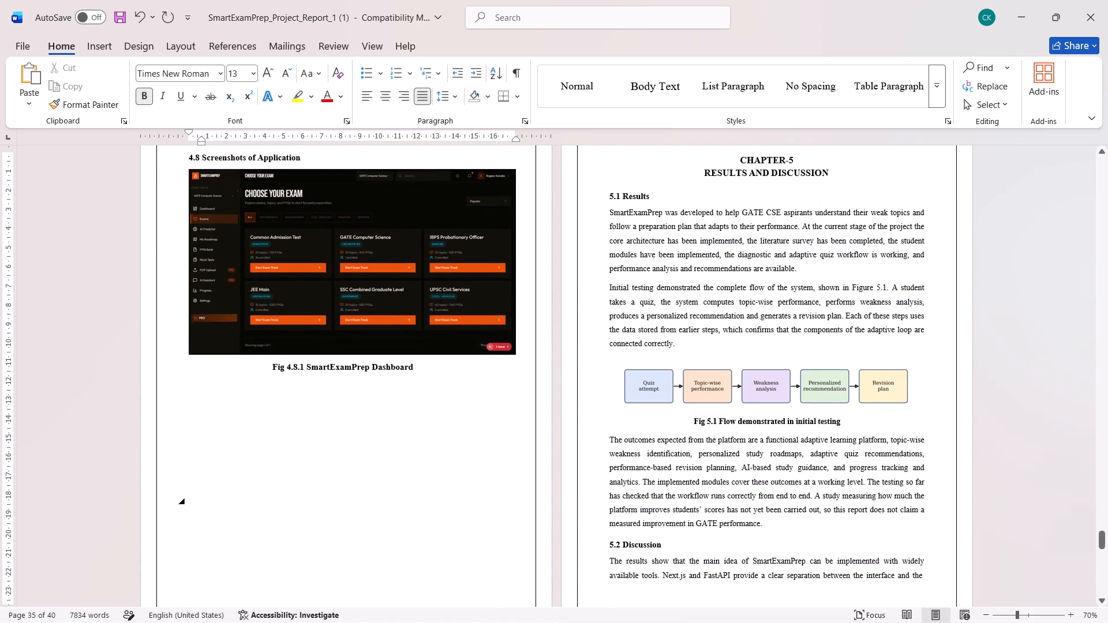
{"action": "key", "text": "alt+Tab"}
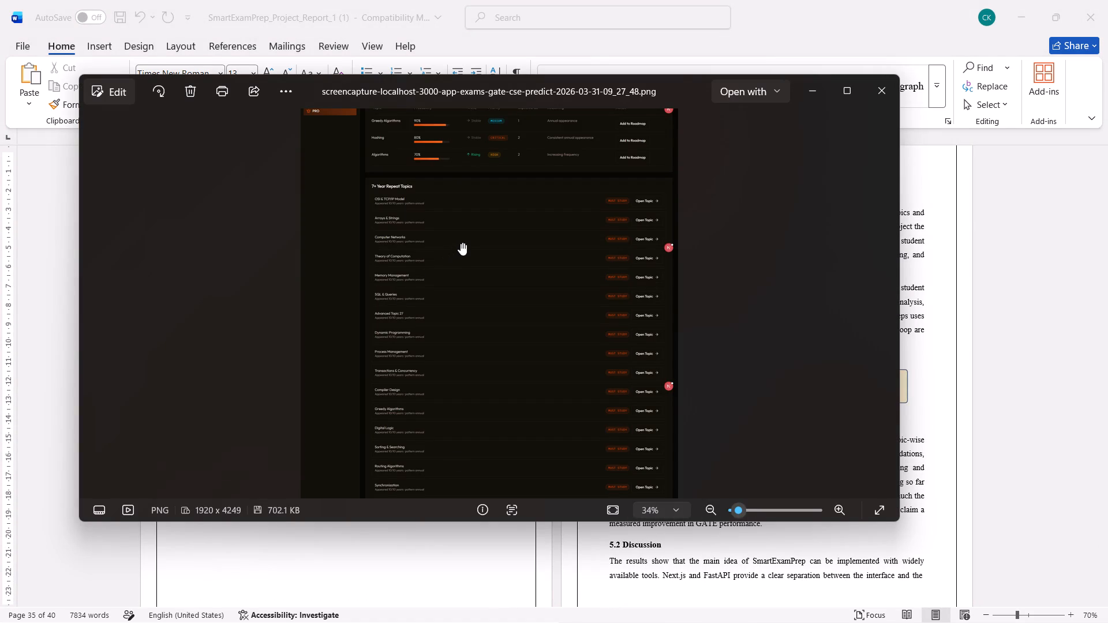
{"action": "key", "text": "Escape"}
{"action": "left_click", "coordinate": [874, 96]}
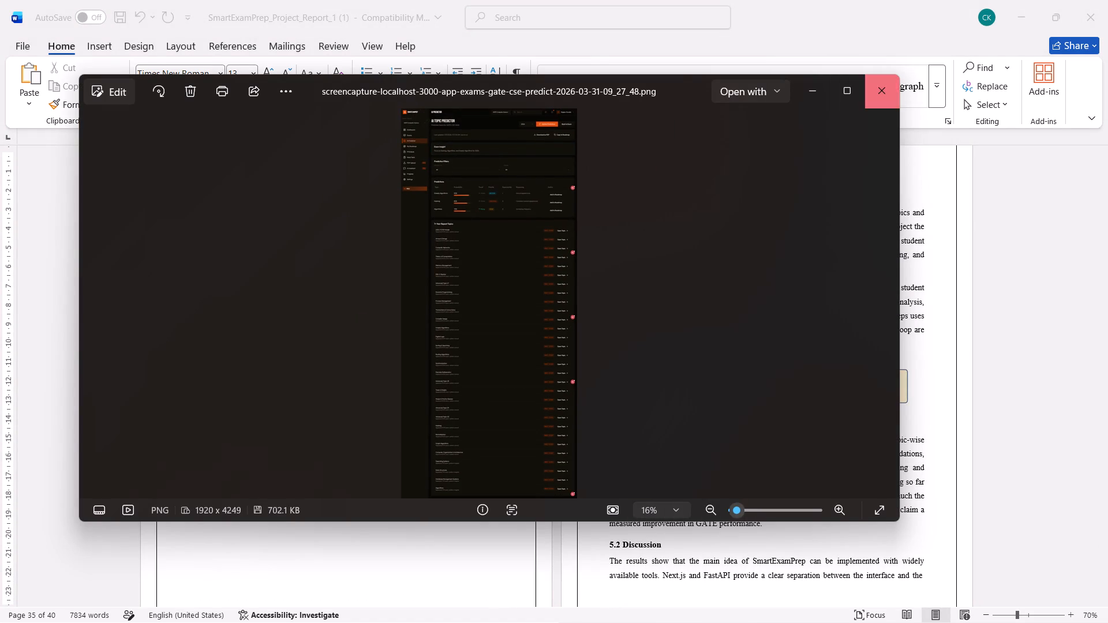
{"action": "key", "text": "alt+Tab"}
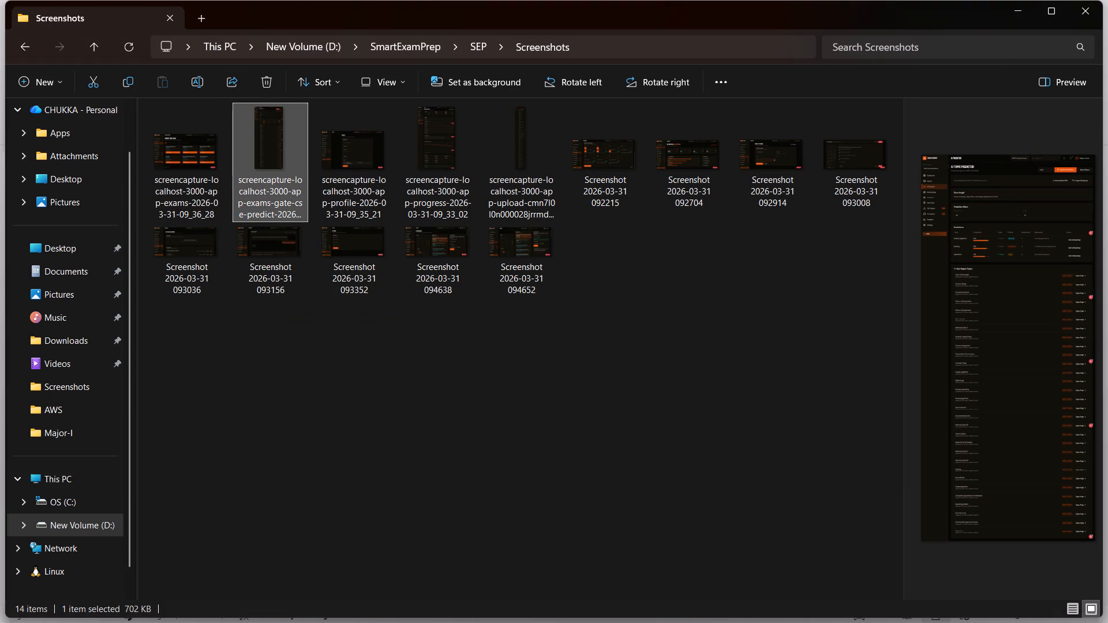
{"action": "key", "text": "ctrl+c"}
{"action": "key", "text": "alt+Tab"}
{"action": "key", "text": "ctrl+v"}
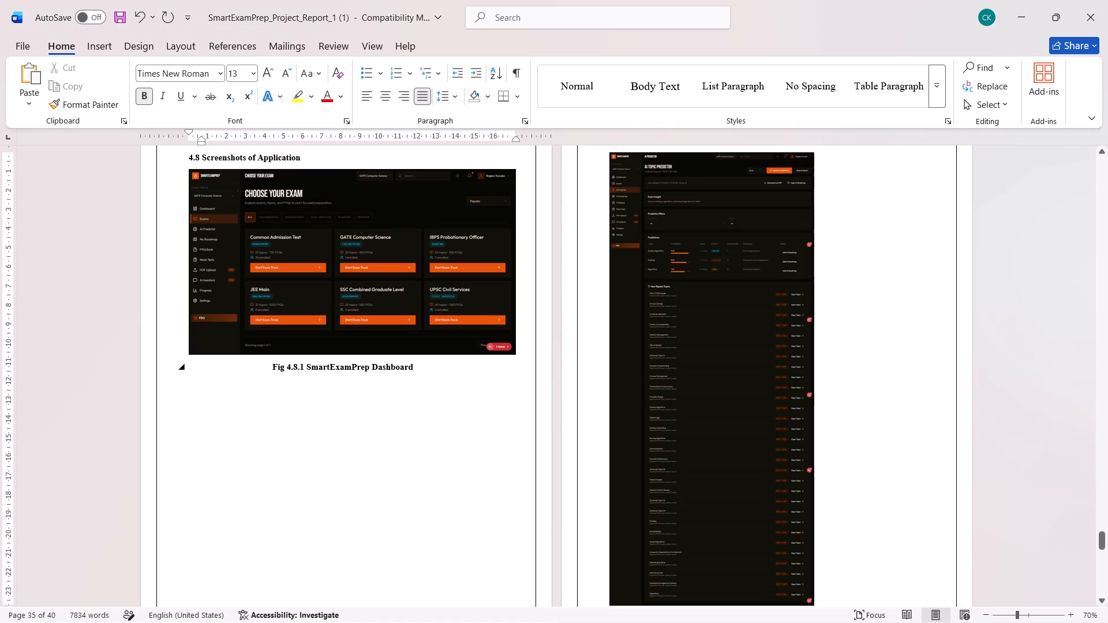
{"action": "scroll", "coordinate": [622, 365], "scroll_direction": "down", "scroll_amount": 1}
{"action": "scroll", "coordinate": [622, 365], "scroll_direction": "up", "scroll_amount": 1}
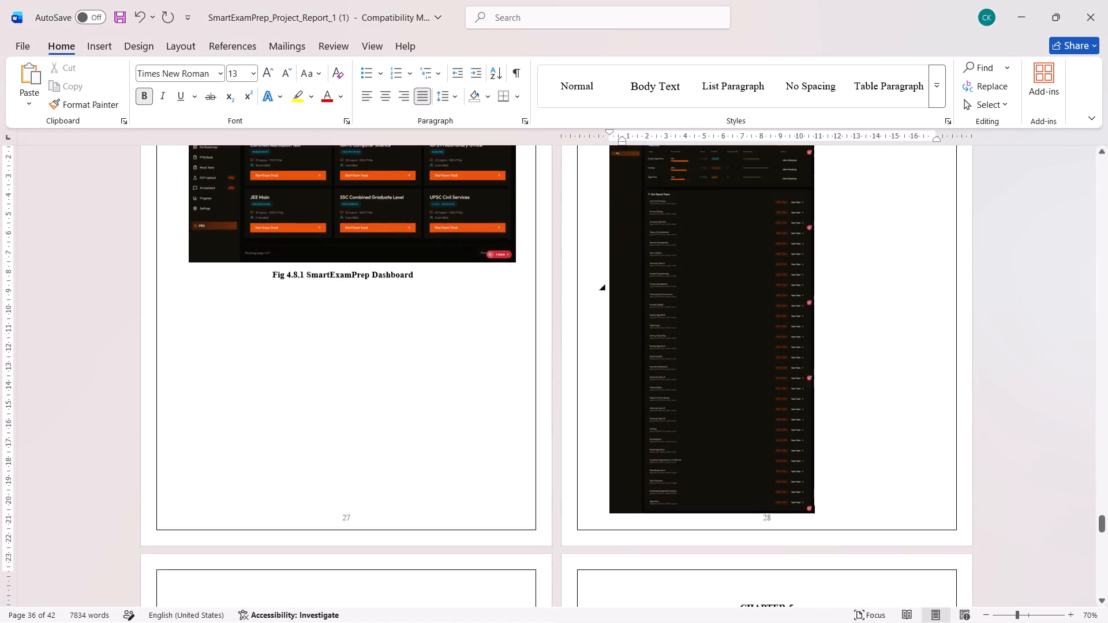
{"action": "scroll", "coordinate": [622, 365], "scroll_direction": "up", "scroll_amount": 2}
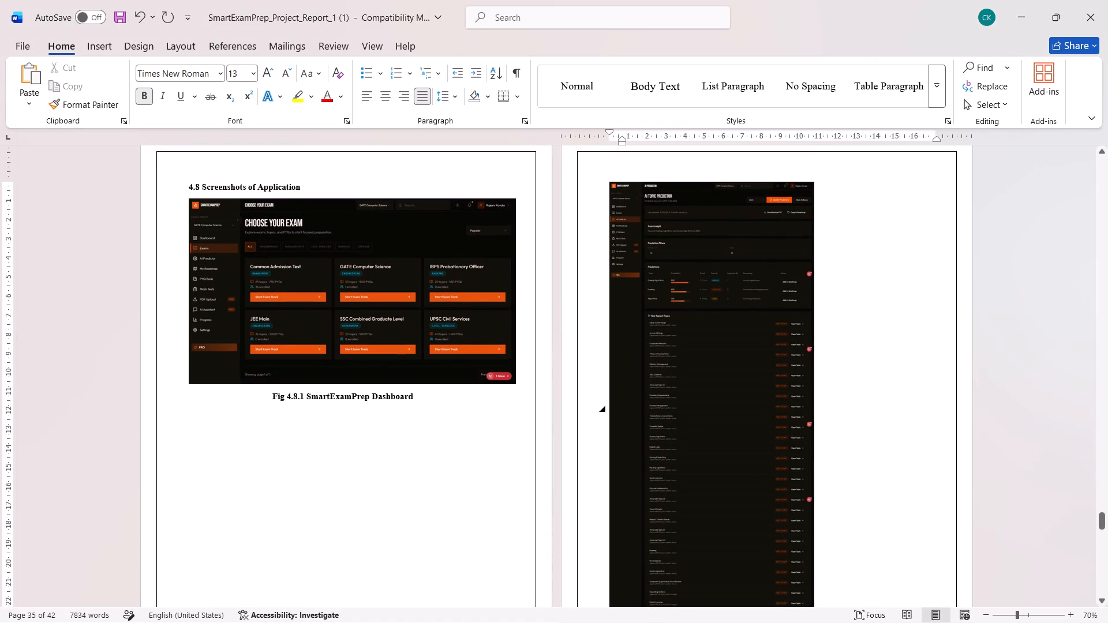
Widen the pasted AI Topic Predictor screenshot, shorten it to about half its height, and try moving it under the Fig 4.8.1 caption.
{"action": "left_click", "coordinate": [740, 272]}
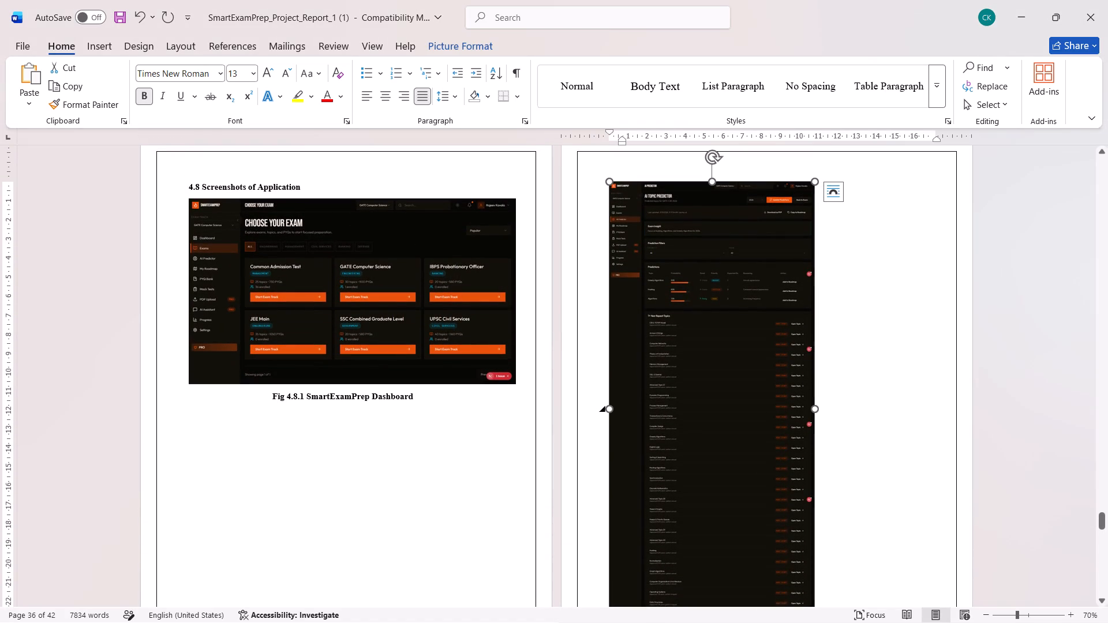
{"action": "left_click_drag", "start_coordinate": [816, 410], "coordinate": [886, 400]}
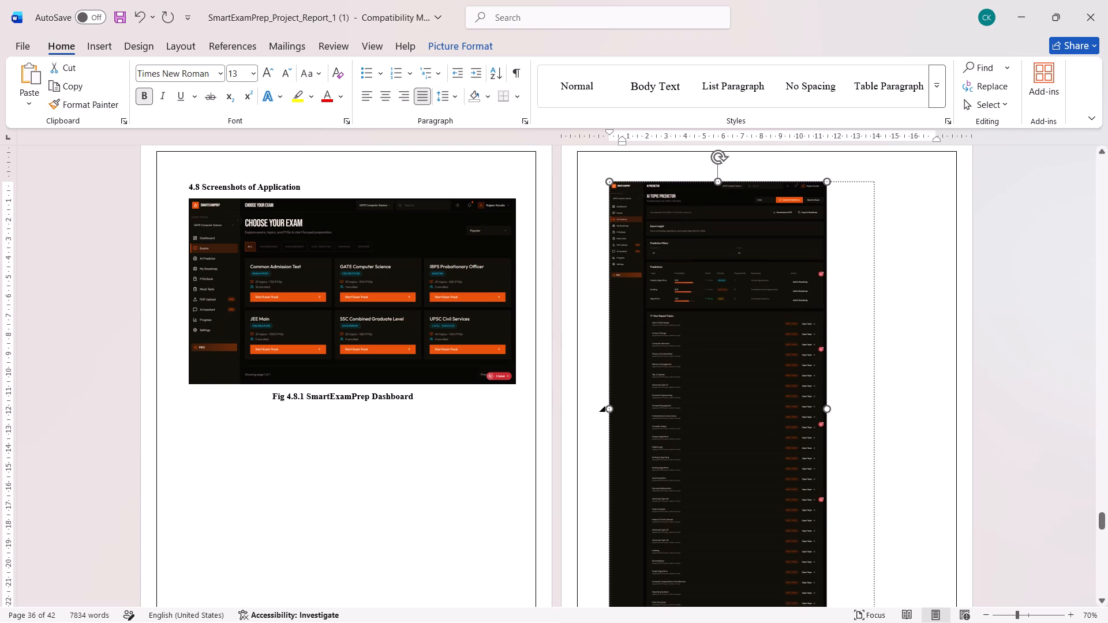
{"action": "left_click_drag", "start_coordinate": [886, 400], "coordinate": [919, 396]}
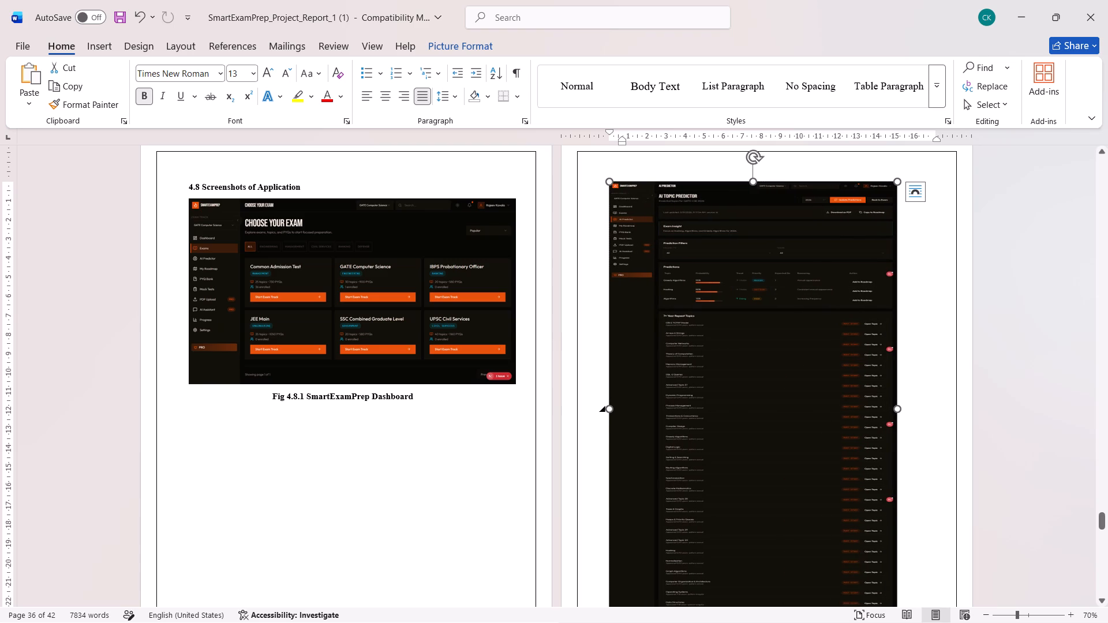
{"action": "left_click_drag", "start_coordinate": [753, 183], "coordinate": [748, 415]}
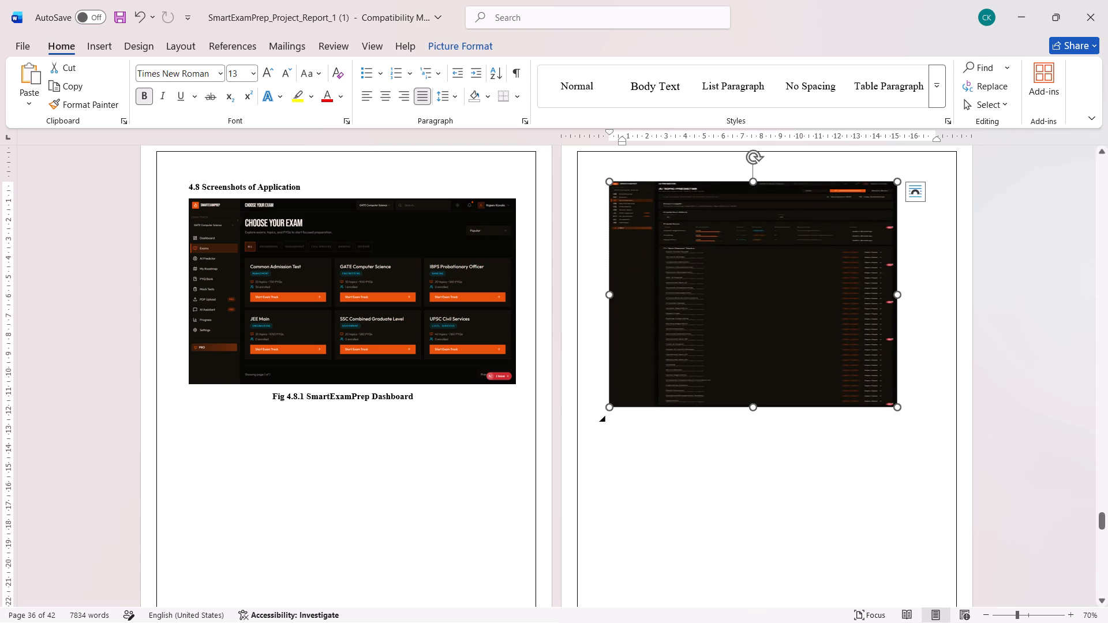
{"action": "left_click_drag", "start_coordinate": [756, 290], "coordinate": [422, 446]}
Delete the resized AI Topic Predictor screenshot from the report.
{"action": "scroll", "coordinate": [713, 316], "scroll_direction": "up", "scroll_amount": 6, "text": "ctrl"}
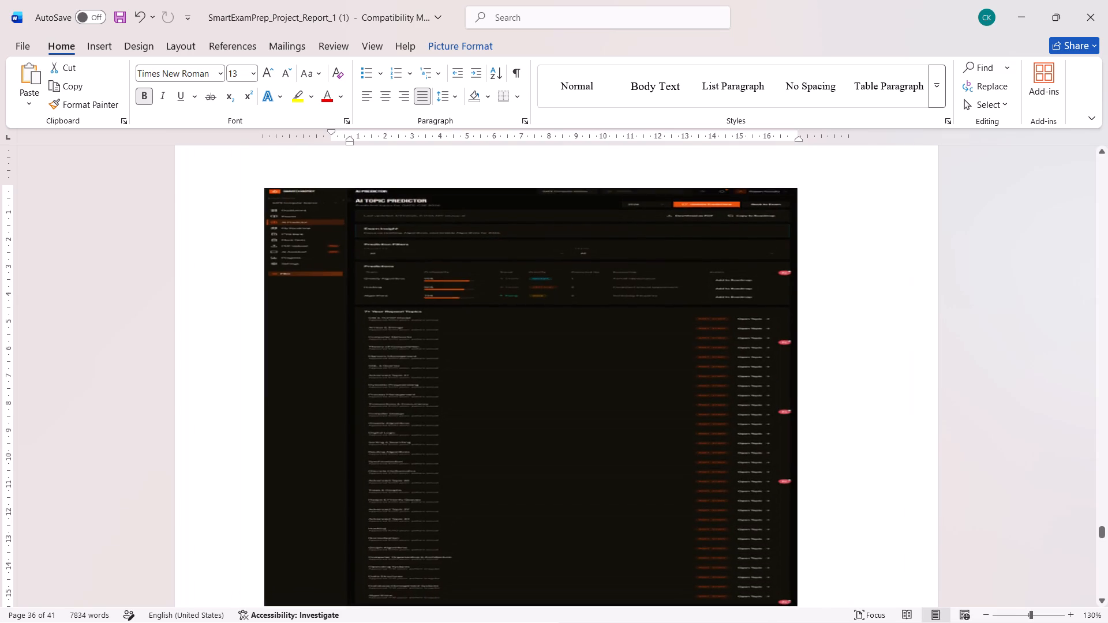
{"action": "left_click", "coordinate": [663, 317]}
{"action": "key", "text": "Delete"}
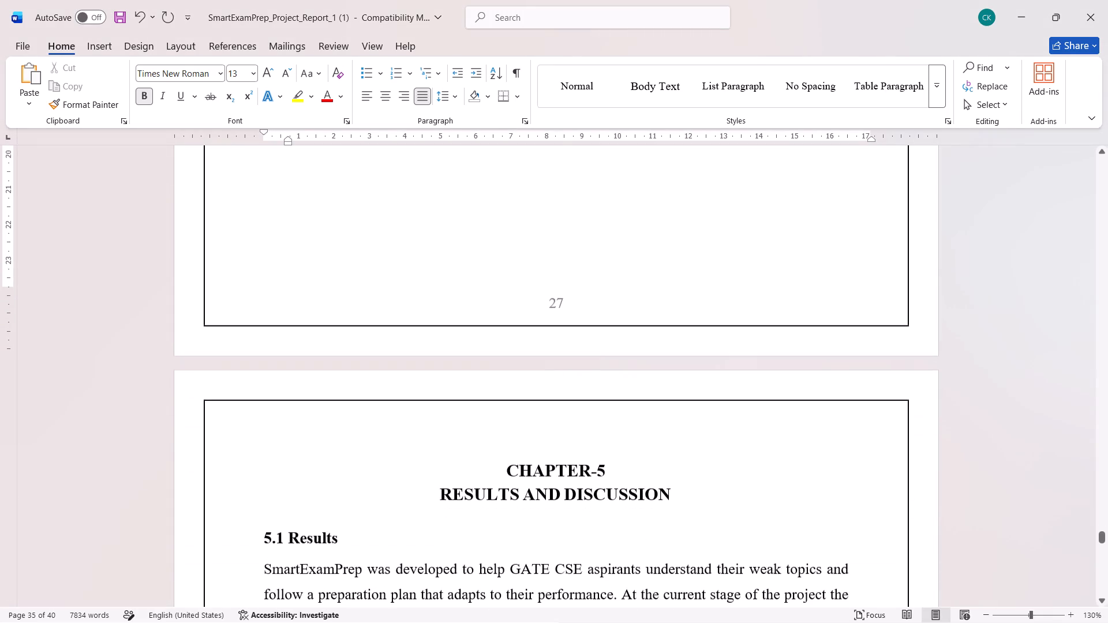
{"action": "scroll", "coordinate": [697, 400], "scroll_direction": "down", "scroll_amount": 3, "text": "ctrl"}
{"action": "key", "text": "Return"}
{"action": "key", "text": "Return"}
{"action": "key", "text": "Return"}
{"action": "key", "text": "Return"}
{"action": "key", "text": "Return"}
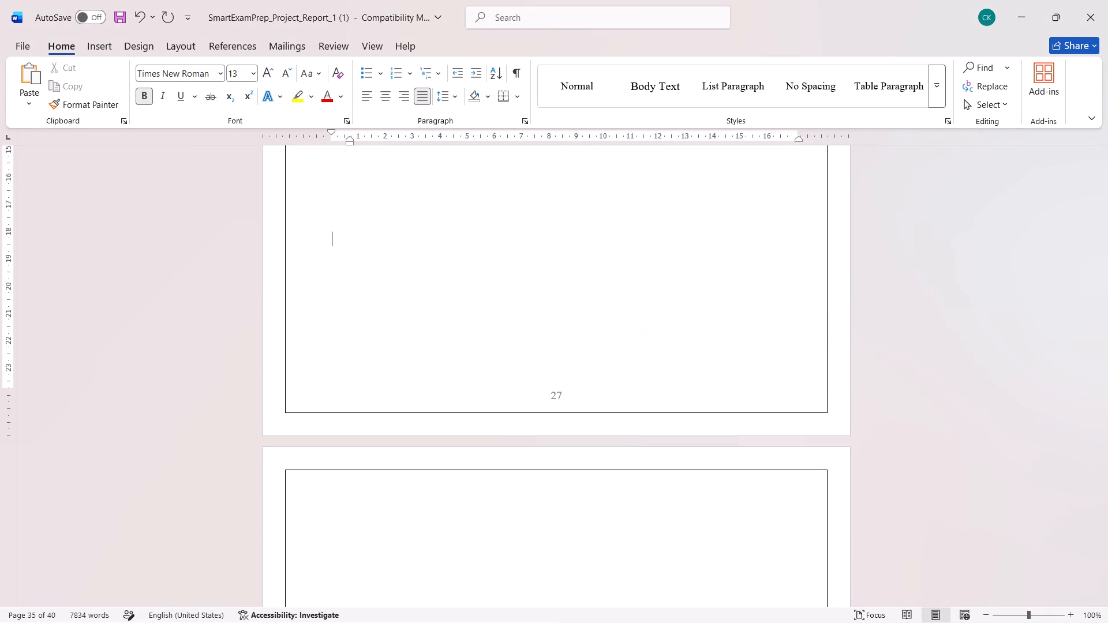
{"action": "scroll", "coordinate": [697, 400], "scroll_direction": "down", "scroll_amount": 2}
{"action": "scroll", "coordinate": [549, 474], "scroll_direction": "down", "scroll_amount": 1}
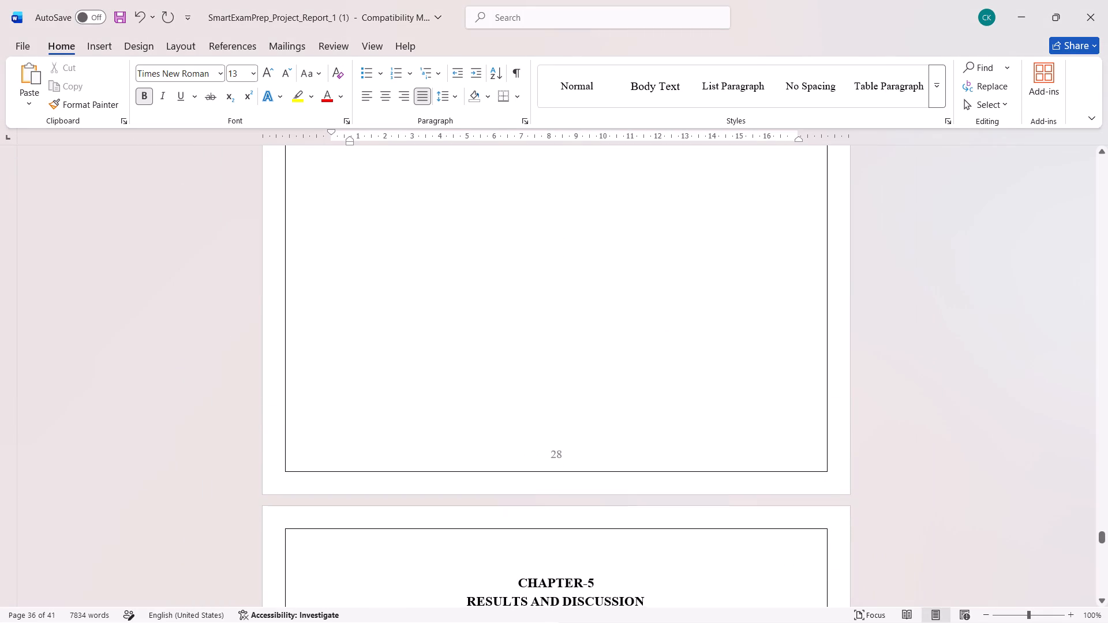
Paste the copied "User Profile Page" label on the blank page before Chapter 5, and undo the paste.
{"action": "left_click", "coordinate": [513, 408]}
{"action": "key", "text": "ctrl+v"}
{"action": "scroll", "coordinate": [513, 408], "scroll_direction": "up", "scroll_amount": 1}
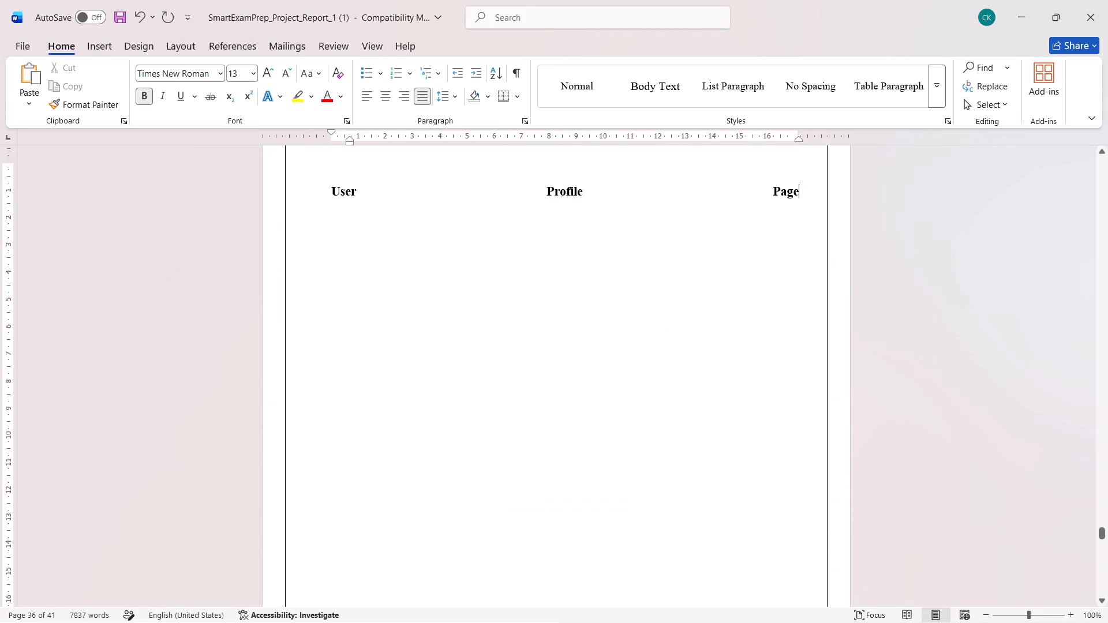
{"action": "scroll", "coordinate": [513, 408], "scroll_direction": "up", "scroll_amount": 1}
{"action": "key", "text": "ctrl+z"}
Copy the app-exams-gate-cse-predict screenshot from the Screenshots folder again, paste it before Chapter 5 and add two line breaks after it.
{"action": "key", "text": "alt+Tab"}
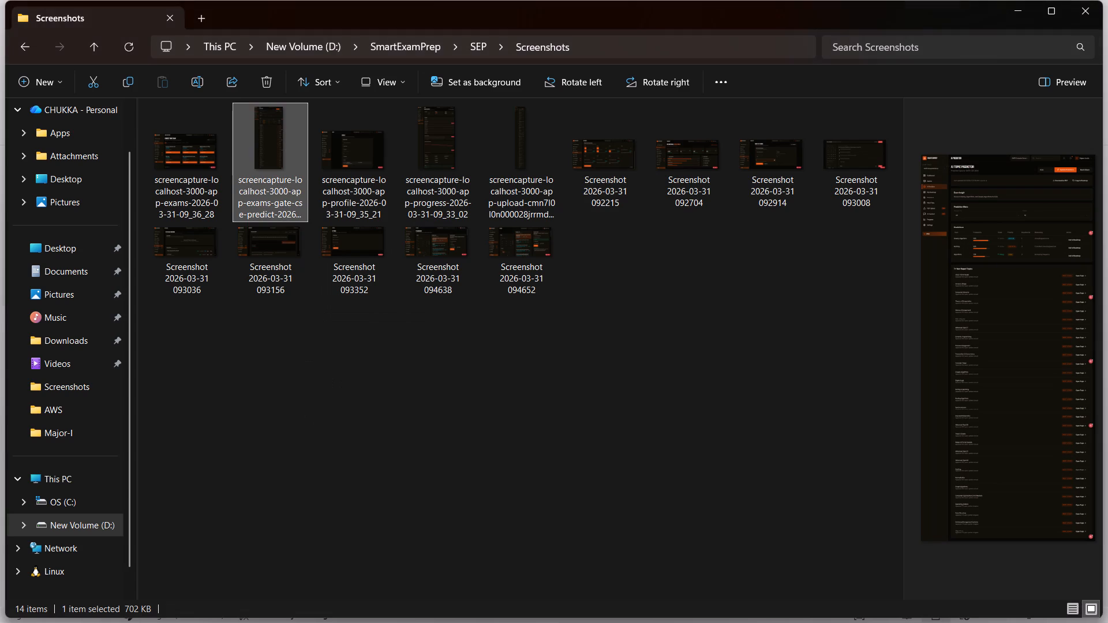
{"action": "key", "text": "ctrl+c"}
{"action": "key", "text": "alt+Tab"}
{"action": "key", "text": "ctrl+v"}
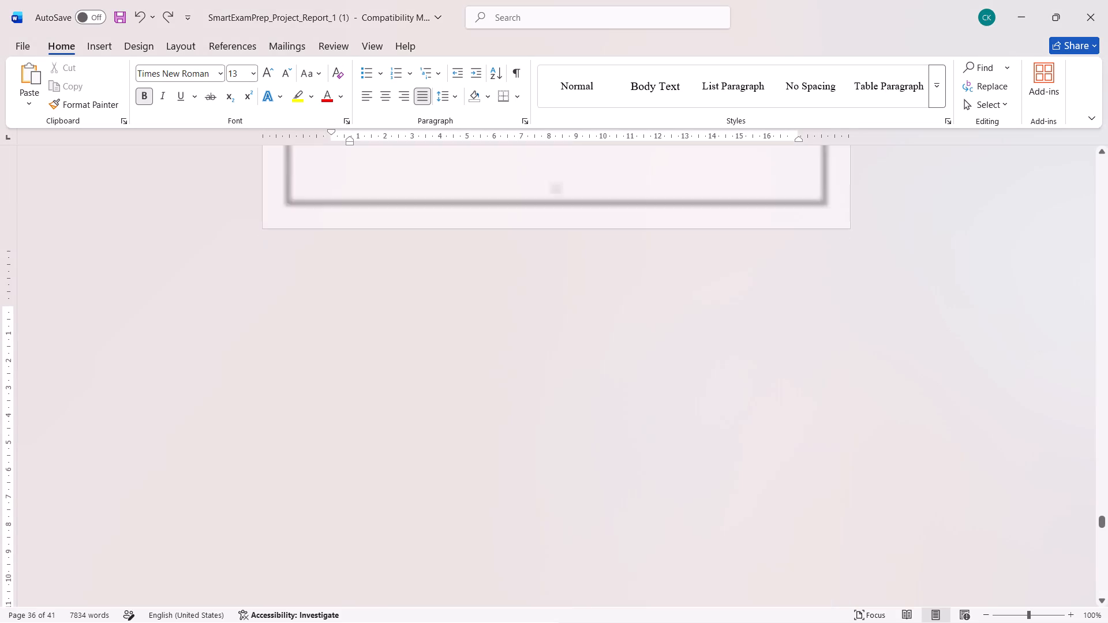
{"action": "left_click", "coordinate": [650, 550]}
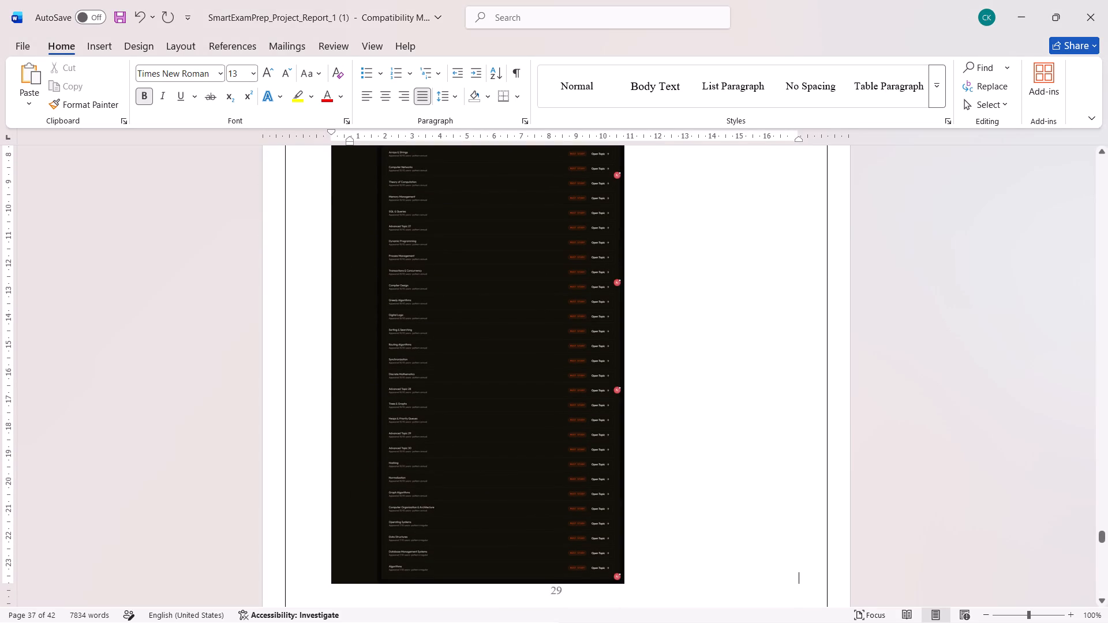
{"action": "key", "text": "Return"}
{"action": "key", "text": "Return"}
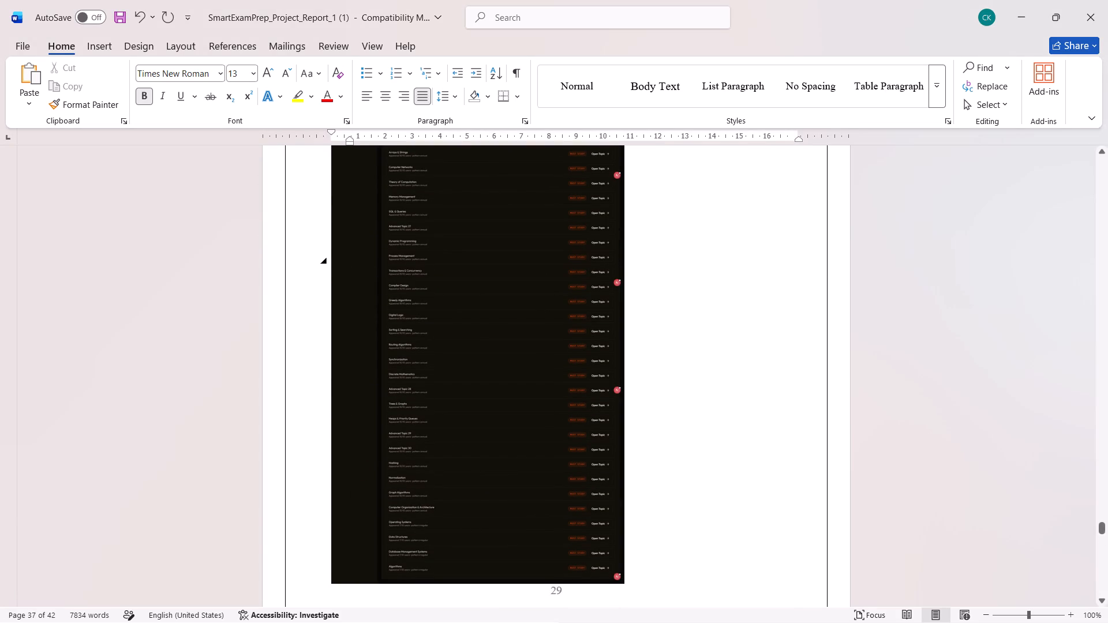
Enlarge the pasted AI Topic Predictor screenshot proportionally to about 16 cm wide, nearly filling the text width.
{"action": "scroll", "coordinate": [650, 550], "scroll_direction": "down", "scroll_amount": 1}
{"action": "scroll", "coordinate": [546, 474], "scroll_direction": "up", "scroll_amount": 2}
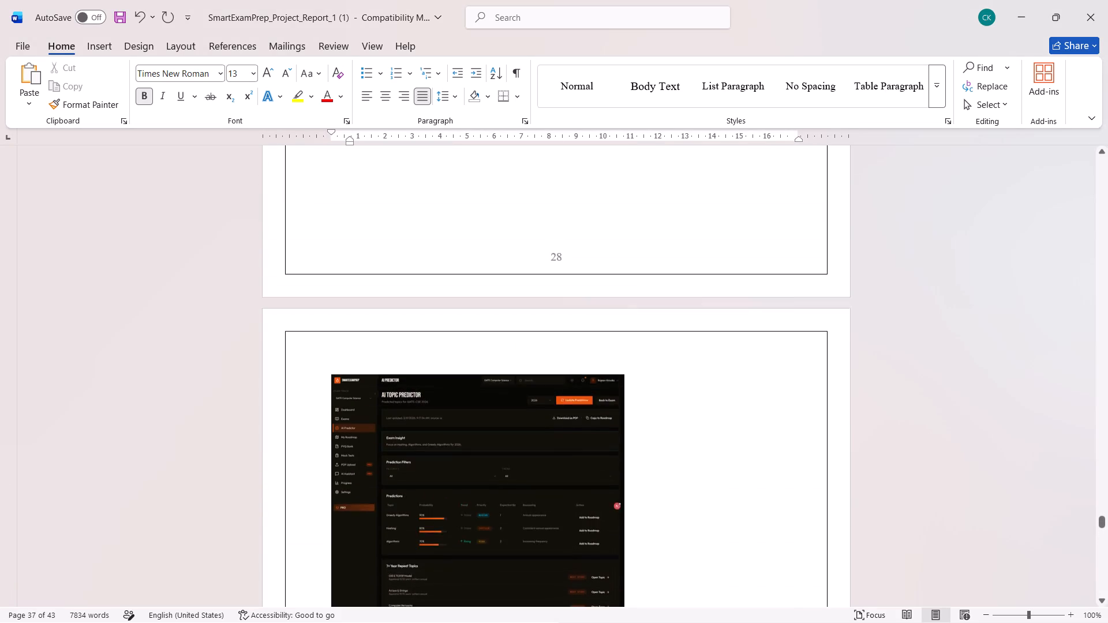
{"action": "left_click", "coordinate": [522, 504]}
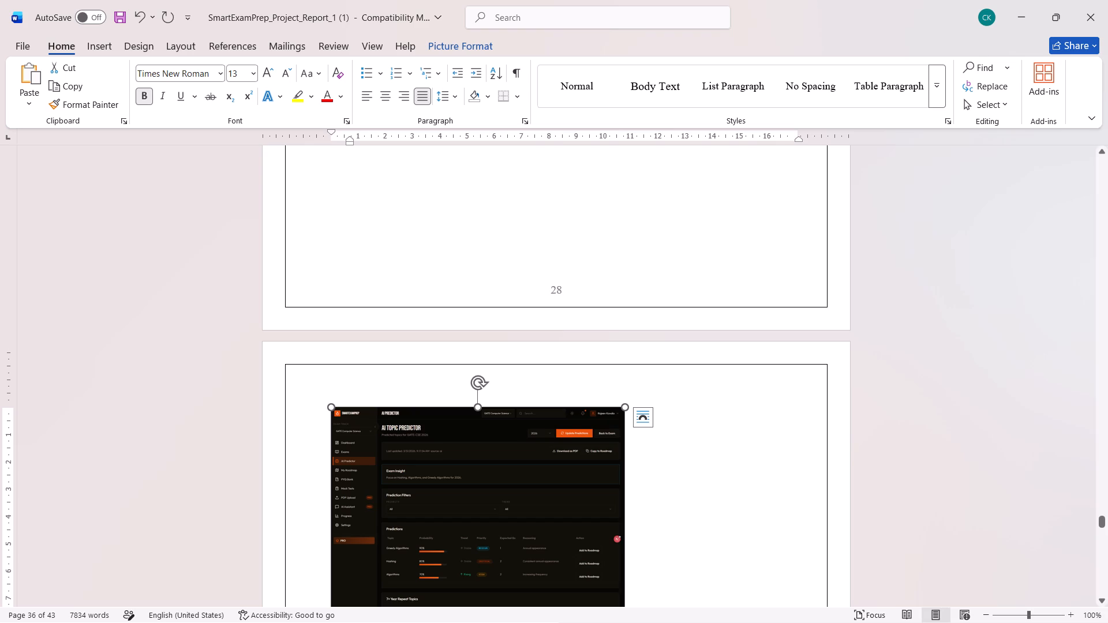
{"action": "left_click_drag", "start_coordinate": [627, 408], "coordinate": [743, 408]}
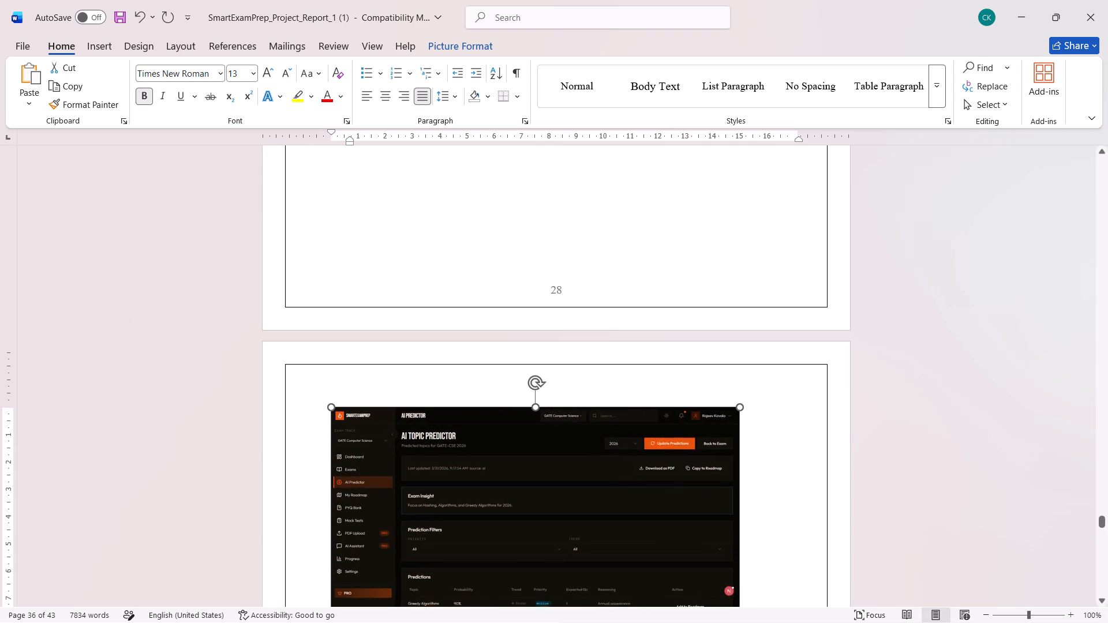
{"action": "left_click_drag", "start_coordinate": [743, 408], "coordinate": [775, 404]}
{"action": "scroll", "coordinate": [581, 477], "scroll_direction": "down", "scroll_amount": 3}
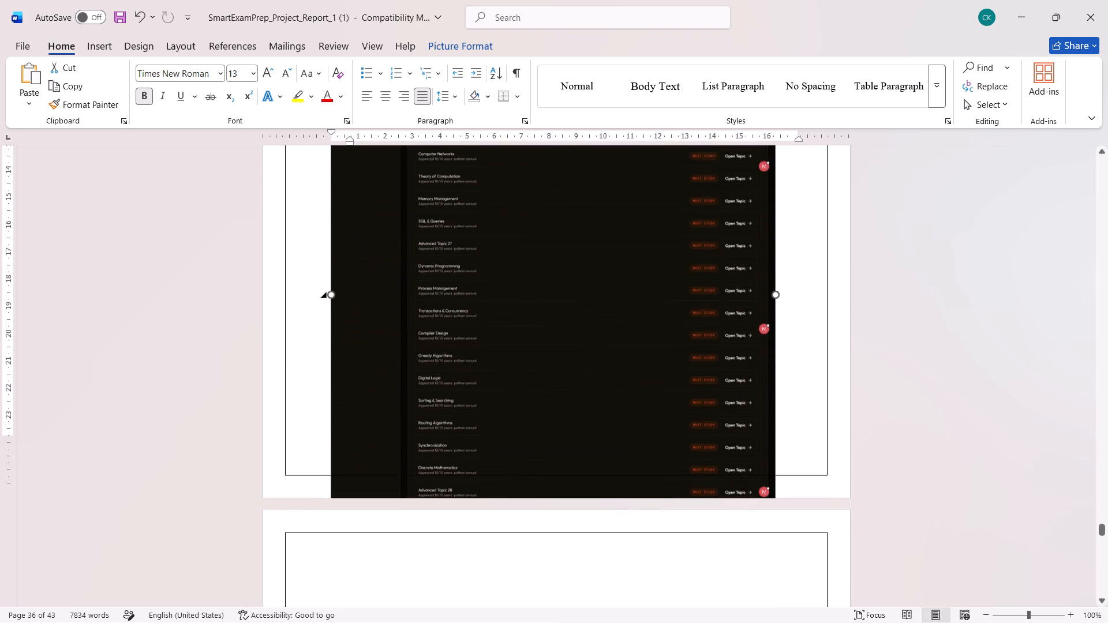
{"action": "scroll", "coordinate": [581, 477], "scroll_direction": "up", "scroll_amount": 1}
{"action": "left_click", "coordinate": [534, 501]}
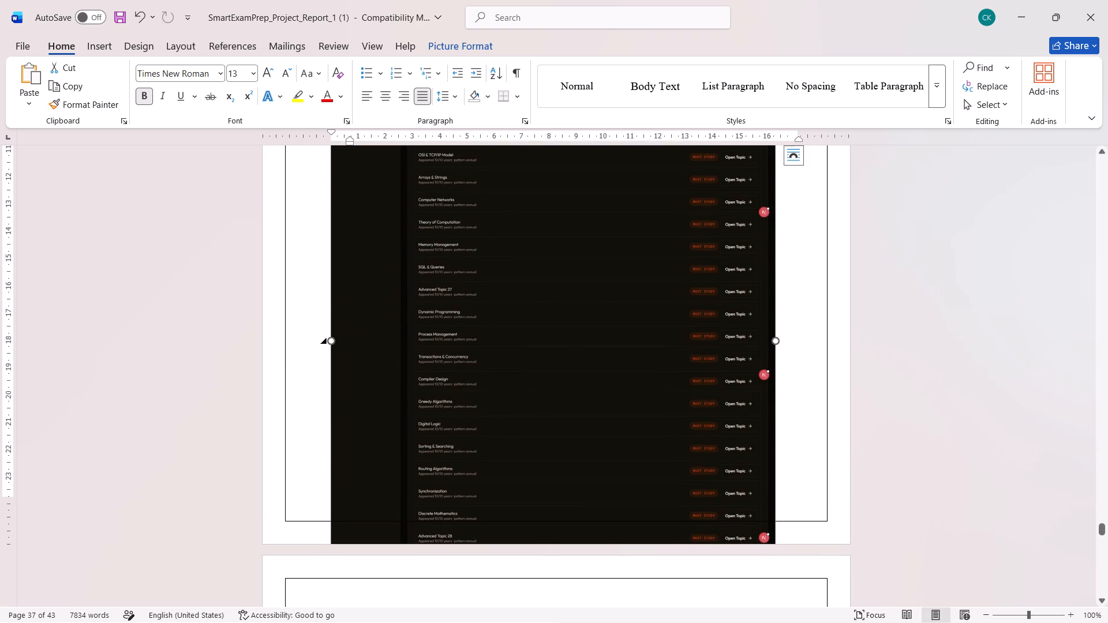
{"action": "left_click", "coordinate": [414, 471]}
{"action": "left_click", "coordinate": [325, 442]}
{"action": "left_click", "coordinate": [363, 382]}
Compress the AI Topic Predictor screenshot vertically to about 20.5 cm tall, keeping its width, so it fits on one page.
{"action": "scroll", "coordinate": [618, 415], "scroll_direction": "up", "scroll_amount": 1}
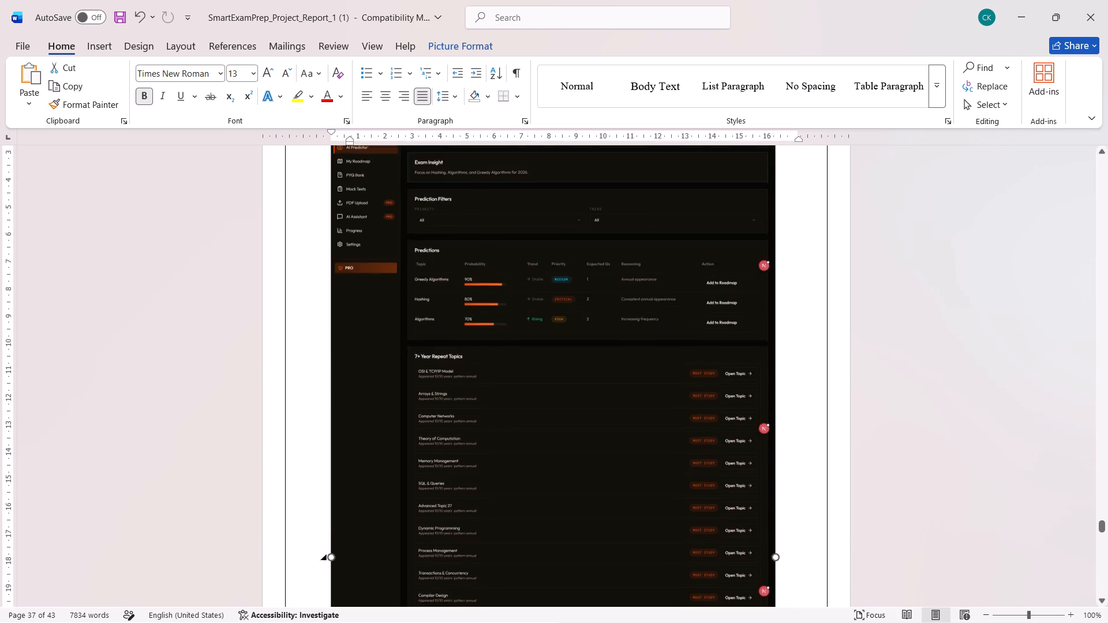
{"action": "scroll", "coordinate": [618, 415], "scroll_direction": "up", "scroll_amount": 2}
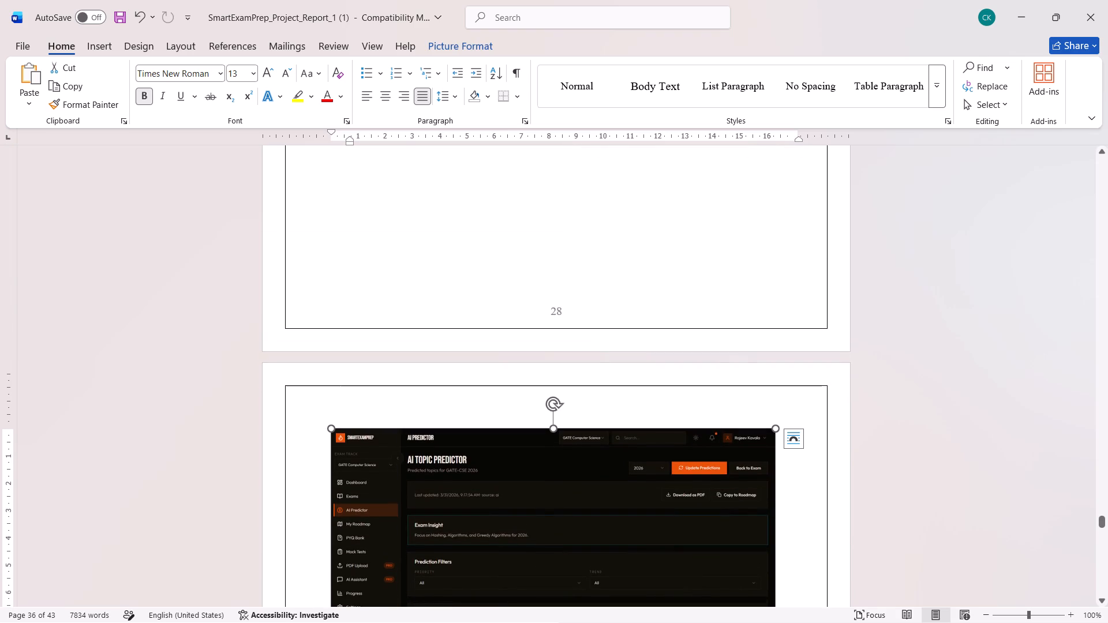
{"action": "left_click_drag", "start_coordinate": [554, 429], "coordinate": [546, 568]}
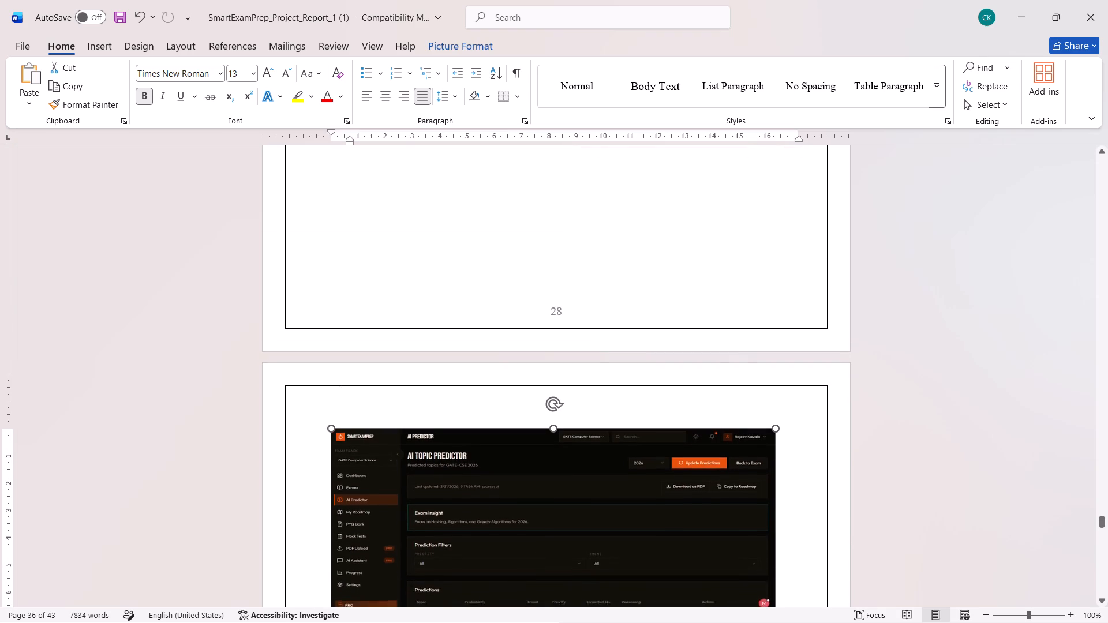
{"action": "left_click_drag", "start_coordinate": [546, 568], "coordinate": [542, 617]}
{"action": "scroll", "coordinate": [547, 489], "scroll_direction": "down", "scroll_amount": 2}
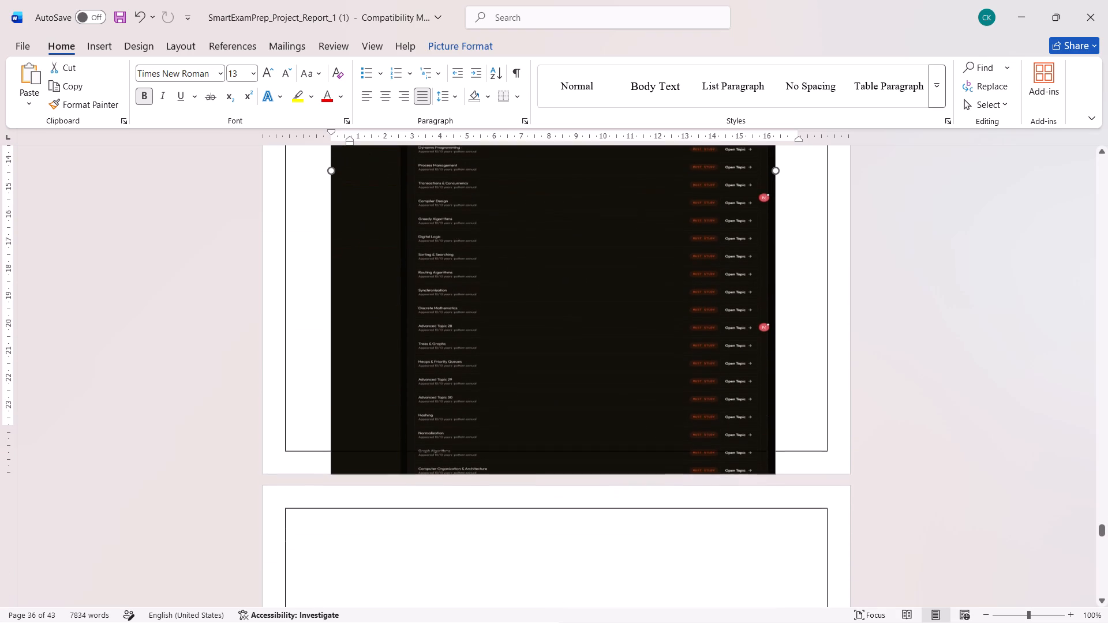
{"action": "scroll", "coordinate": [547, 489], "scroll_direction": "up", "scroll_amount": 13}
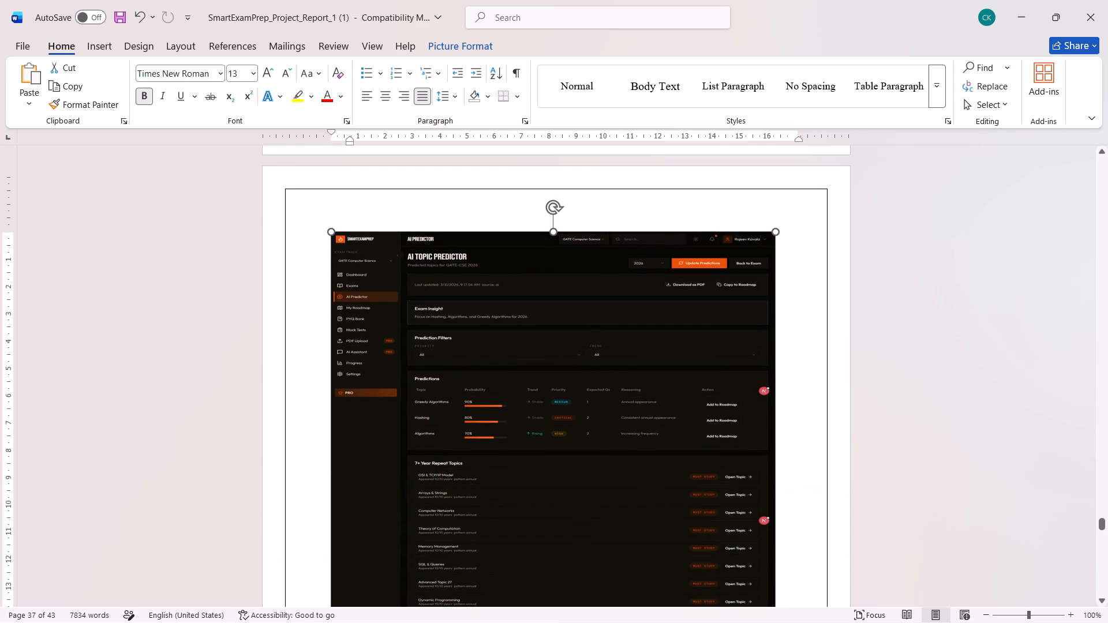
{"action": "left_click_drag", "start_coordinate": [553, 226], "coordinate": [554, 257]}
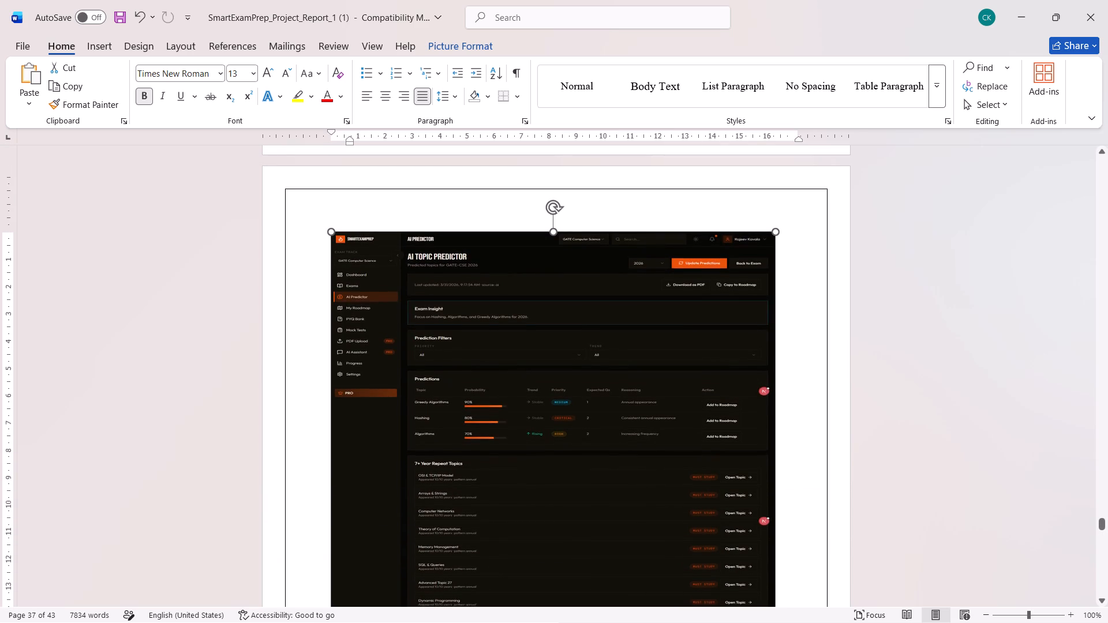
{"action": "left_click_drag", "start_coordinate": [554, 257], "coordinate": [575, 453]}
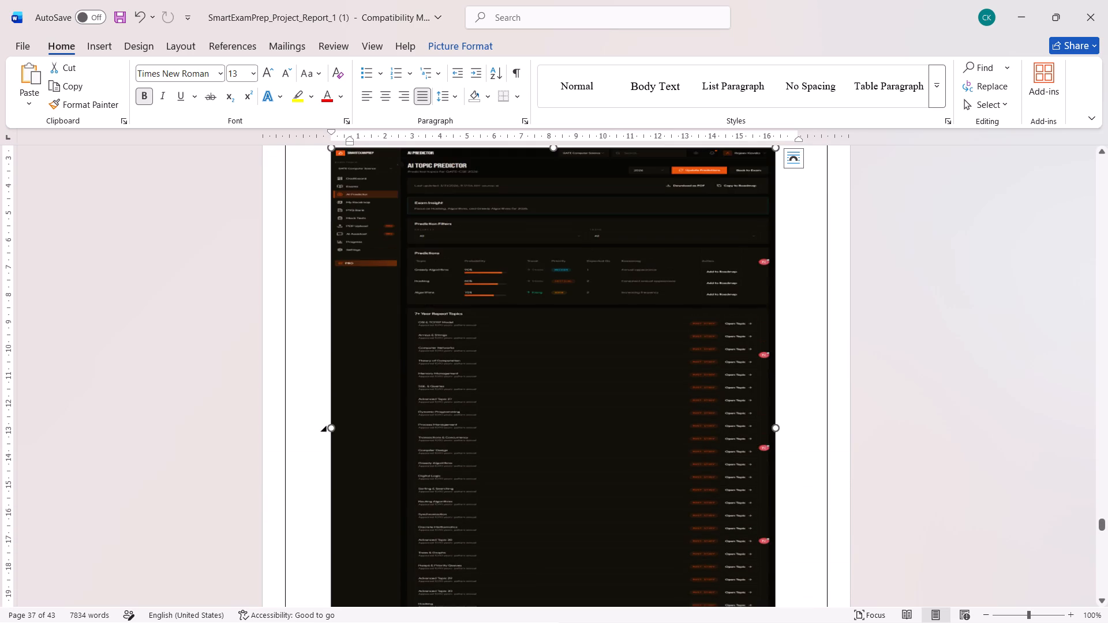
{"action": "scroll", "coordinate": [603, 408], "scroll_direction": "down", "scroll_amount": 1}
Move the AI Topic Predictor screenshot up to the top margin of its page.
{"action": "scroll", "coordinate": [603, 408], "scroll_direction": "up", "scroll_amount": 3}
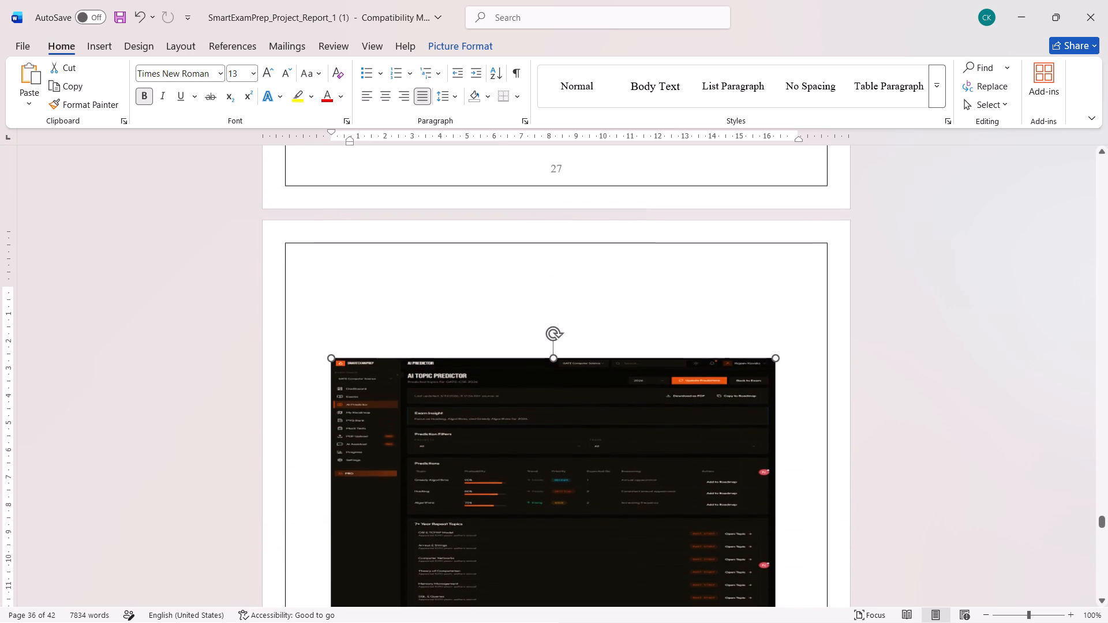
{"action": "left_click_drag", "start_coordinate": [545, 415], "coordinate": [537, 287]}
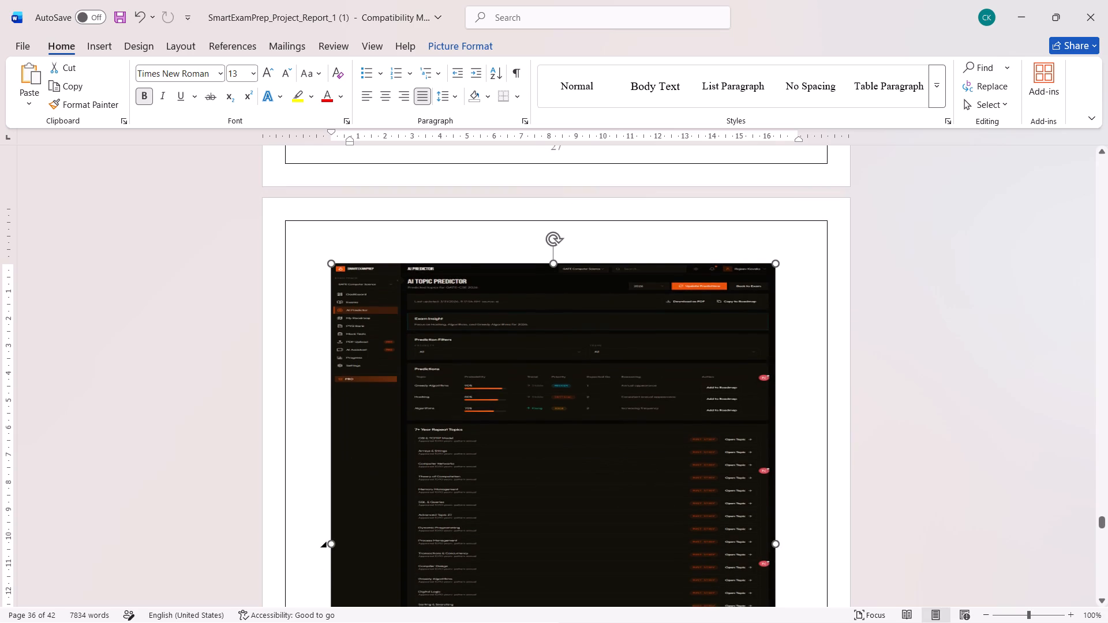
Start a caption reading "Fig 4.8.2" on a new line below the AI Topic Predictor screenshot.
{"action": "scroll", "coordinate": [590, 314], "scroll_direction": "down", "scroll_amount": 2}
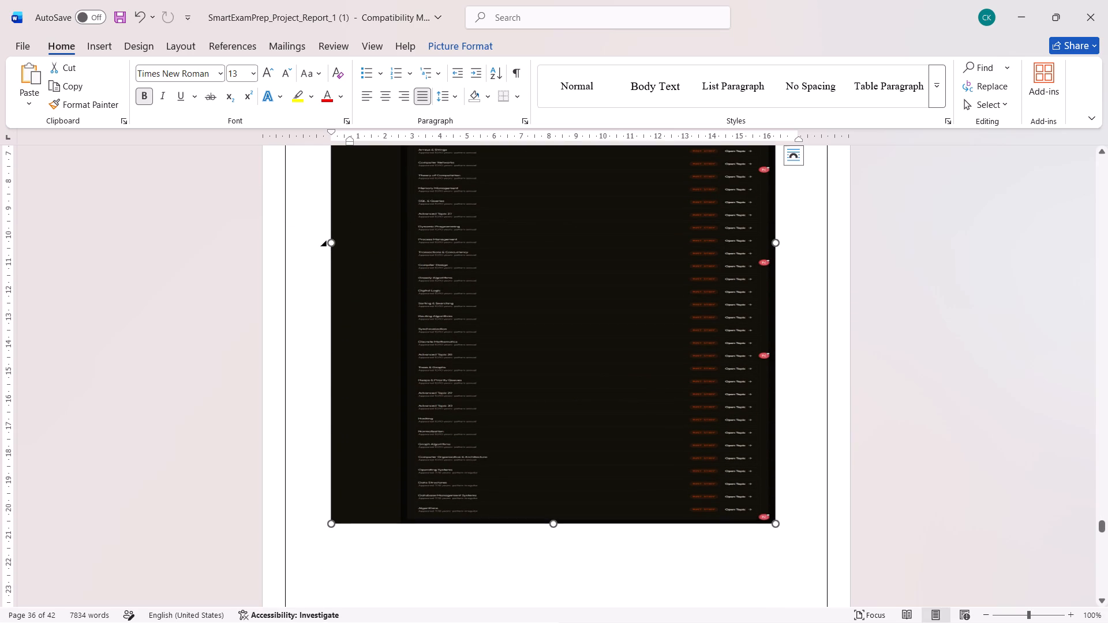
{"action": "left_click", "coordinate": [788, 518]}
{"action": "key", "text": "Return"}
{"action": "key", "text": "space"}
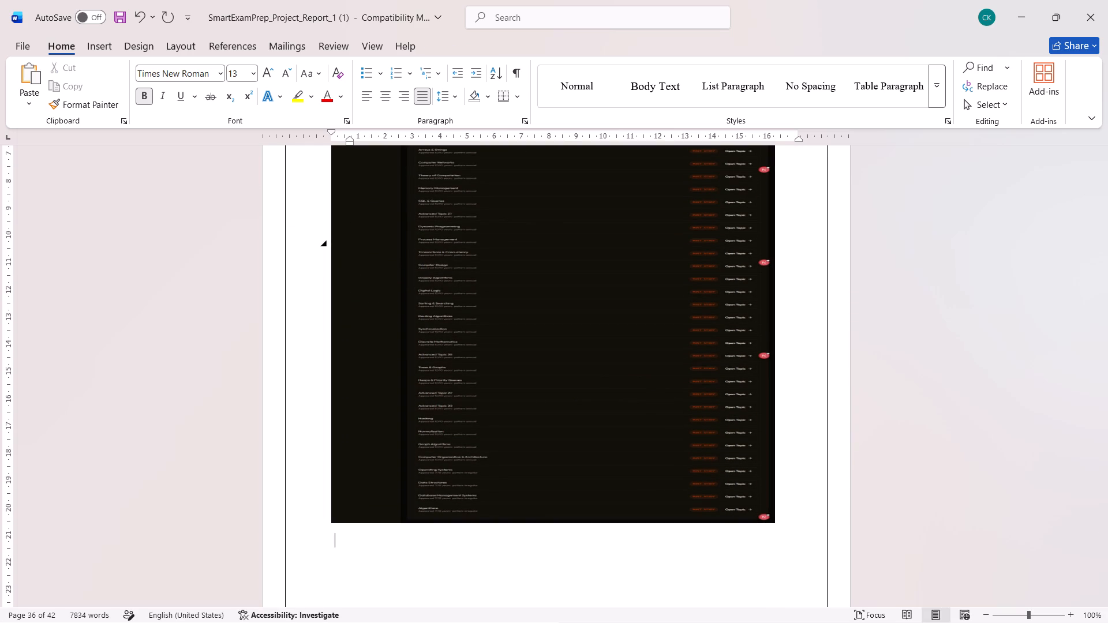
{"action": "type", "text": "Fig"}
{"action": "key", "text": "space"}
{"action": "key", "text": "8"}
{"action": "key", "text": "BackSpace"}
{"action": "type", "text": "4.8.2"}
{"action": "key", "text": "space"}
{"action": "key", "text": "alt+Tab"}
{"action": "key", "text": "alt+Tab"}
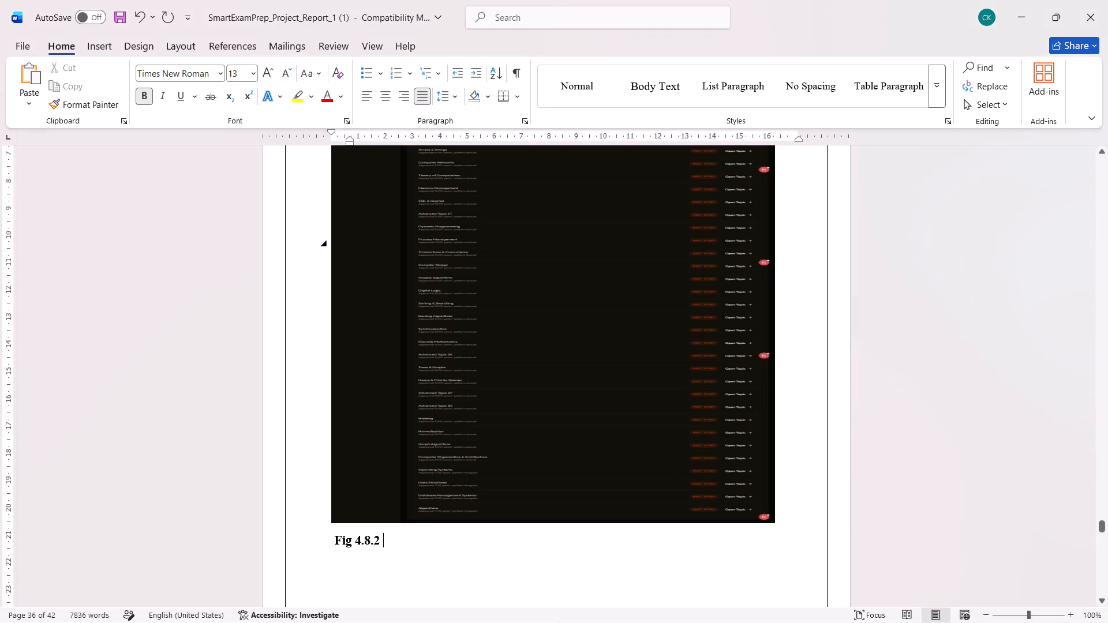
{"action": "key", "text": "alt+Tab"}
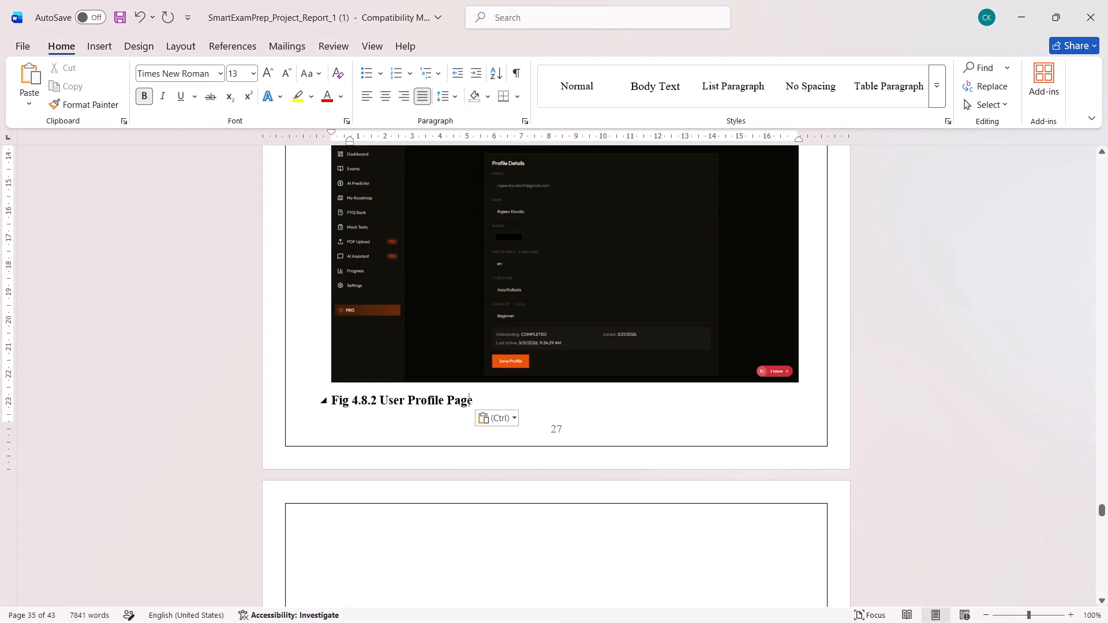
Indent the new Fig 4.8.2 caption from its start by six tab steps and pull it back by one.
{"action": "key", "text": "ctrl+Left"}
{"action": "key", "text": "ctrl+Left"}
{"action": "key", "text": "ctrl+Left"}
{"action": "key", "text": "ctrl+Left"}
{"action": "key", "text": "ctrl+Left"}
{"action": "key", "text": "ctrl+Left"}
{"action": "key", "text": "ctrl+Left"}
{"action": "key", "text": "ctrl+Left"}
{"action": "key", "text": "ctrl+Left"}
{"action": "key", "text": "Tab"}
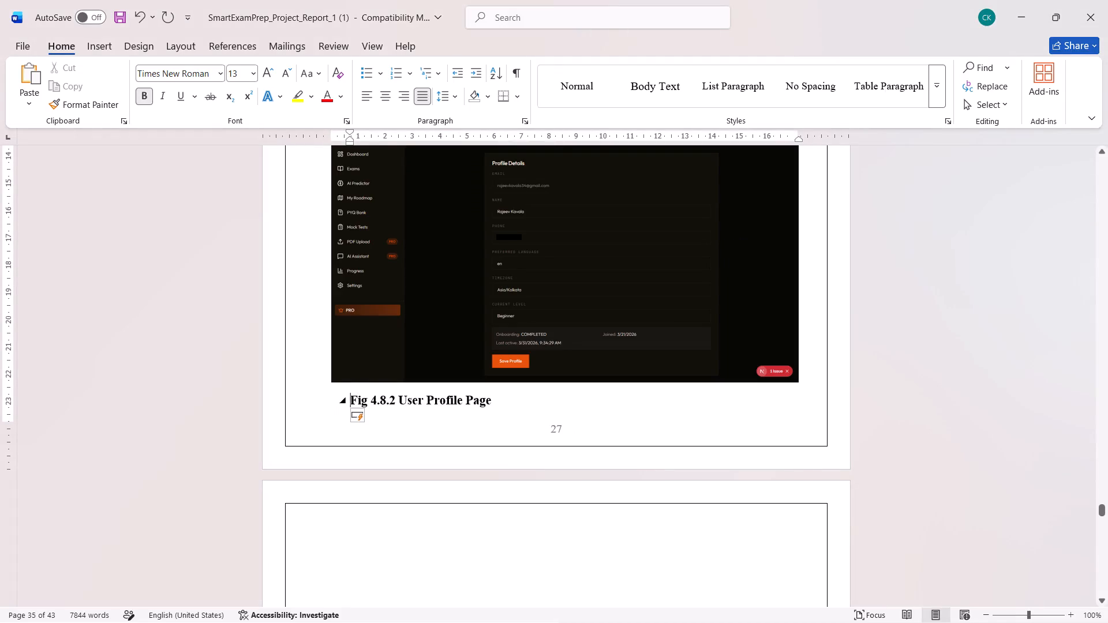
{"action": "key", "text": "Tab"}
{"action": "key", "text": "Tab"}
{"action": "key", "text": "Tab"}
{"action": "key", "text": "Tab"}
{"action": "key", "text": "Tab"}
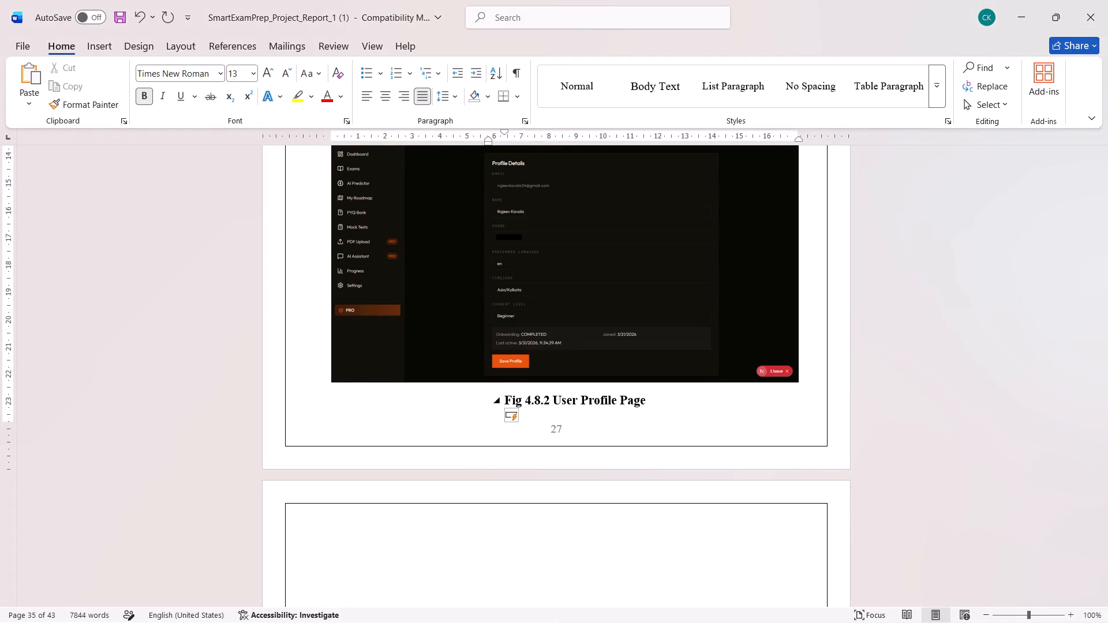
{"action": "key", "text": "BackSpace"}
Reduce the Fig 4.8.2 caption's indent by three more steps and add two spaces before it to centre it under the profile screenshot.
{"action": "scroll", "coordinate": [554, 397], "scroll_direction": "up", "scroll_amount": 1}
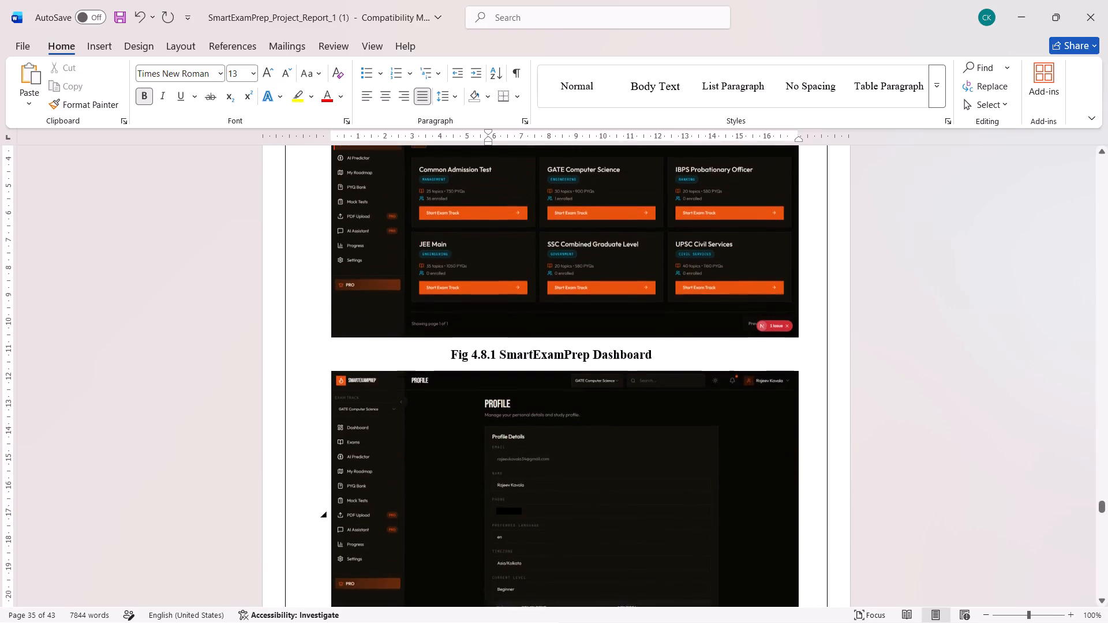
{"action": "scroll", "coordinate": [554, 397], "scroll_direction": "down", "scroll_amount": 3, "text": "ctrl"}
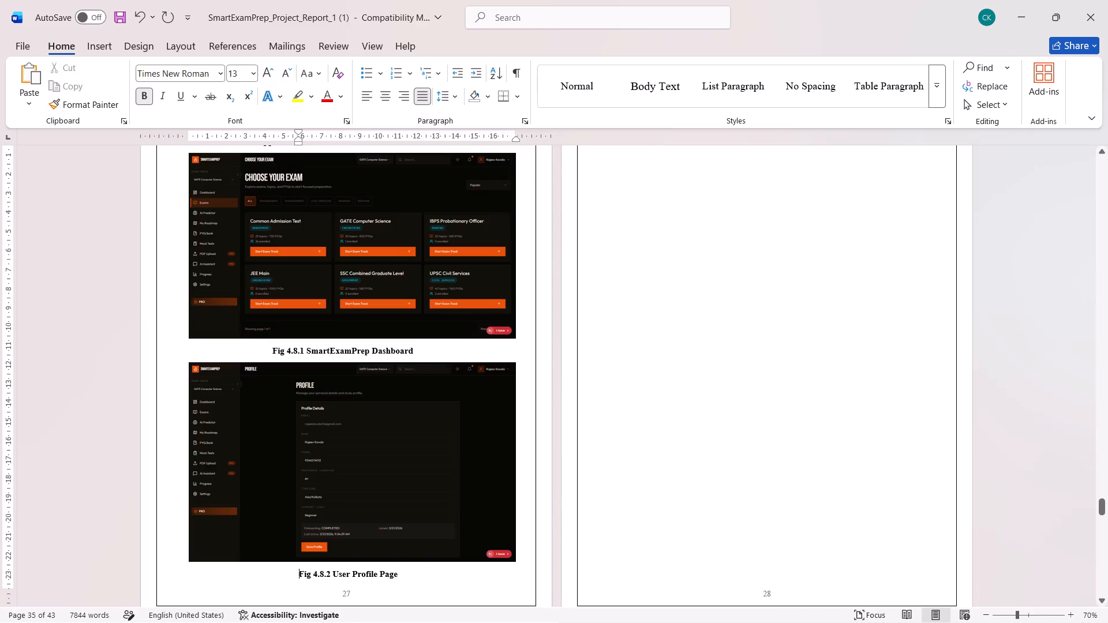
{"action": "key", "text": "BackSpace"}
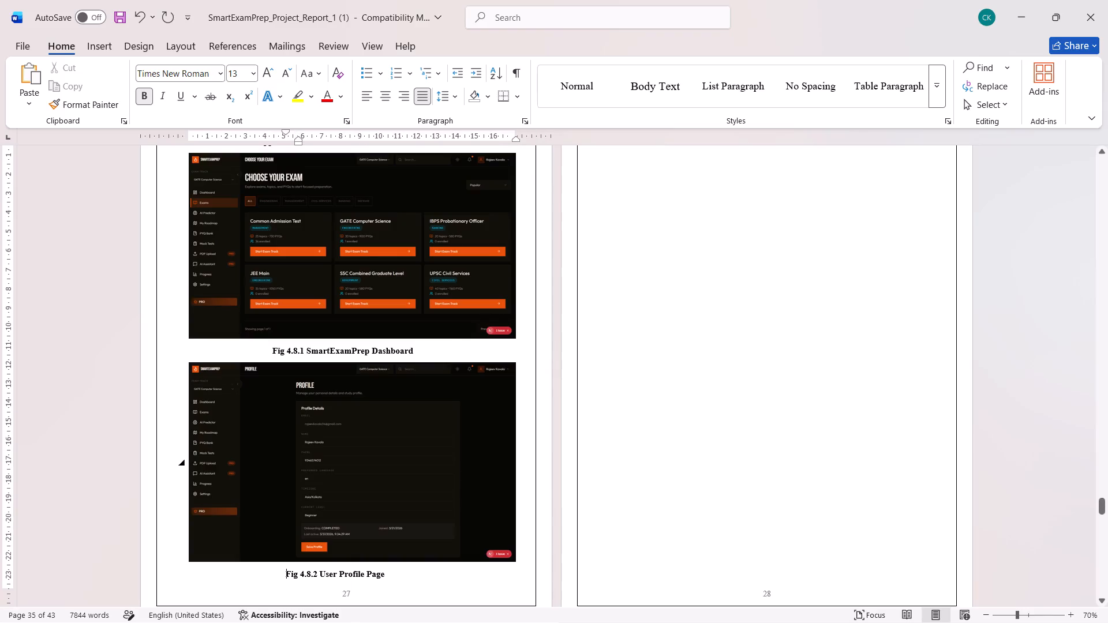
{"action": "key", "text": "BackSpace"}
{"action": "key", "text": "BackSpace"}
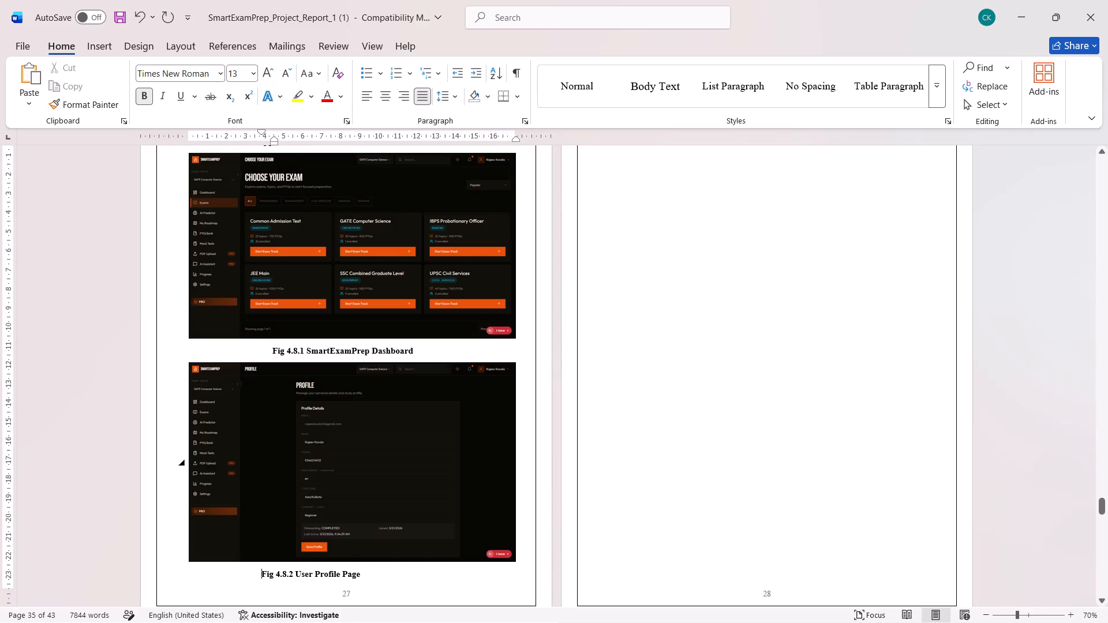
{"action": "key", "text": "space"}
{"action": "key", "text": "space"}
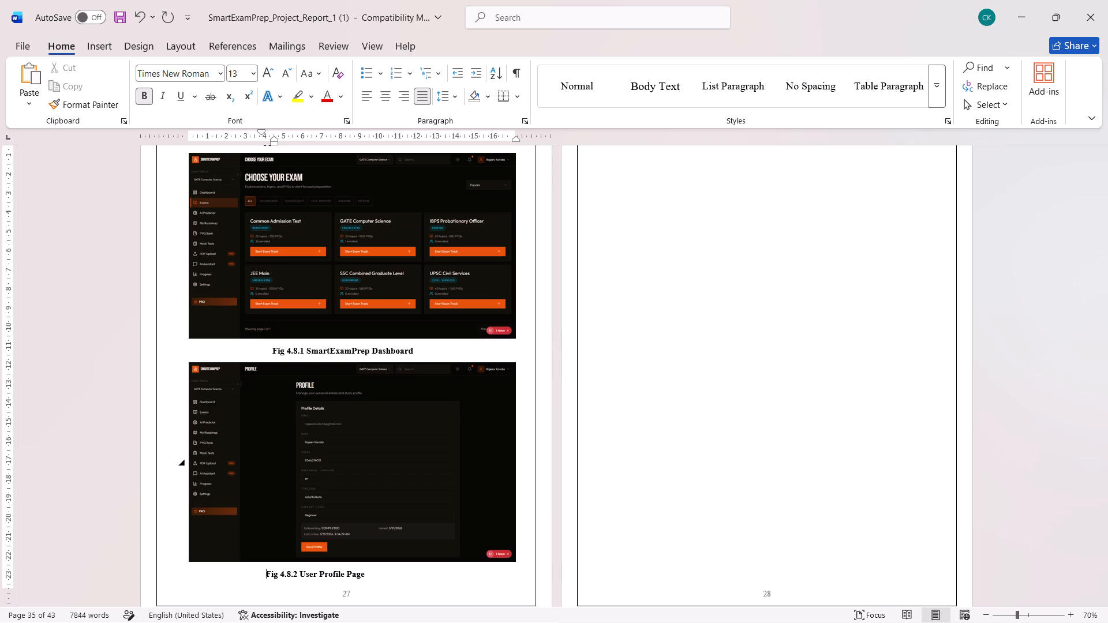
Examine the AI Topic Predictor screenshot in the report and its original image from the Screenshots folder.
{"action": "scroll", "coordinate": [406, 399], "scroll_direction": "down", "scroll_amount": 3}
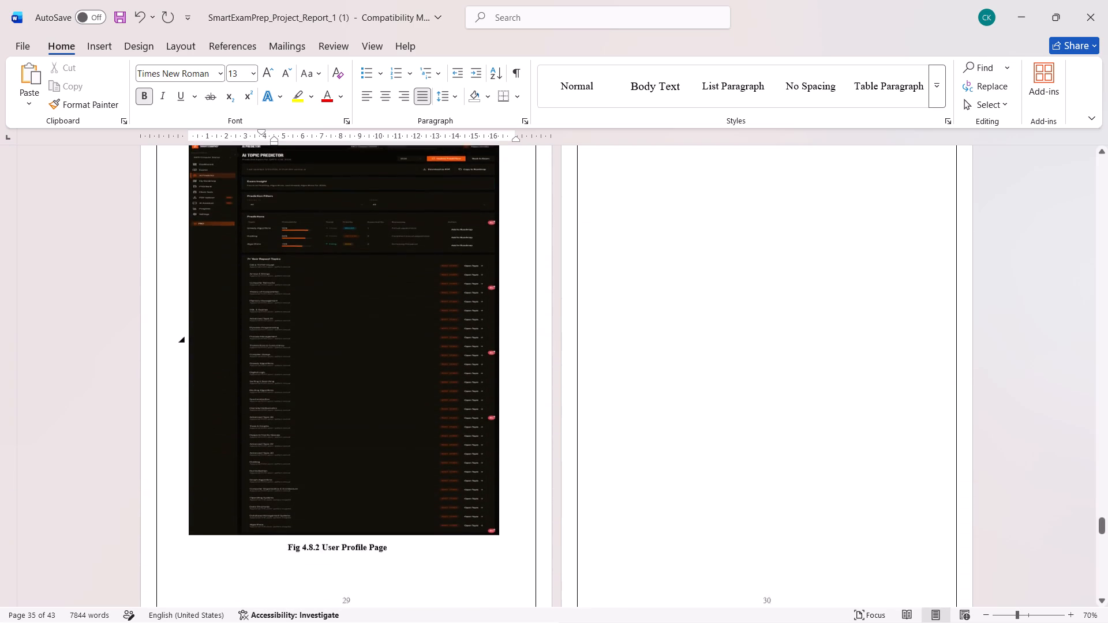
{"action": "scroll", "coordinate": [253, 256], "scroll_direction": "up", "scroll_amount": 1}
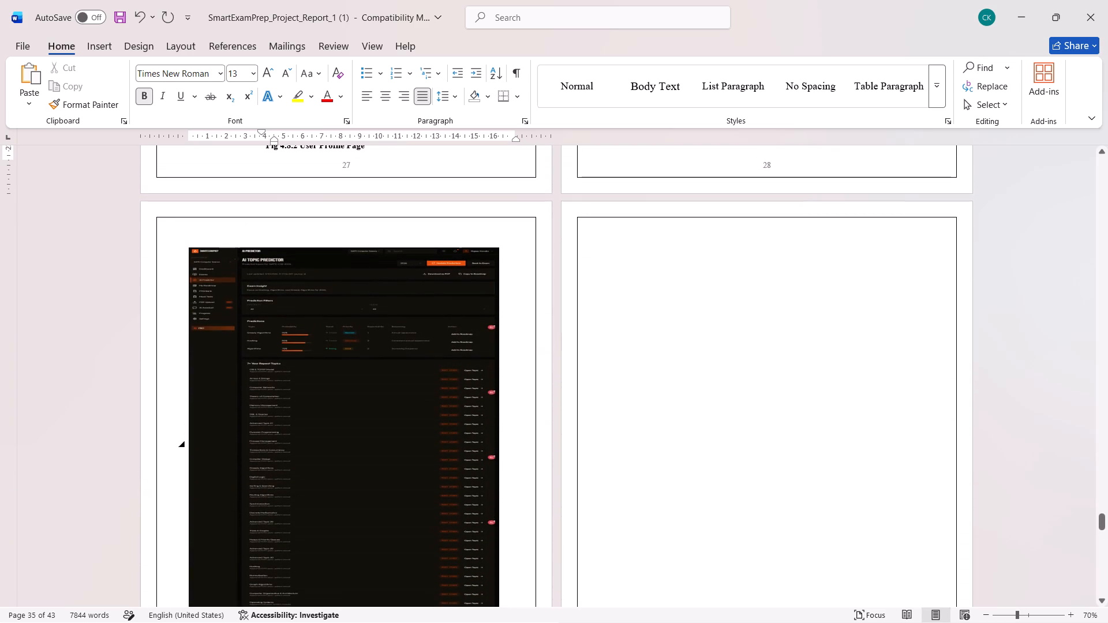
{"action": "key", "text": "alt+Tab"}
{"action": "key", "text": "alt+Tab"}
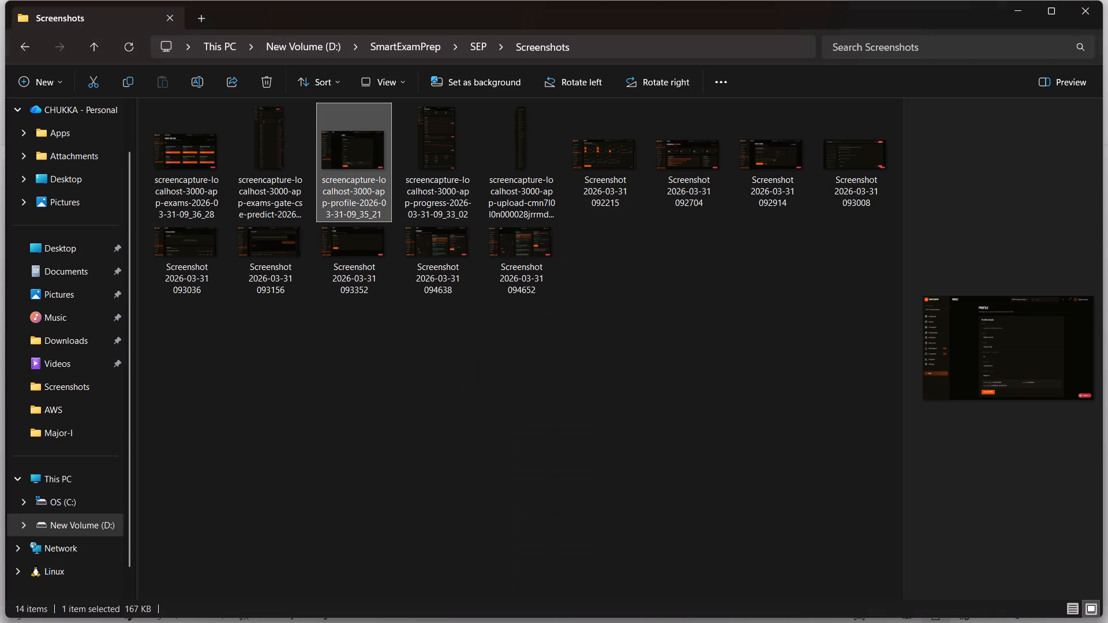
{"action": "double_click", "coordinate": [259, 134]}
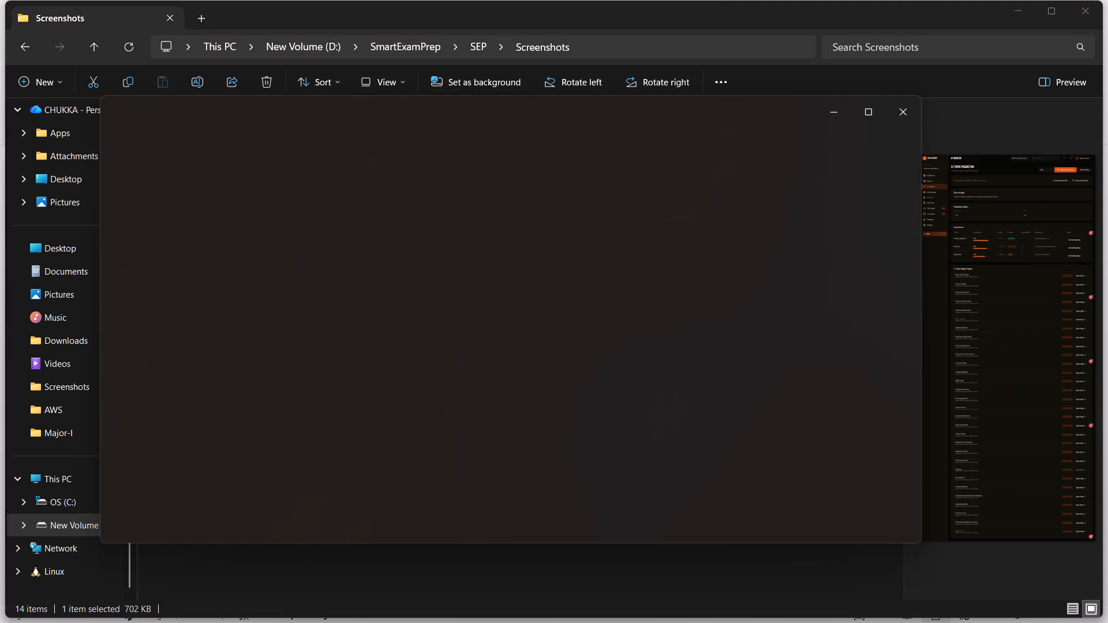
{"action": "scroll", "coordinate": [481, 297], "scroll_direction": "up", "scroll_amount": 16, "text": "ctrl"}
{"action": "left_click_drag", "start_coordinate": [481, 297], "coordinate": [482, 398]}
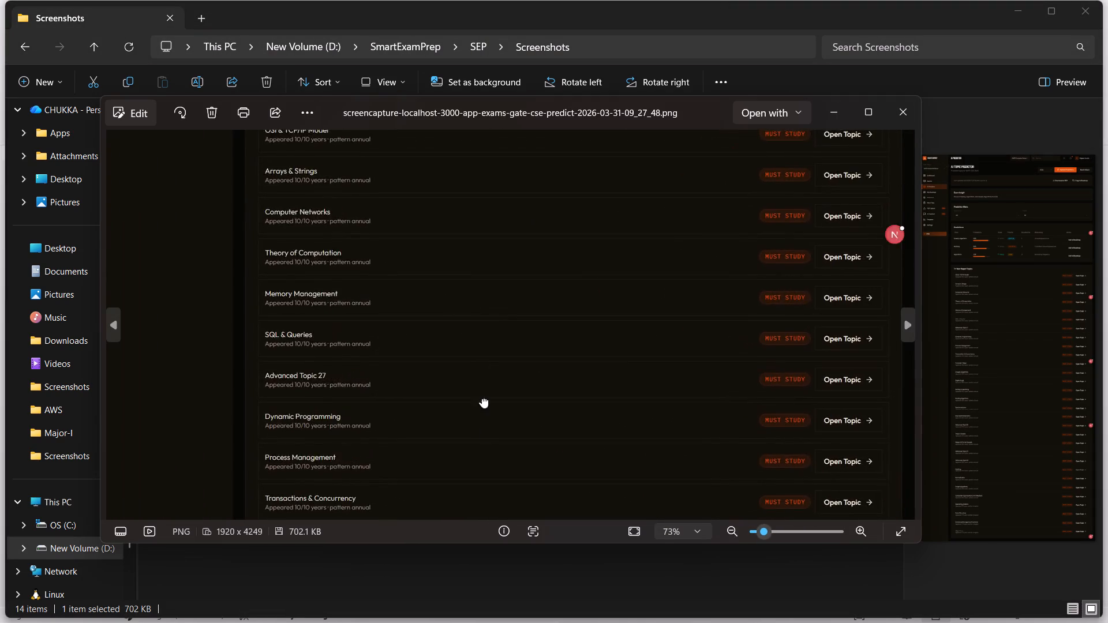
{"action": "left_click_drag", "start_coordinate": [482, 398], "coordinate": [478, 622]}
{"action": "scroll", "coordinate": [496, 374], "scroll_direction": "down", "scroll_amount": 5, "text": "ctrl"}
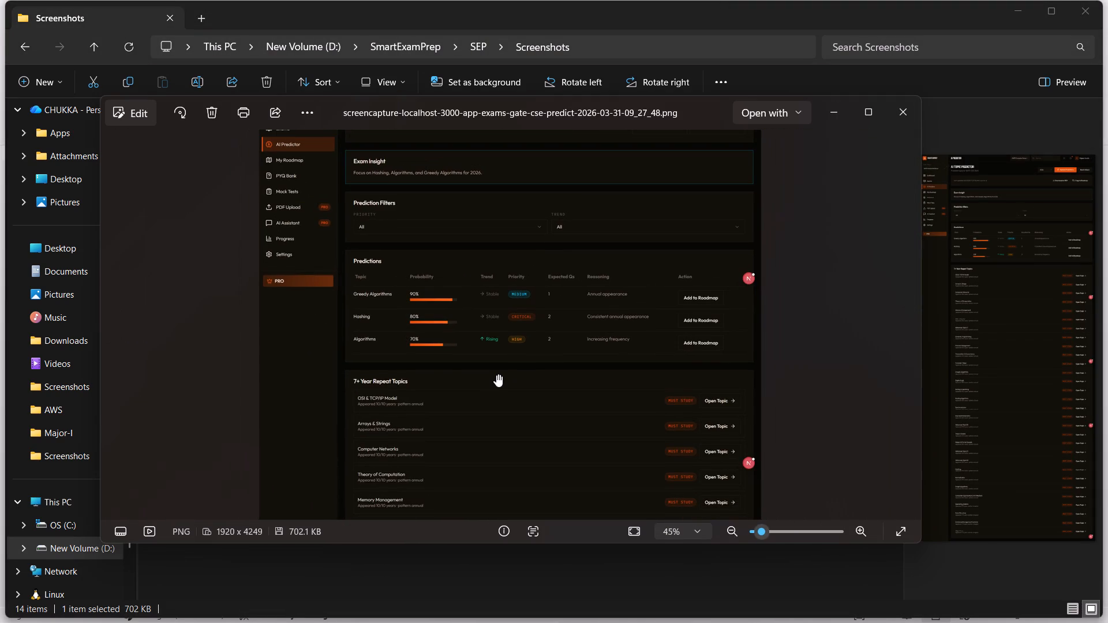
{"action": "left_click_drag", "start_coordinate": [527, 365], "coordinate": [539, 424]}
{"action": "key", "text": "alt+grave"}
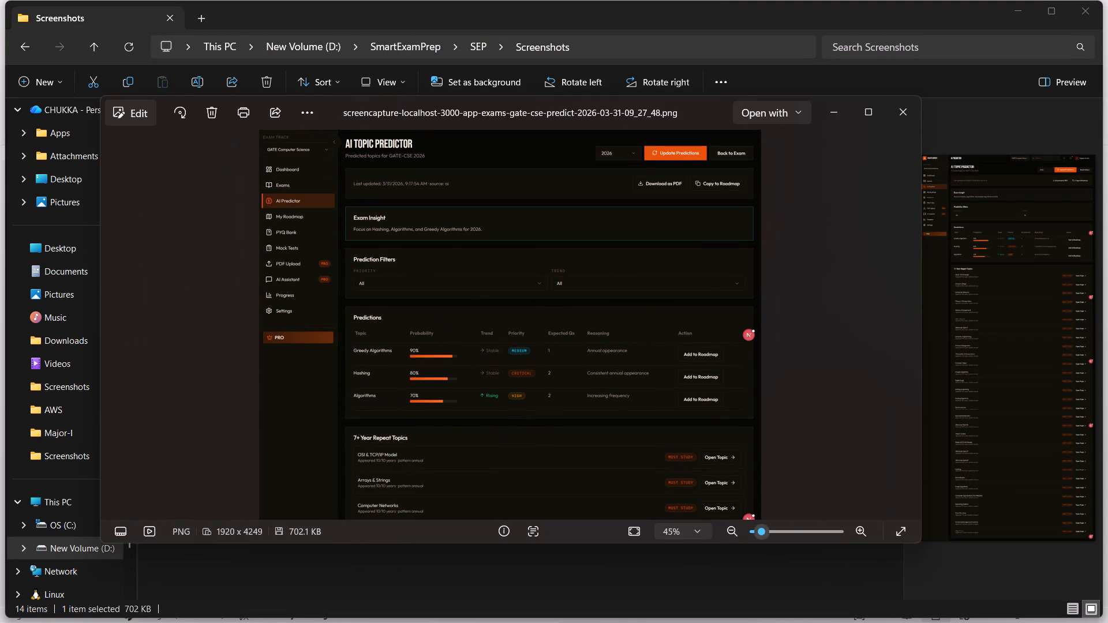
Delete the AI Topic Predictor screenshot from the Word report.
{"action": "key", "text": "alt+Tab"}
{"action": "key", "text": "alt+Tab"}
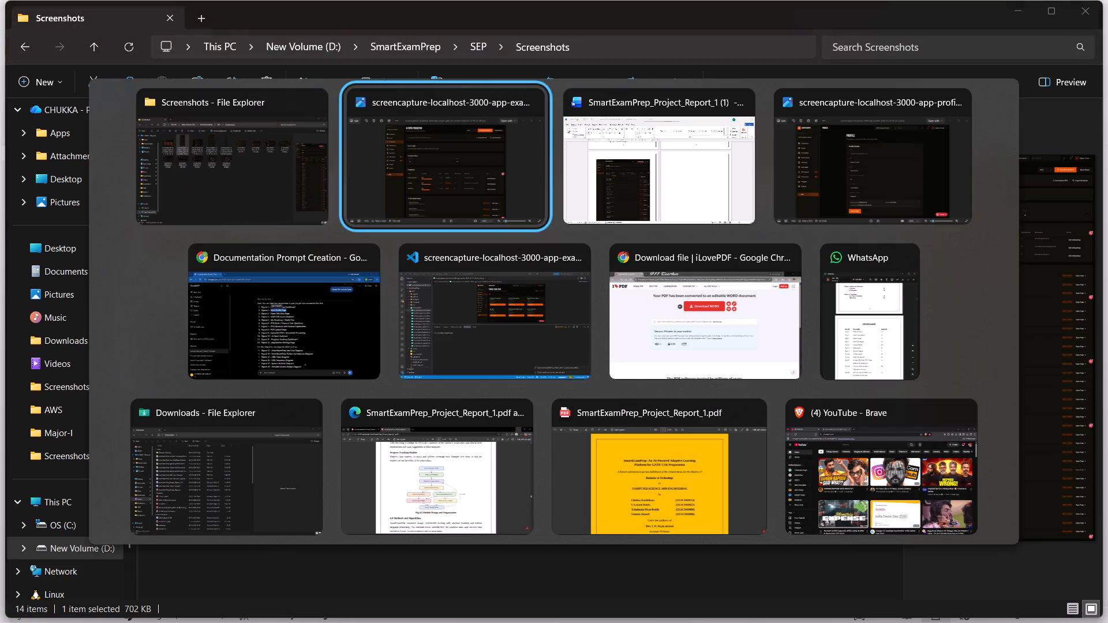
{"action": "key", "text": "alt+Tab"}
{"action": "left_click", "coordinate": [392, 294]}
{"action": "key", "text": "Delete"}
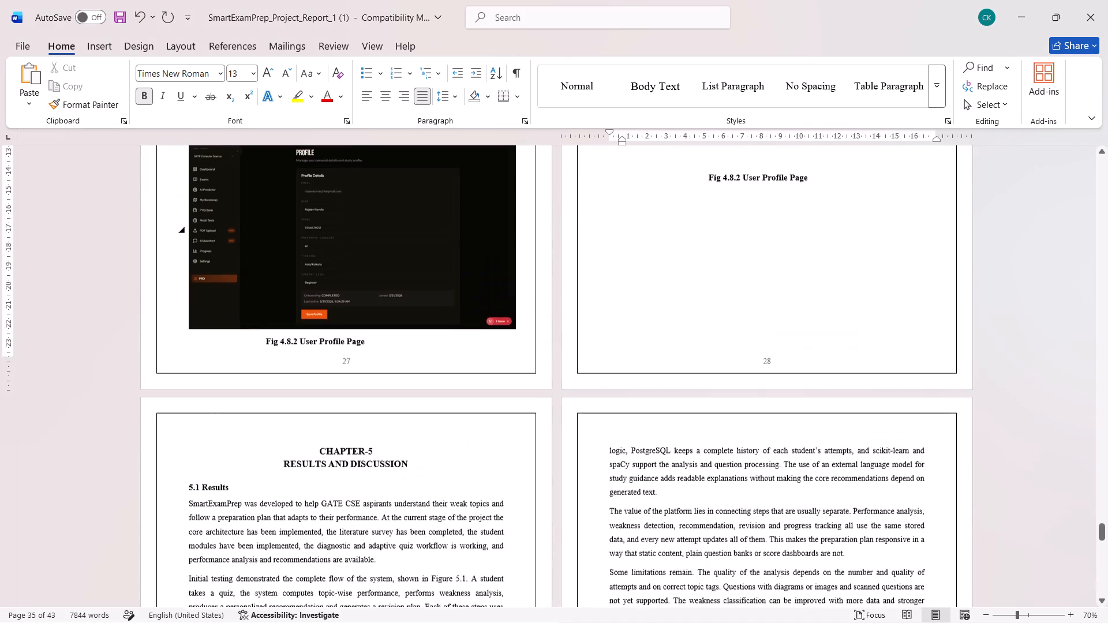
Delete the leftover duplicate Fig 4.8.2 User Profile Page caption from the otherwise empty page 28.
{"action": "scroll", "coordinate": [392, 294], "scroll_direction": "up", "scroll_amount": 1}
{"action": "scroll", "coordinate": [387, 347], "scroll_direction": "up", "scroll_amount": 1}
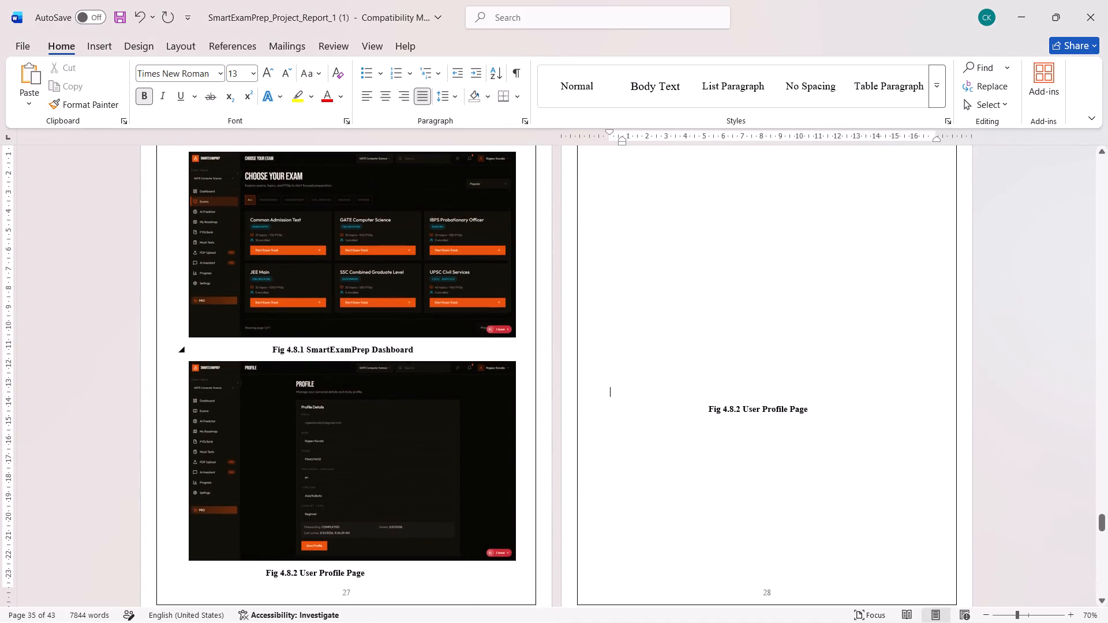
{"action": "scroll", "coordinate": [387, 347], "scroll_direction": "down", "scroll_amount": 2, "text": "ctrl"}
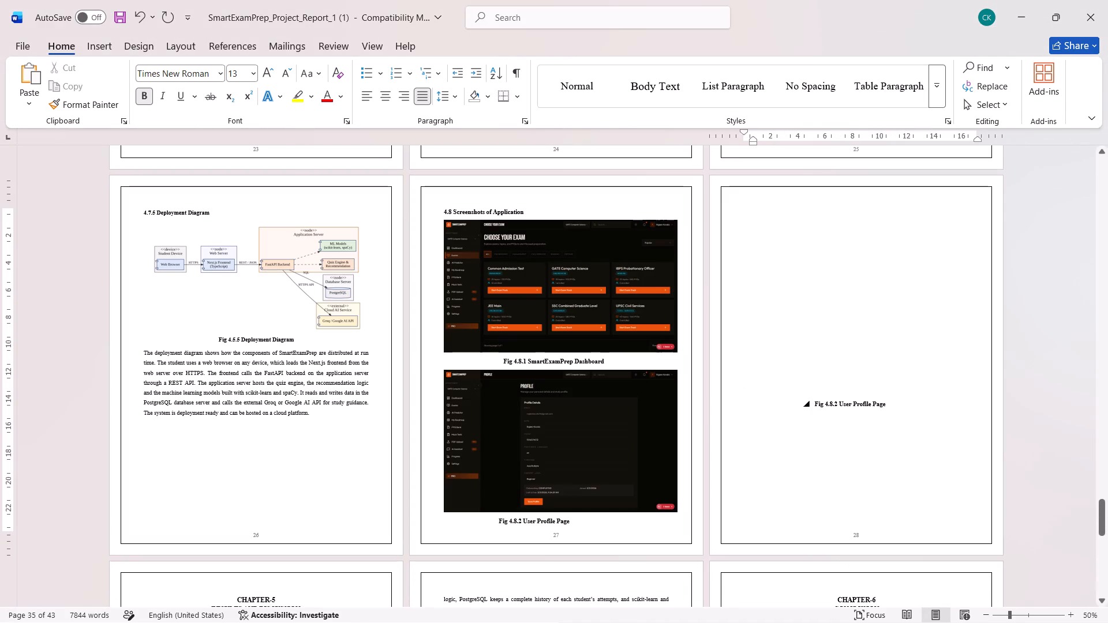
{"action": "left_click_drag", "start_coordinate": [907, 403], "coordinate": [814, 399]}
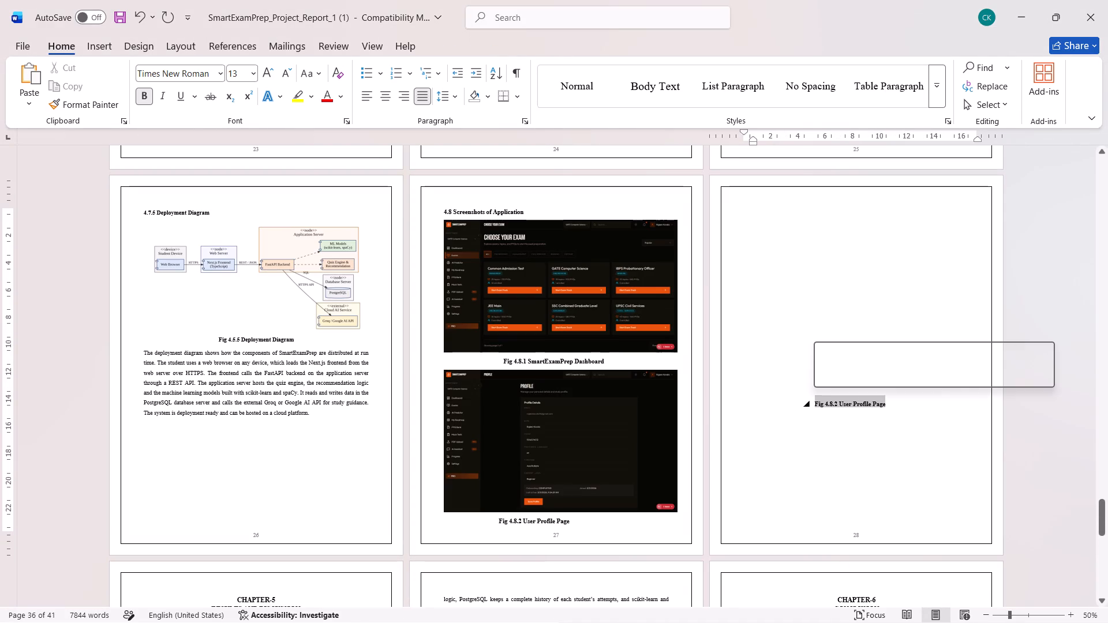
{"action": "key", "text": "BackSpace"}
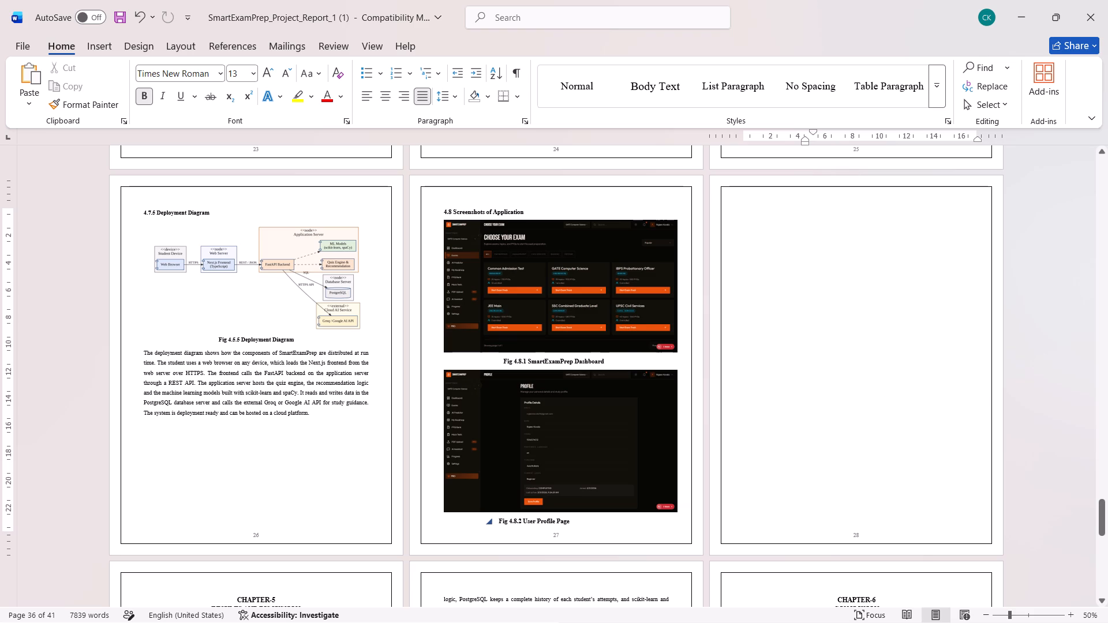
Add a net seven spaces before the Fig 4.8.2 User Profile Page caption to centre it under the profile screenshot.
{"action": "left_click", "coordinate": [496, 517]}
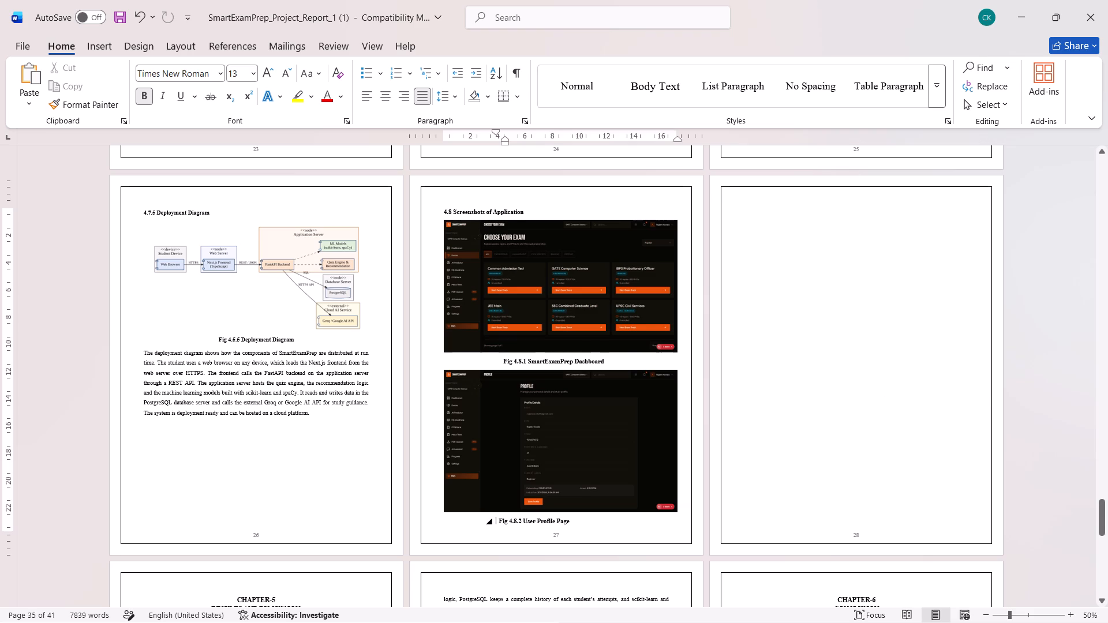
{"action": "key", "text": "space"}
{"action": "key", "text": "space"}
{"action": "key", "text": "space"}
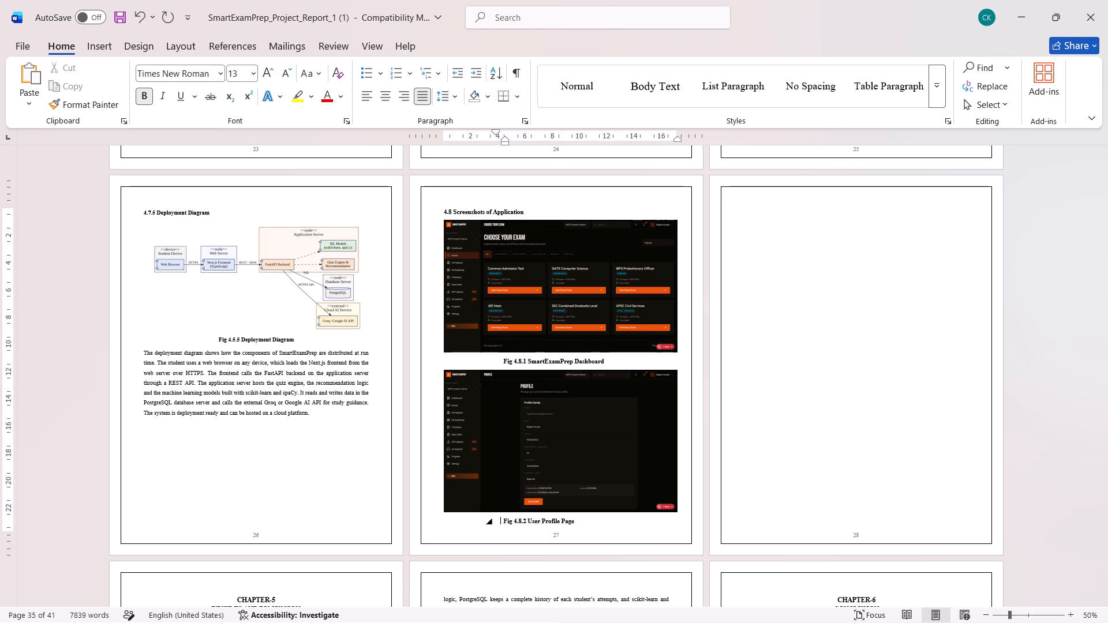
{"action": "key", "text": "space"}
{"action": "key", "text": "space"}
{"action": "key", "text": "space"}
{"action": "key", "text": "space"}
{"action": "key", "text": "space"}
{"action": "key", "text": "space"}
{"action": "key", "text": "BackSpace"}
{"action": "key", "text": "BackSpace"}
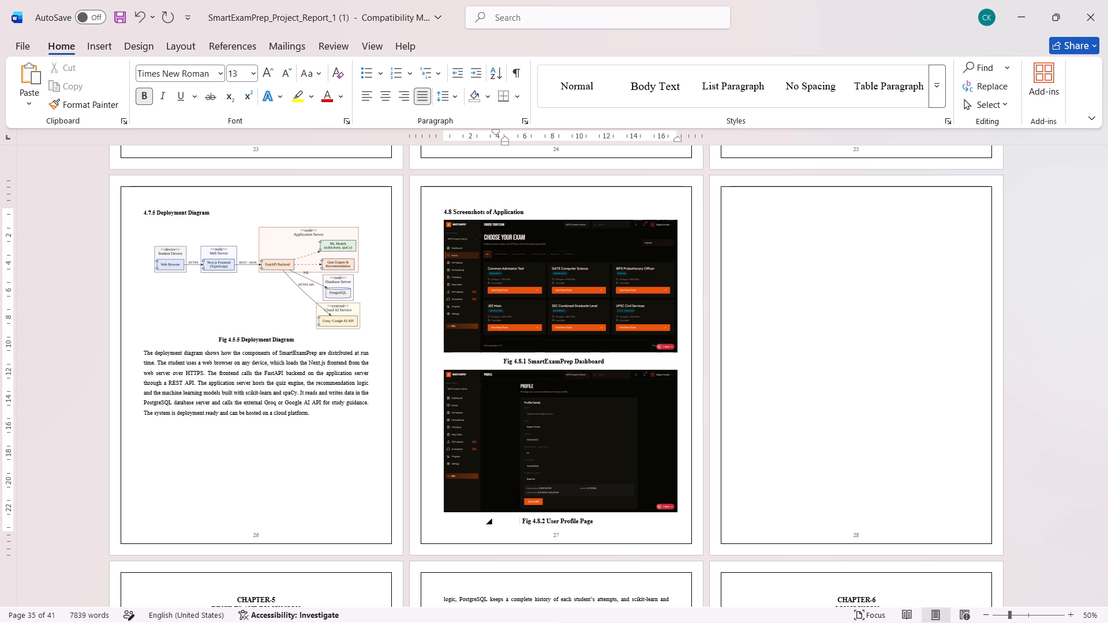
Insert ten spaces before the Fig 4.8.1 SmartExamPrep Dashboard caption to align it with the Fig 4.8.2 caption below.
{"action": "left_click", "coordinate": [503, 361]}
{"action": "key", "text": "space"}
{"action": "key", "text": "space"}
{"action": "key", "text": "space"}
{"action": "key", "text": "space"}
{"action": "key", "text": "space"}
{"action": "key", "text": "space"}
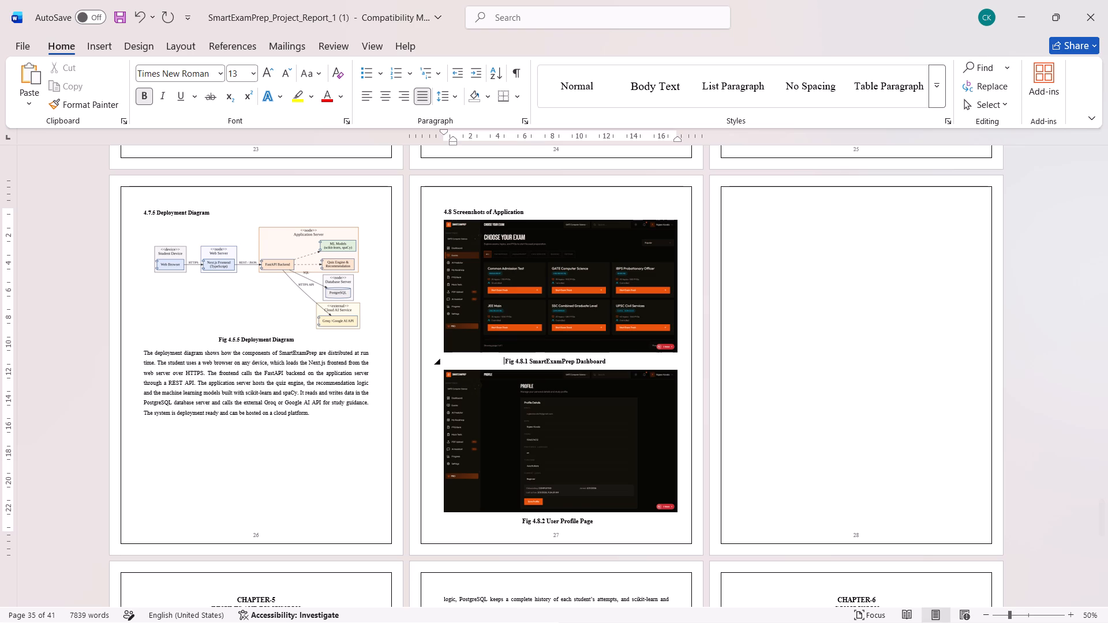
{"action": "key", "text": "space"}
{"action": "key", "text": "space"}
{"action": "key", "text": "space"}
{"action": "key", "text": "space"}
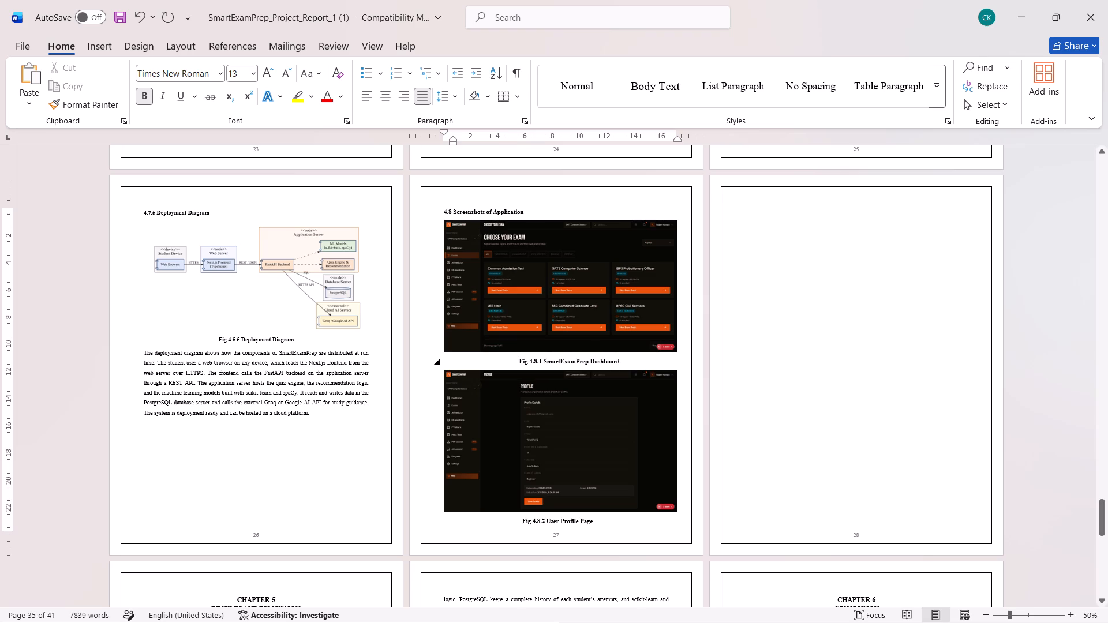
{"action": "key", "text": "Down"}
{"action": "key", "text": "Down"}
{"action": "key", "text": "Up"}
{"action": "key", "text": "Up"}
Open the Progress Dashboard image that follows the profile image in the Screenshots folder, copy it and return to the report.
{"action": "scroll", "coordinate": [519, 363], "scroll_direction": "up", "scroll_amount": 1}
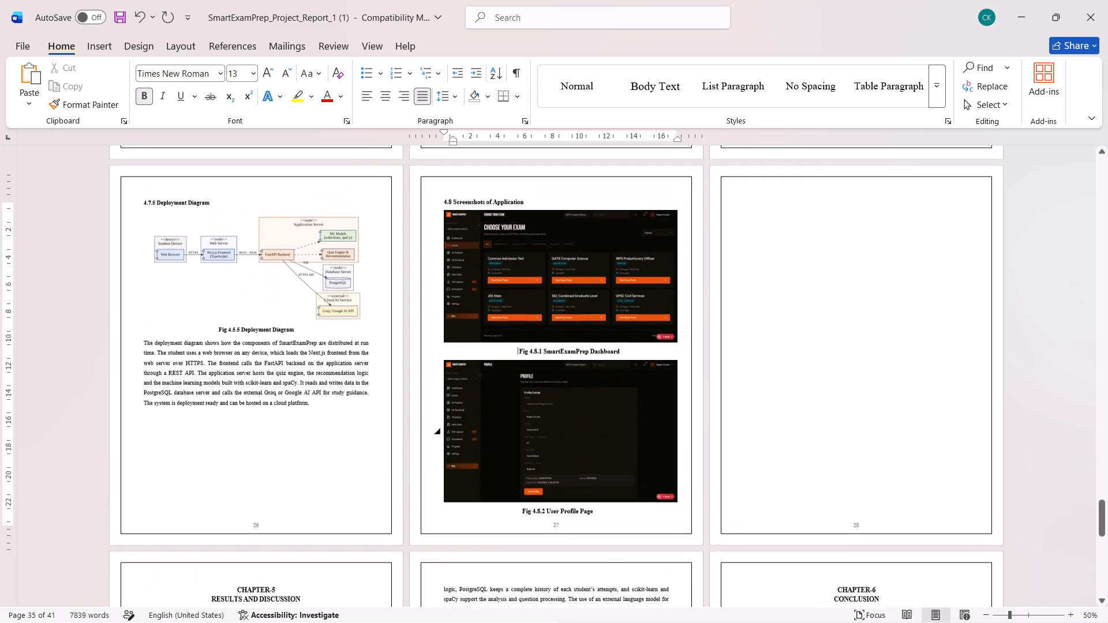
{"action": "scroll", "coordinate": [519, 363], "scroll_direction": "up", "scroll_amount": 2}
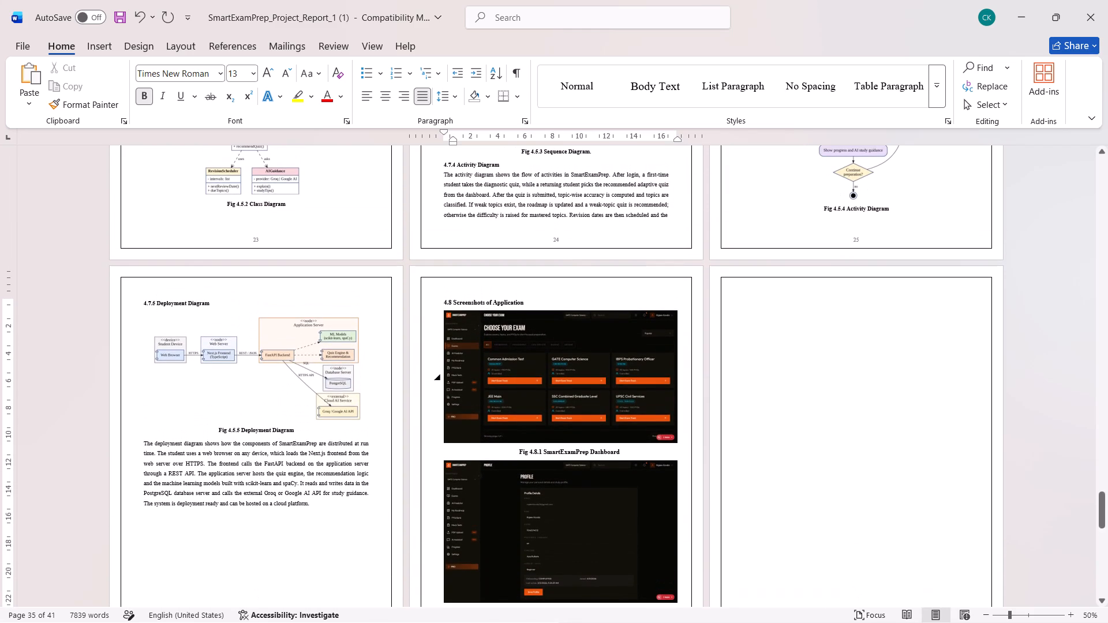
{"action": "key", "text": "alt+Tab"}
{"action": "key", "text": "alt+Tab"}
{"action": "key", "text": "alt+Tab"}
{"action": "double_click", "coordinate": [357, 141]}
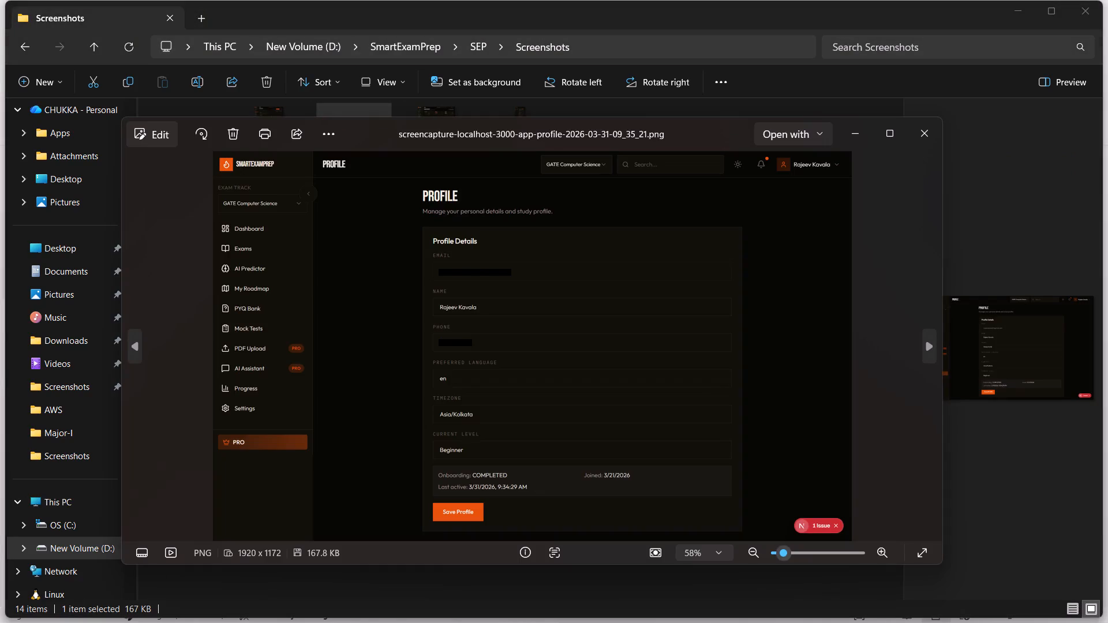
{"action": "key", "text": "Right"}
{"action": "scroll", "coordinate": [498, 272], "scroll_direction": "up", "scroll_amount": 11, "text": "ctrl"}
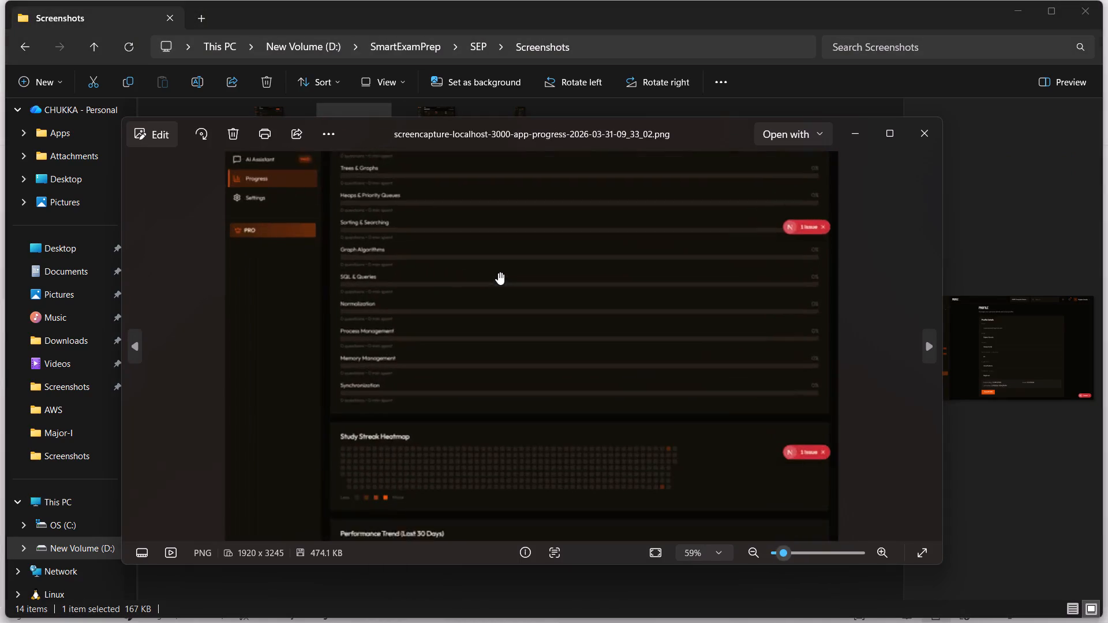
{"action": "left_click_drag", "start_coordinate": [498, 272], "coordinate": [488, 546]}
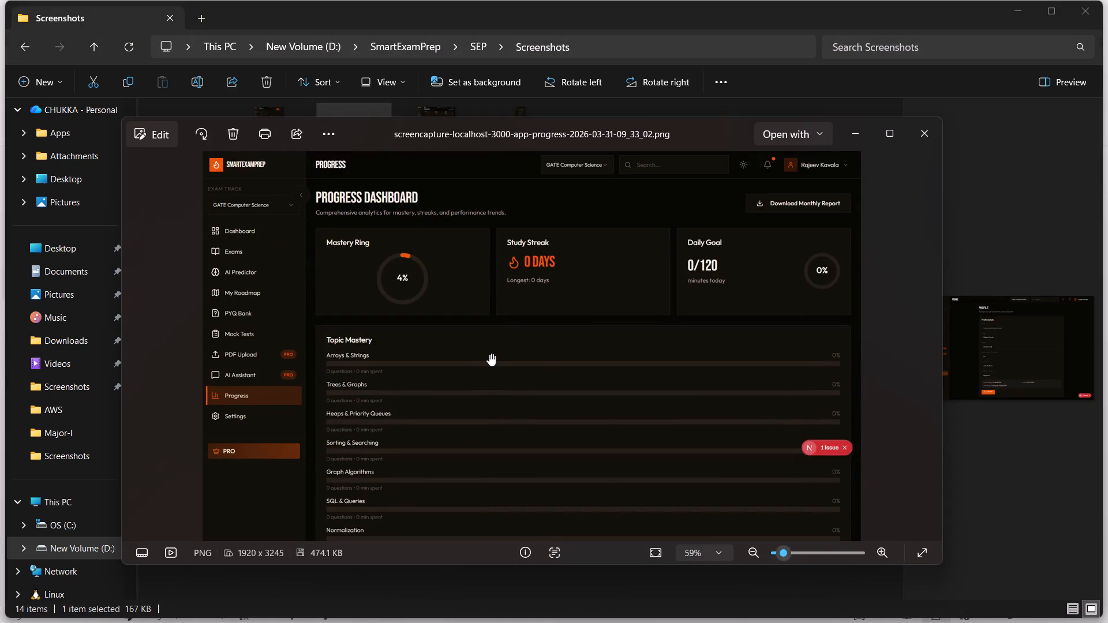
{"action": "key", "text": "ctrl+c"}
{"action": "key", "text": "alt+Tab"}
{"action": "key", "text": "alt+Tab"}
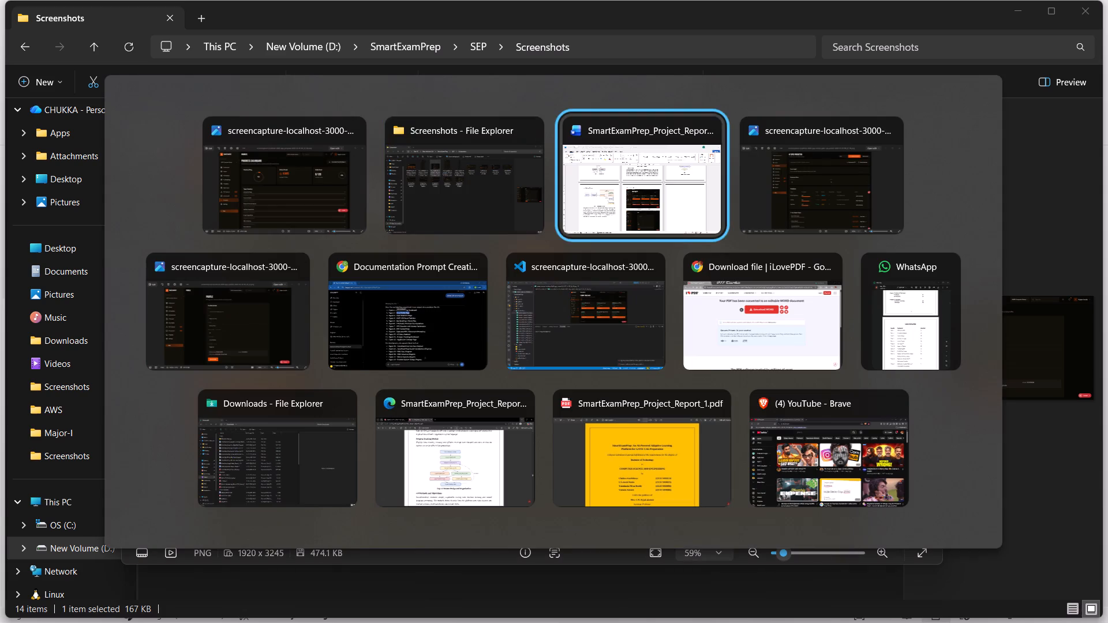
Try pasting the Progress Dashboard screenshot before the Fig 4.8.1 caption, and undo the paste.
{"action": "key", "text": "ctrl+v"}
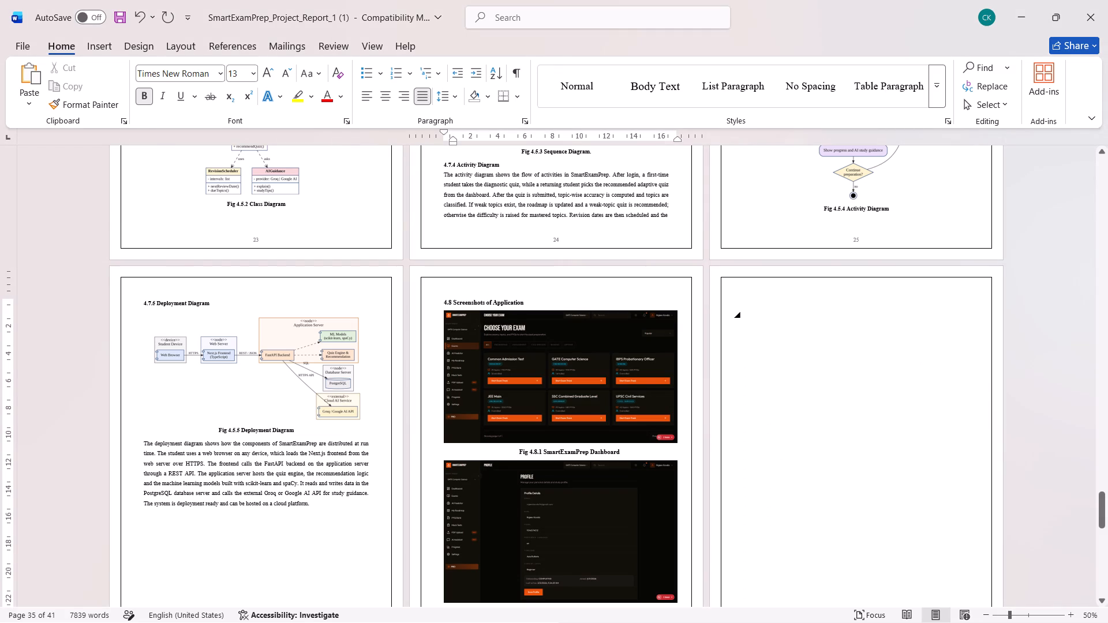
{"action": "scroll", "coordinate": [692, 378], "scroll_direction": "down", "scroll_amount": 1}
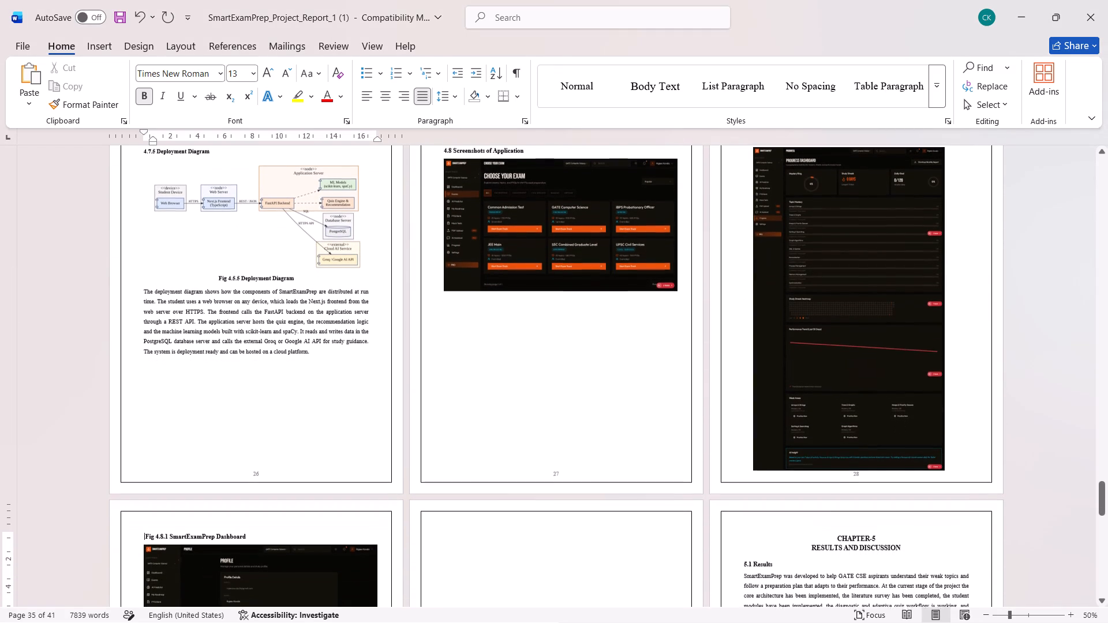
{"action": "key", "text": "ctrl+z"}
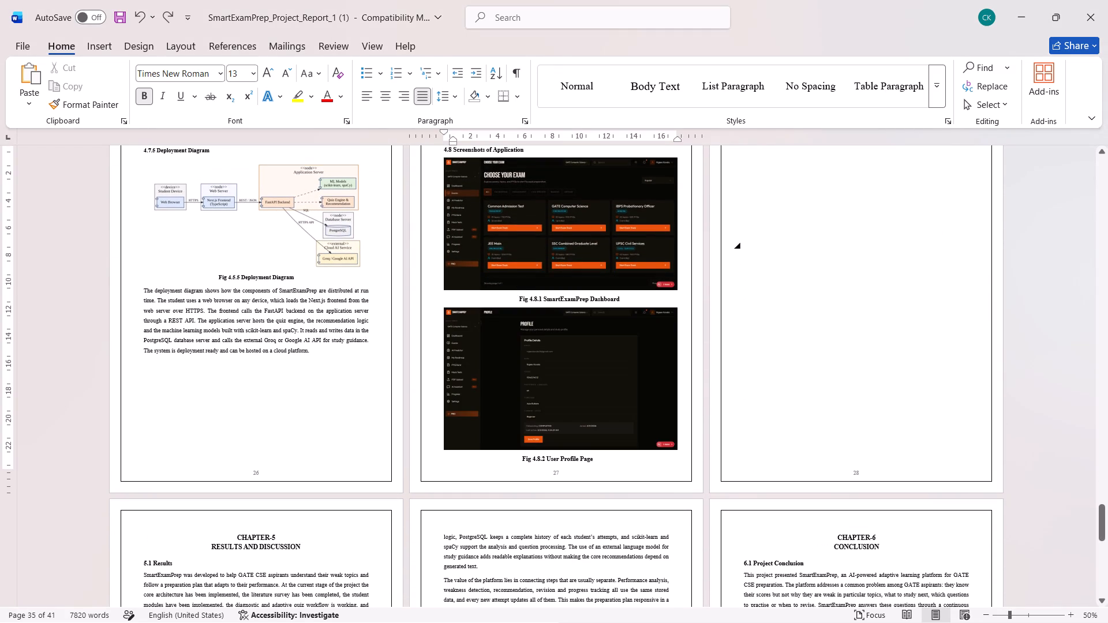
Paste the copied Progress Dashboard screenshot at the top of the empty page 28, after the User Profile page.
{"action": "left_click", "coordinate": [774, 246]}
{"action": "scroll", "coordinate": [774, 246], "scroll_direction": "up", "scroll_amount": 1}
{"action": "left_click", "coordinate": [744, 256]}
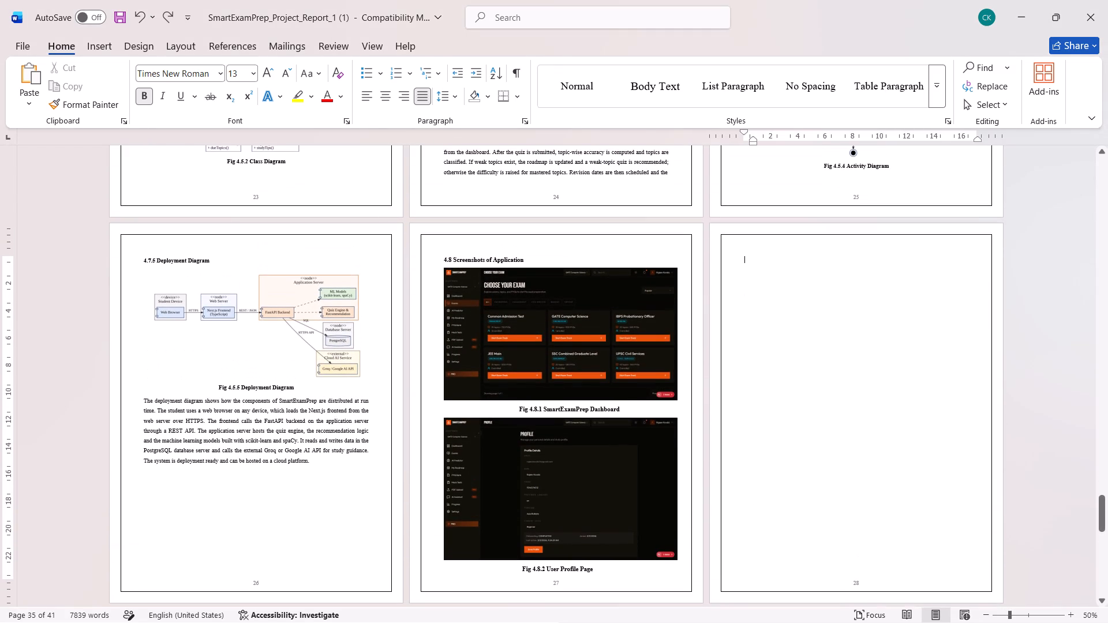
{"action": "key", "text": "Up"}
{"action": "key", "text": "Down"}
{"action": "key", "text": "ctrl+v"}
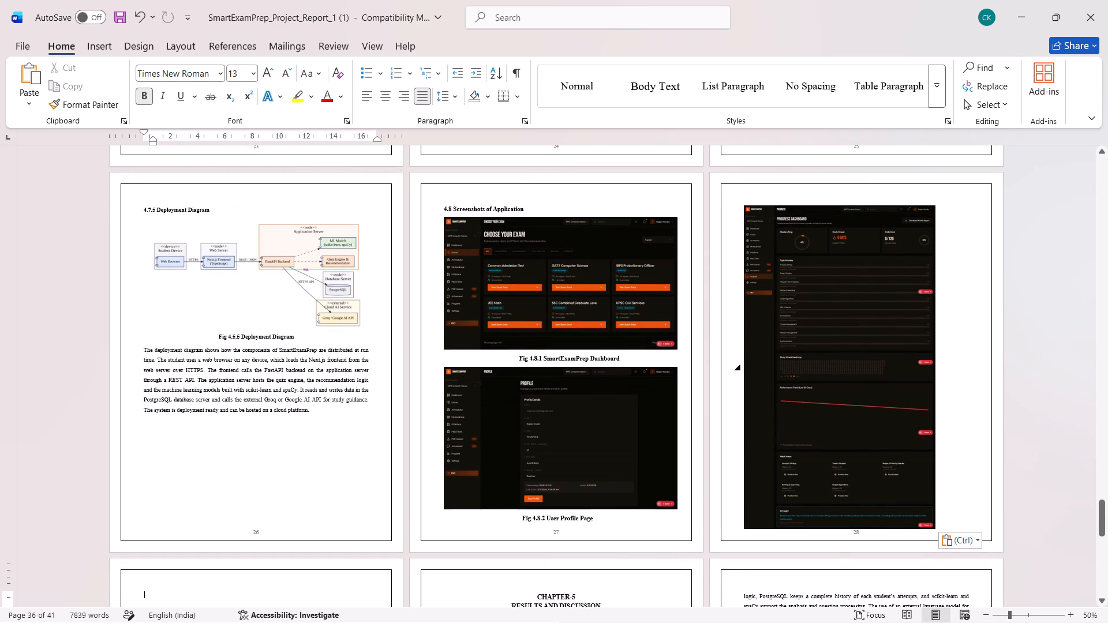
Shorten the Progress Dashboard screenshot by over a quarter from its bottom edge and widen it almost to the page border.
{"action": "left_click_drag", "start_coordinate": [892, 400], "coordinate": [957, 207]}
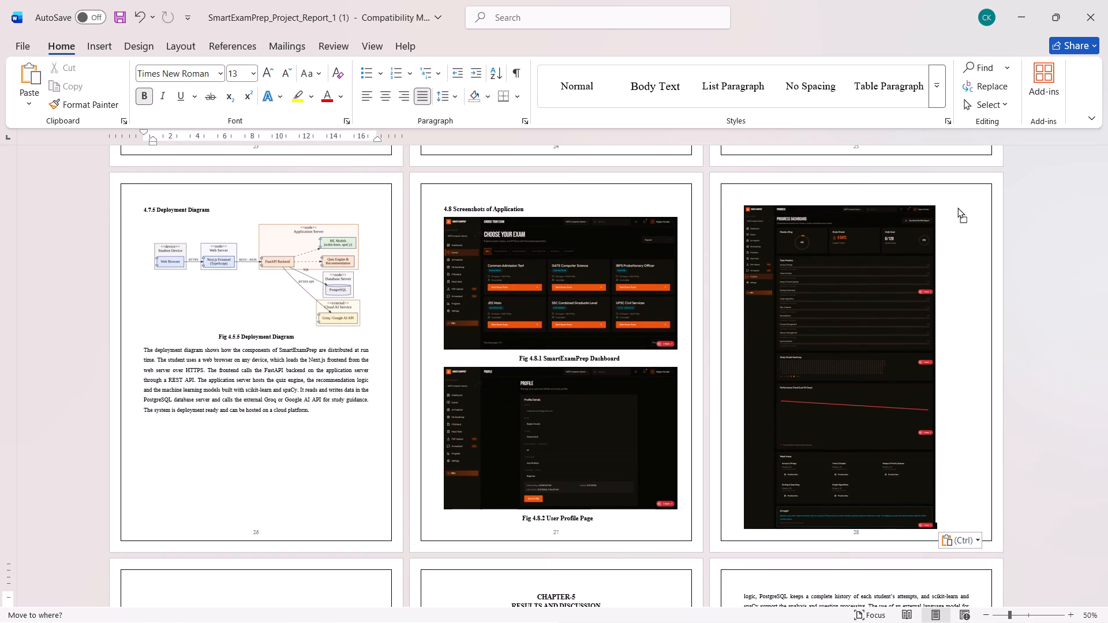
{"action": "left_click_drag", "start_coordinate": [957, 207], "coordinate": [956, 202]}
{"action": "left_click_drag", "start_coordinate": [923, 271], "coordinate": [957, 269]}
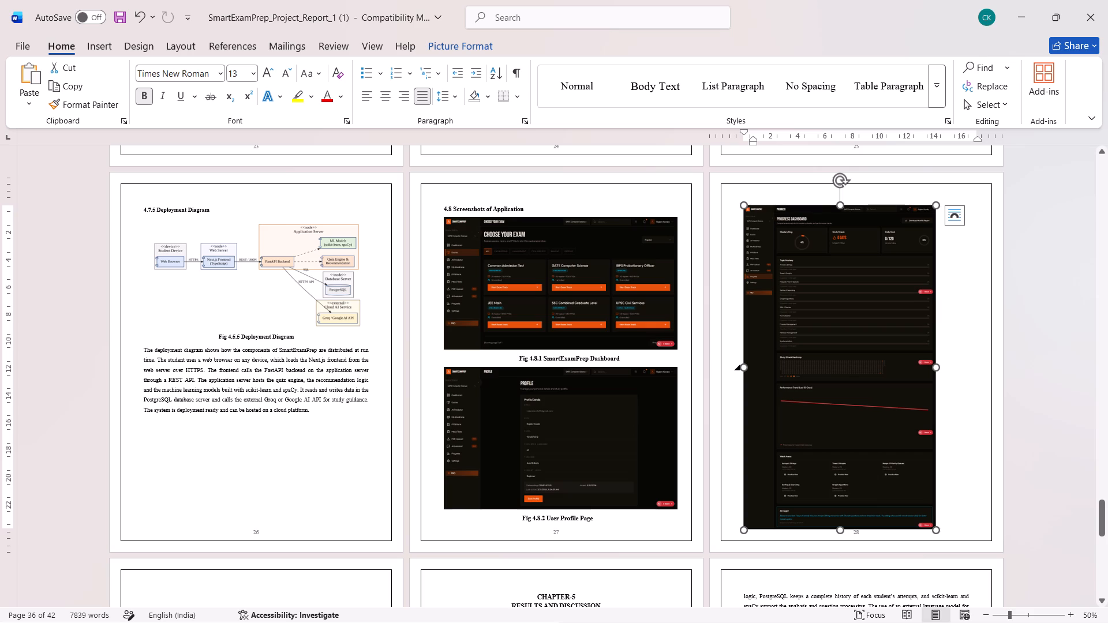
{"action": "left_click_drag", "start_coordinate": [840, 531], "coordinate": [844, 439]}
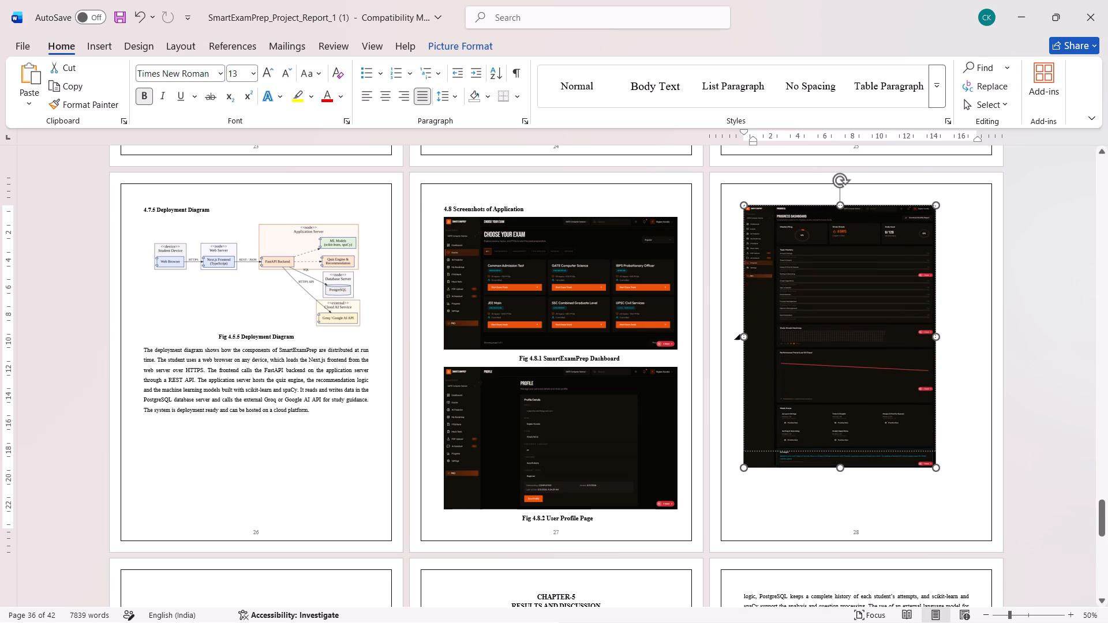
{"action": "left_click_drag", "start_coordinate": [844, 439], "coordinate": [844, 434]}
{"action": "left_click_drag", "start_coordinate": [866, 280], "coordinate": [961, 196]}
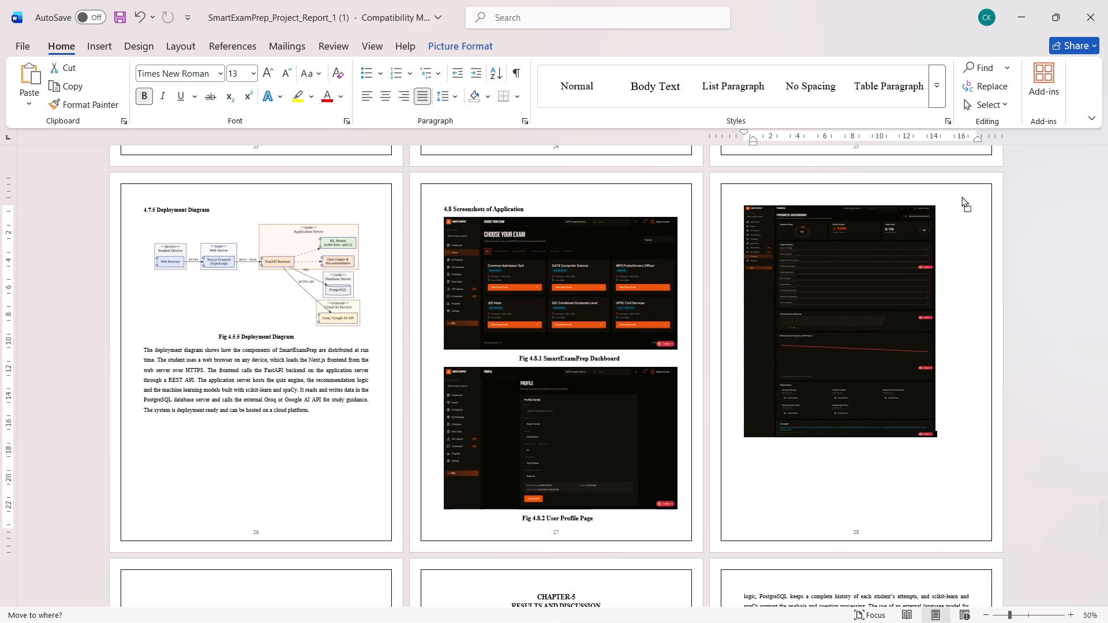
{"action": "left_click_drag", "start_coordinate": [961, 196], "coordinate": [968, 195]}
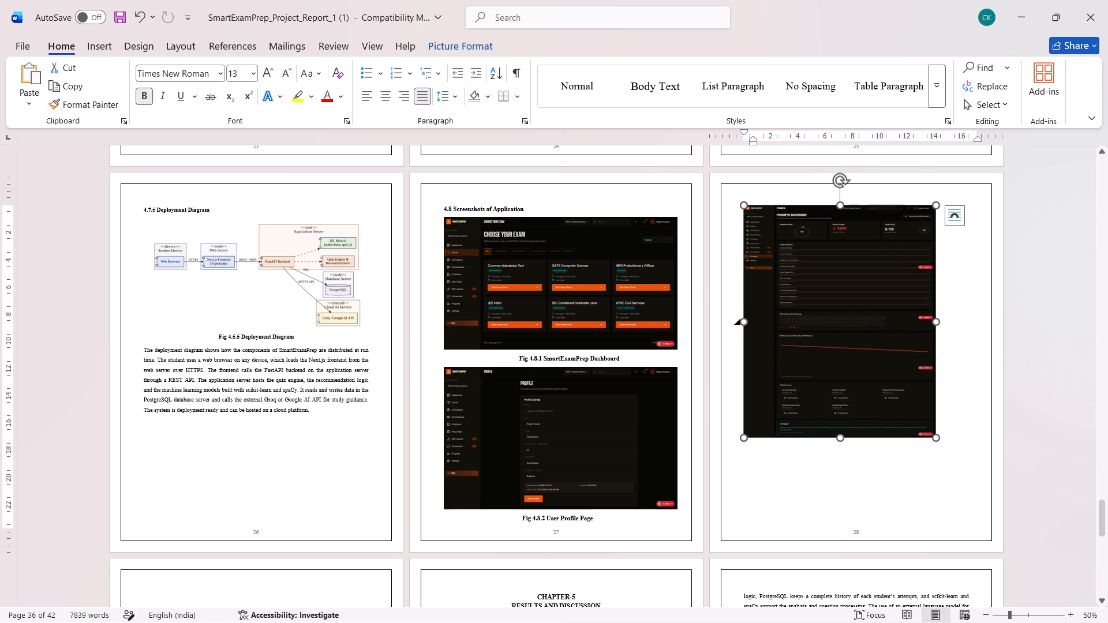
{"action": "left_click_drag", "start_coordinate": [938, 321], "coordinate": [983, 320]}
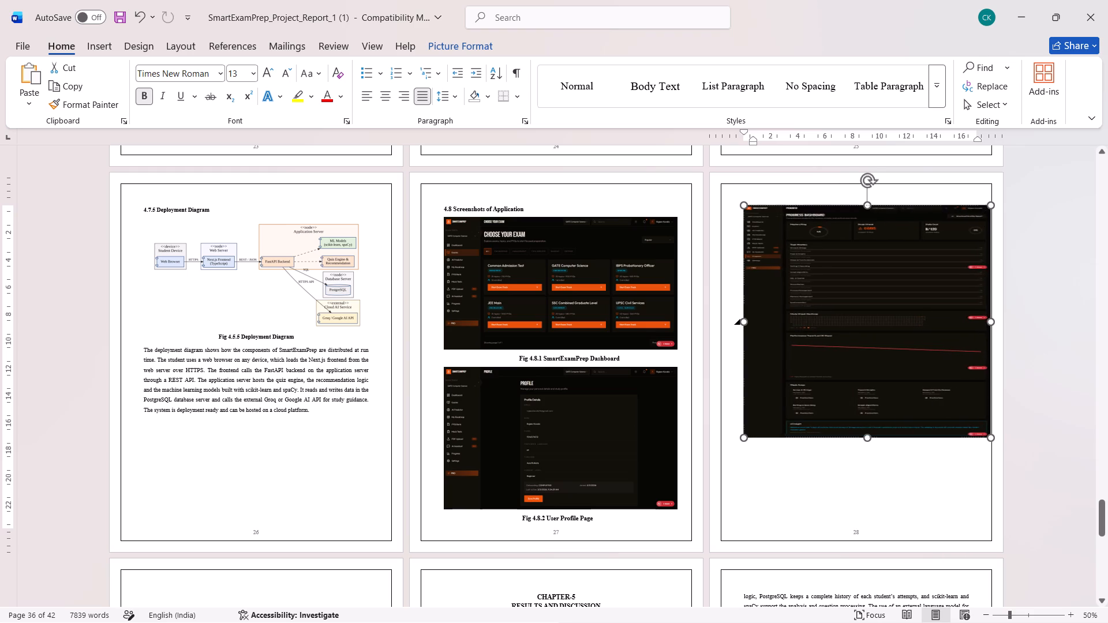
{"action": "left_click_drag", "start_coordinate": [983, 320], "coordinate": [982, 320]}
{"action": "left_click_drag", "start_coordinate": [917, 282], "coordinate": [893, 212]}
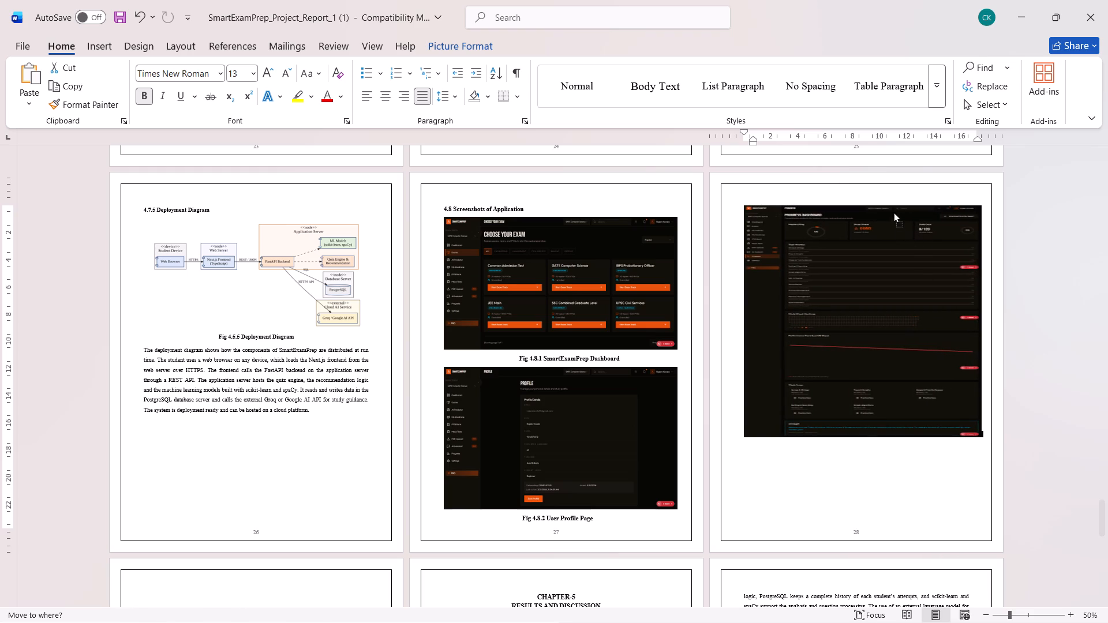
{"action": "left_click_drag", "start_coordinate": [893, 212], "coordinate": [888, 190]}
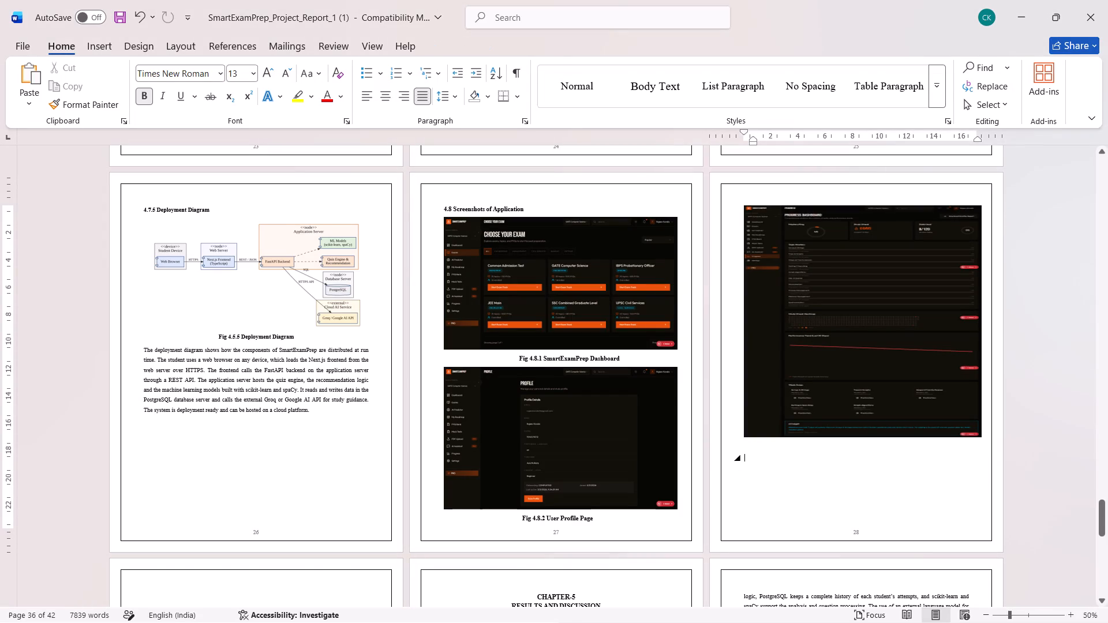
{"action": "left_click_drag", "start_coordinate": [607, 518], "coordinate": [527, 523]}
{"action": "key", "text": "ctrl+c"}
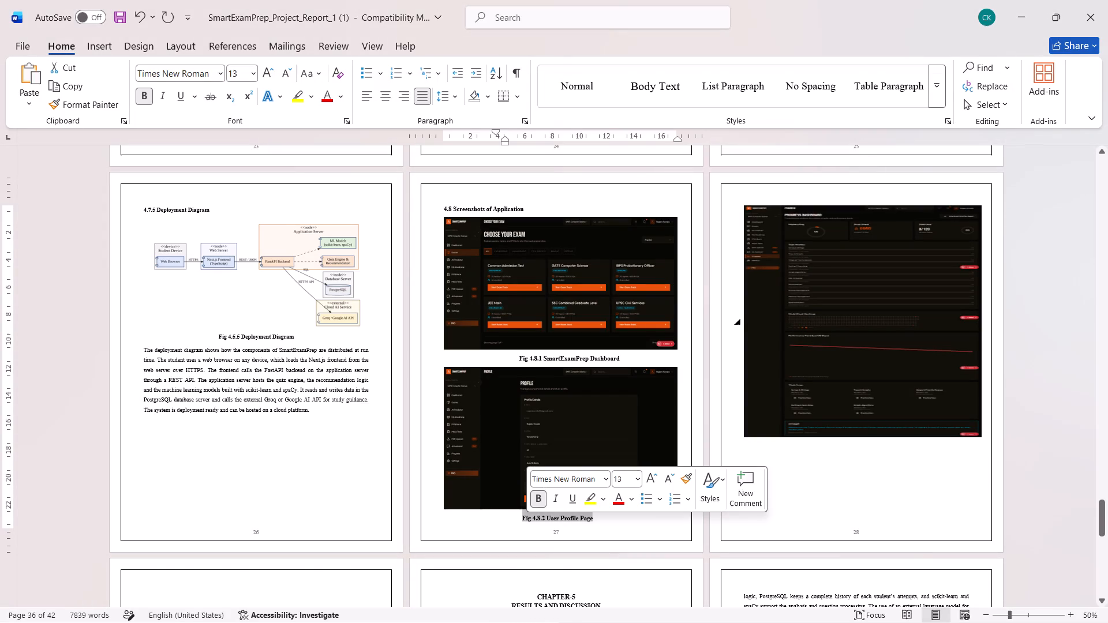
{"action": "left_click", "coordinate": [981, 433]}
{"action": "left_click", "coordinate": [986, 429]}
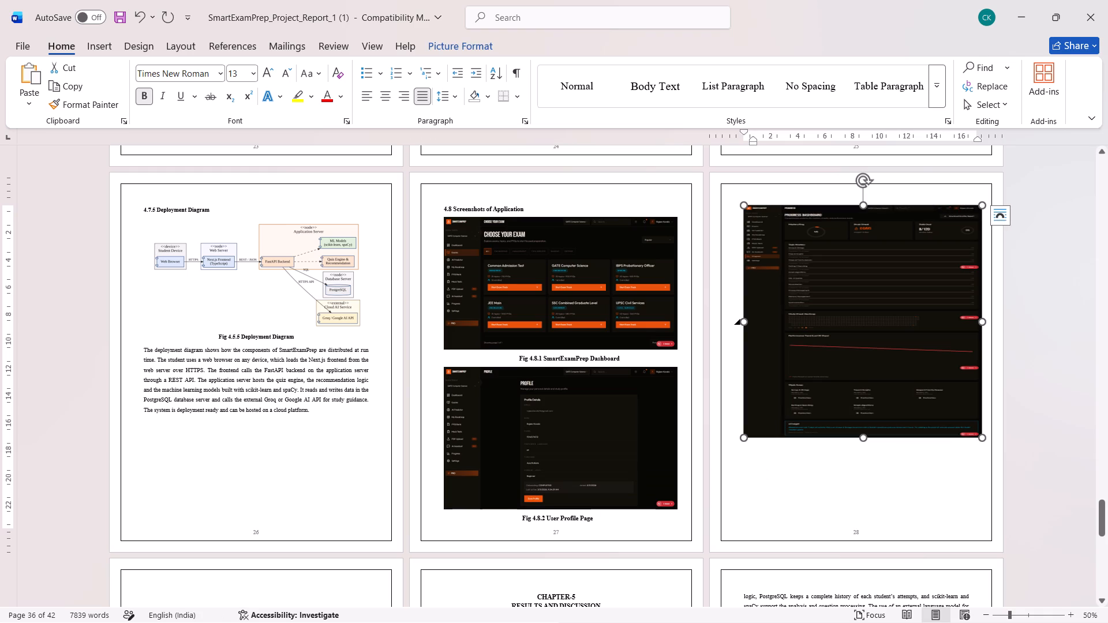
{"action": "key", "text": "Return"}
{"action": "key", "text": "ctrl+v"}
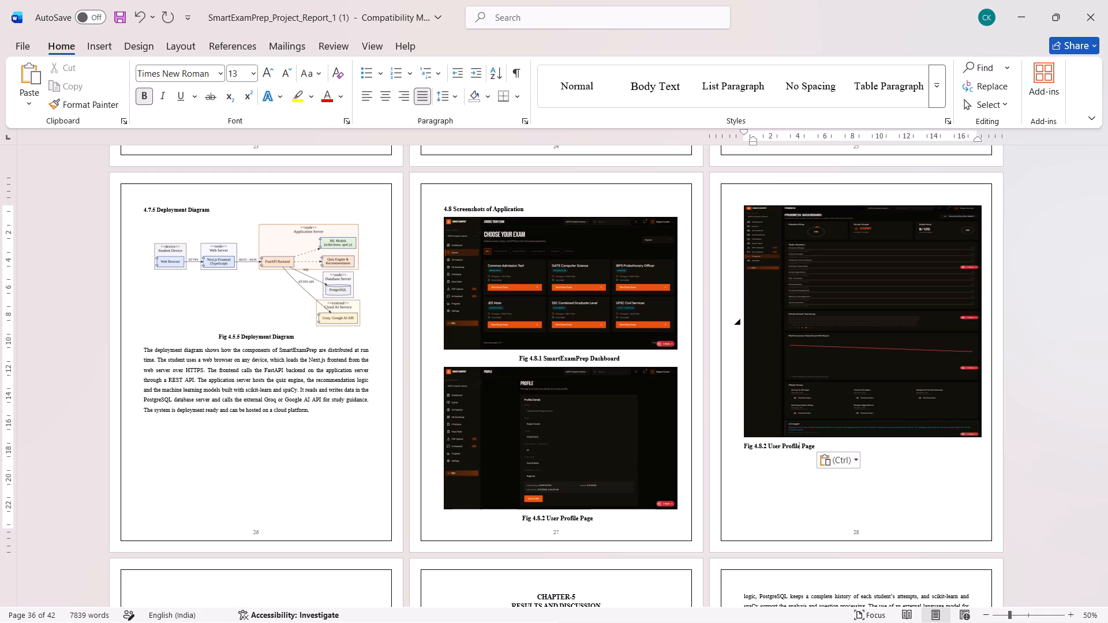
Replace "User Profile Page" in the pasted caption on page 28 with "Progress Dashboard" in bold.
{"action": "key", "text": "ctrl+Left"}
{"action": "key", "text": "ctrl+Right"}
{"action": "key", "text": "ctrl+BackSpace"}
{"action": "key", "text": "ctrl+BackSpace"}
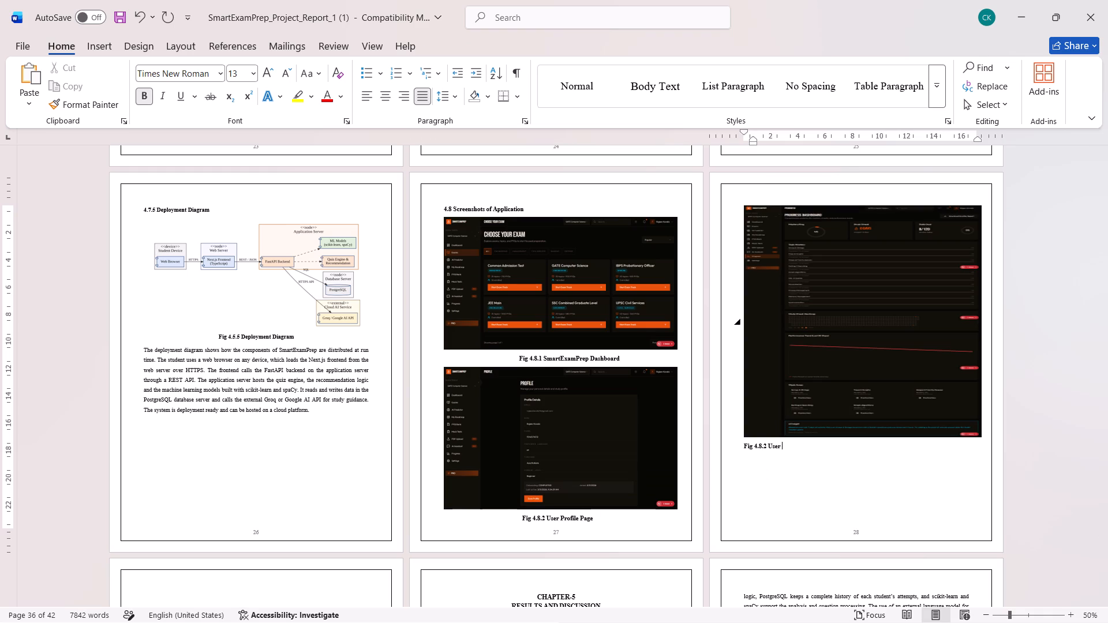
{"action": "key", "text": "ctrl+BackSpace"}
{"action": "type", "text": "Pro"}
{"action": "key", "text": "BackSpace"}
{"action": "key", "text": "BackSpace"}
{"action": "key", "text": "BackSpace"}
{"action": "key", "text": "shift+p"}
{"action": "key", "text": "BackSpace"}
{"action": "key", "text": "ctrl+b"}
{"action": "key", "text": "shift+p"}
{"action": "type", "text": "rogress Dash"}
{"action": "type", "text": "bpard"}
{"action": "key", "text": "BackSpace"}
{"action": "key", "text": "BackSpace"}
{"action": "key", "text": "BackSpace"}
{"action": "key", "text": "BackSpace"}
{"action": "type", "text": "oard"}
Indent the Progress Dashboard caption by six tab levels from its start so it sits about centred under the screenshot.
{"action": "key", "text": "ctrl+Left"}
{"action": "key", "text": "ctrl+Left"}
{"action": "key", "text": "ctrl+Left"}
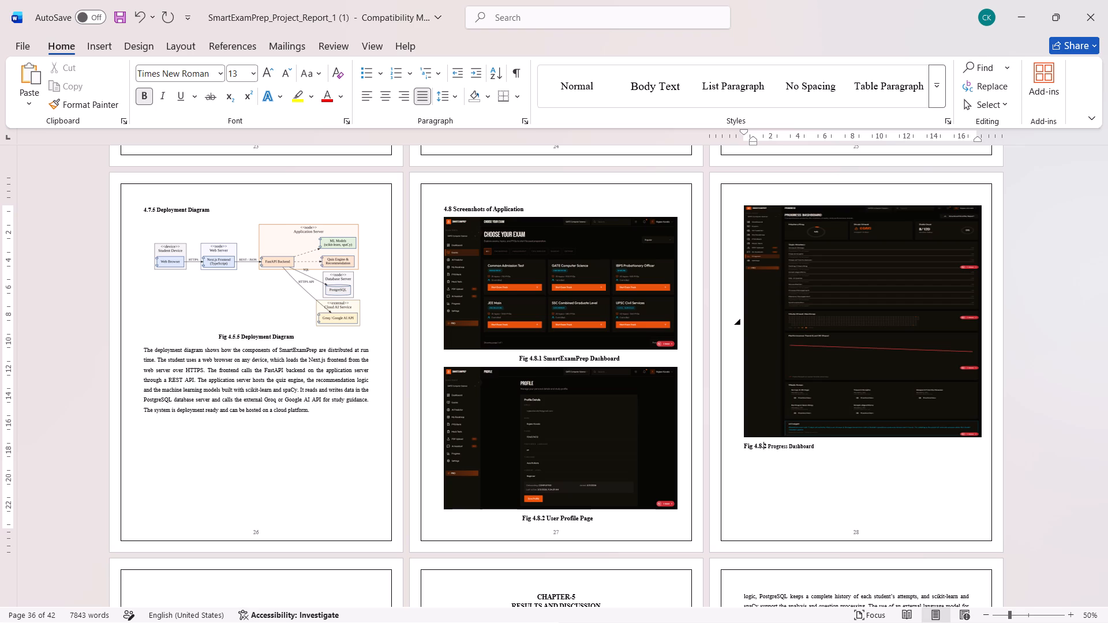
{"action": "key", "text": "ctrl+Left"}
{"action": "key", "text": "ctrl+Left"}
{"action": "key", "text": "ctrl+Left"}
{"action": "key", "text": "ctrl+Left"}
{"action": "key", "text": "ctrl+Left"}
{"action": "key", "text": "ctrl+Left"}
{"action": "key", "text": "ctrl+Down"}
{"action": "key", "text": "ctrl+Left"}
{"action": "key", "text": "ctrl+Down"}
{"action": "key", "text": "Tab"}
{"action": "key", "text": "Tab"}
{"action": "key", "text": "Tab"}
{"action": "key", "text": "Tab"}
{"action": "key", "text": "Tab"}
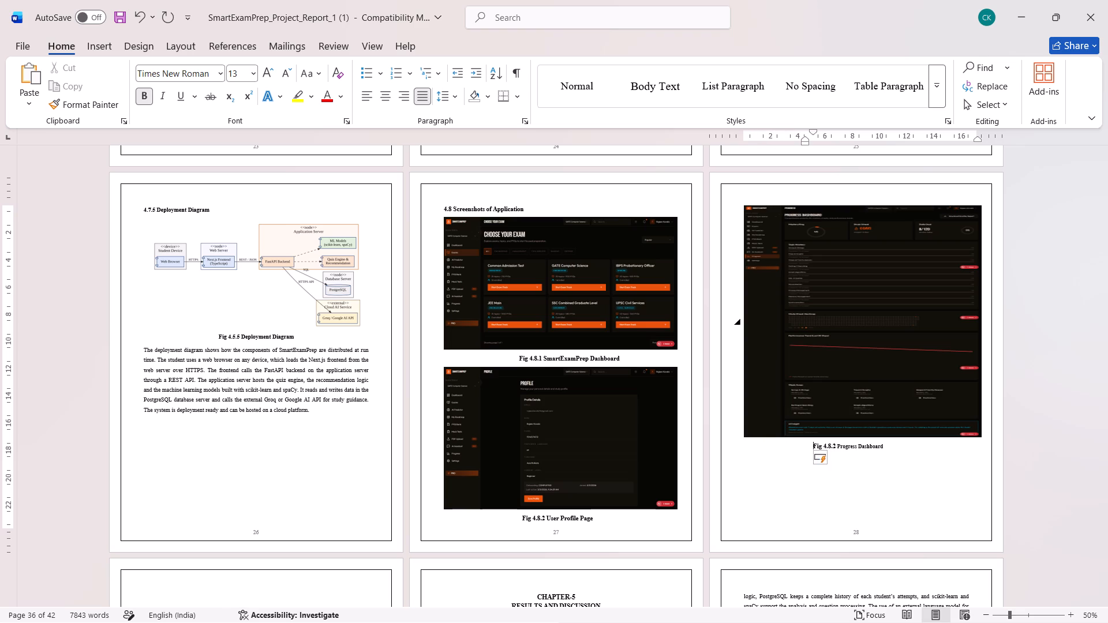
{"action": "key", "text": "Tab"}
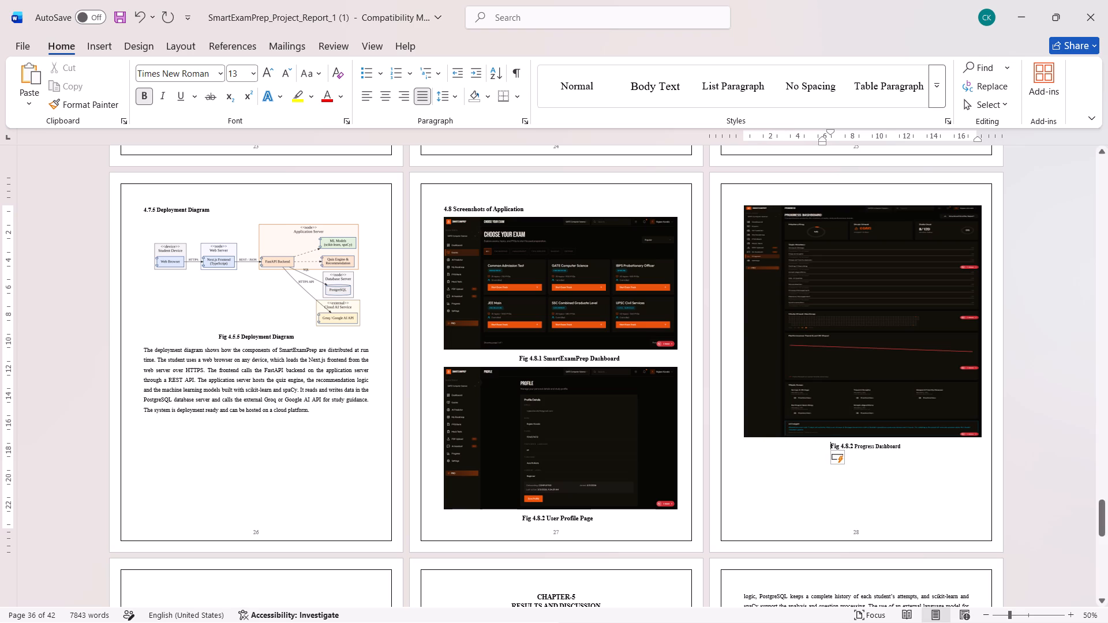
Examine the images after the Progress Dashboard in the Screenshots folder: the PDF Questions page up to its top, and the My Roadmap page.
{"action": "key", "text": "alt+Tab"}
{"action": "key", "text": "alt+Tab"}
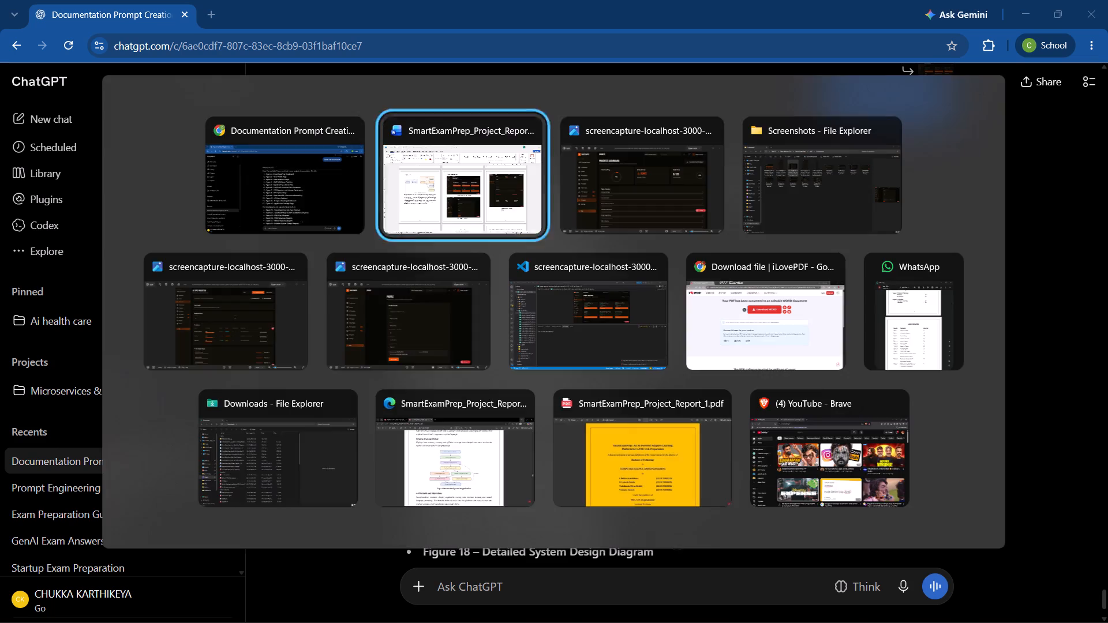
{"action": "key", "text": "alt+Tab"}
{"action": "key", "text": "Right"}
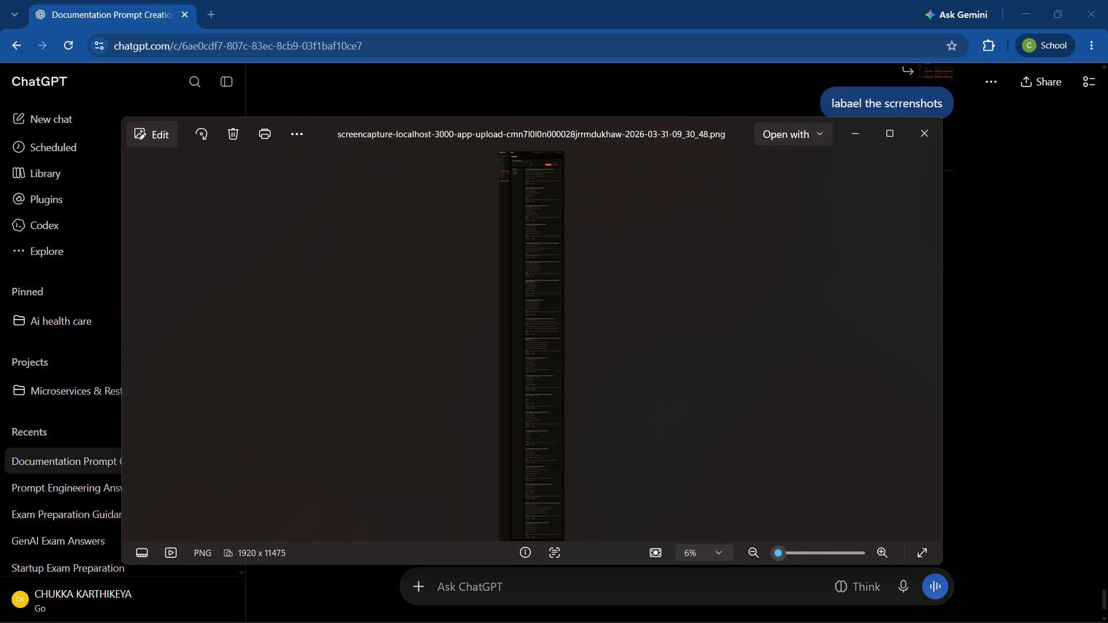
{"action": "scroll", "coordinate": [565, 225], "scroll_direction": "up", "scroll_amount": 13, "text": "ctrl"}
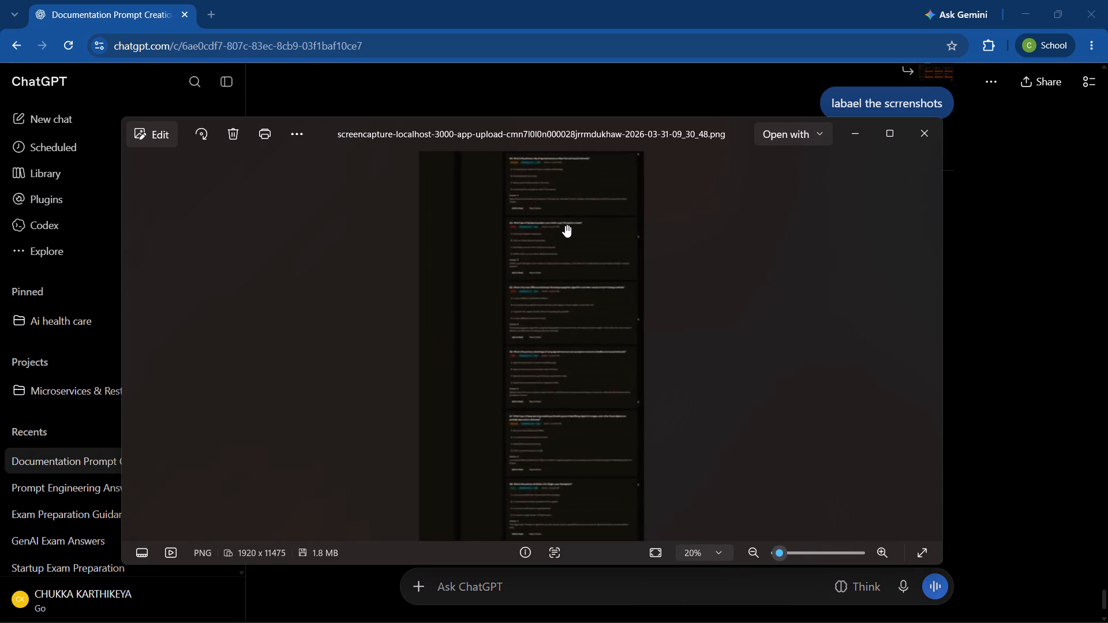
{"action": "scroll", "coordinate": [565, 225], "scroll_direction": "up", "scroll_amount": 10, "text": "ctrl"}
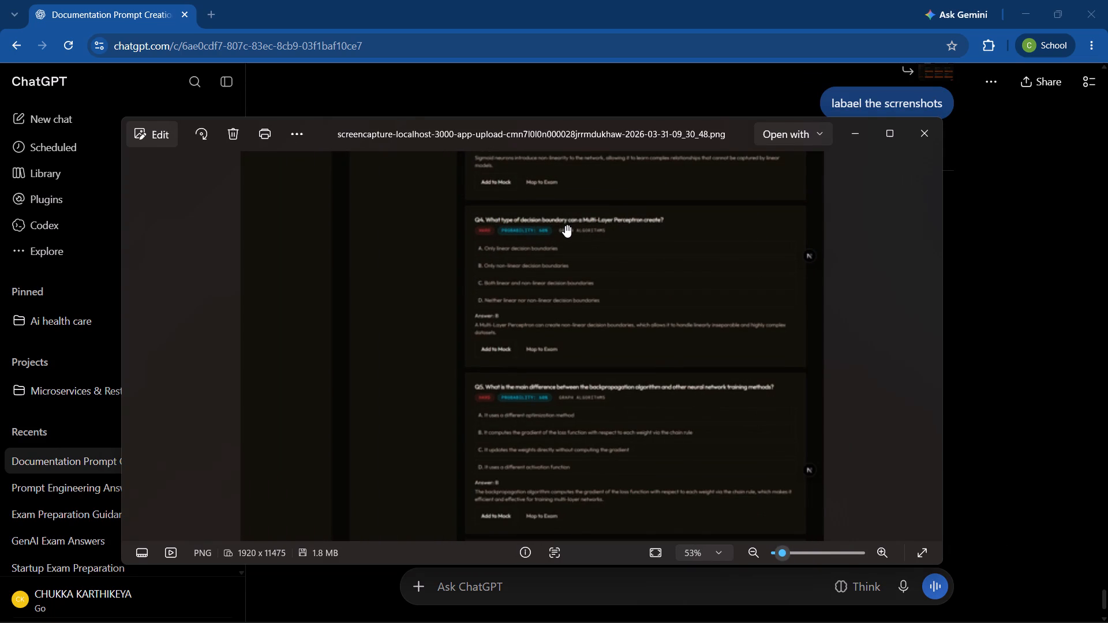
{"action": "left_click_drag", "start_coordinate": [565, 225], "coordinate": [578, 573]}
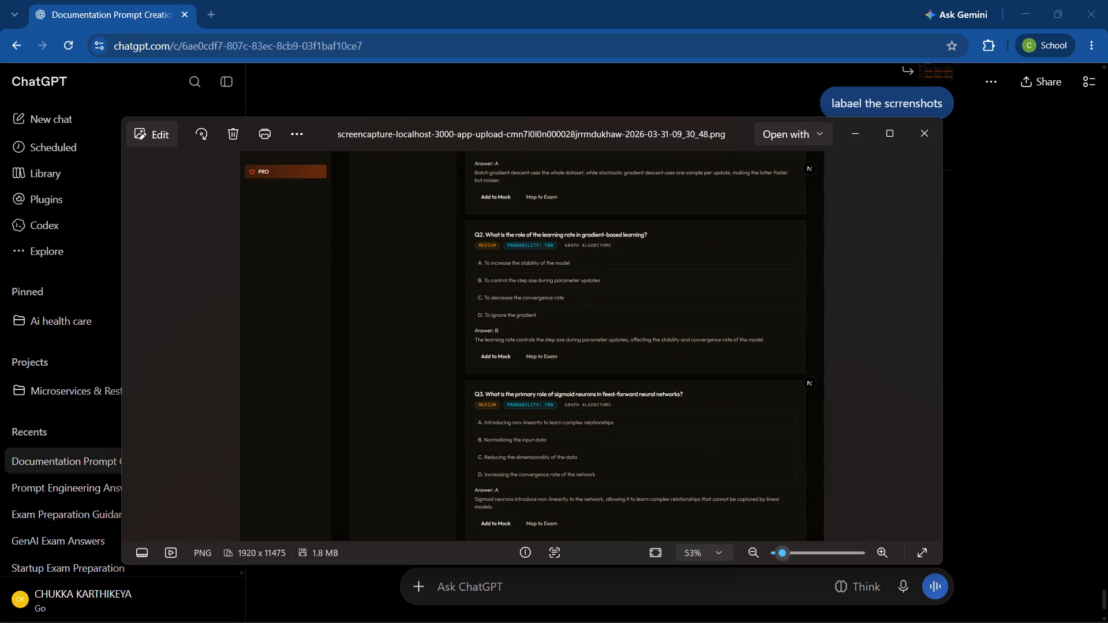
{"action": "left_click_drag", "start_coordinate": [637, 335], "coordinate": [672, 571]}
{"action": "left_click_drag", "start_coordinate": [712, 401], "coordinate": [716, 466]}
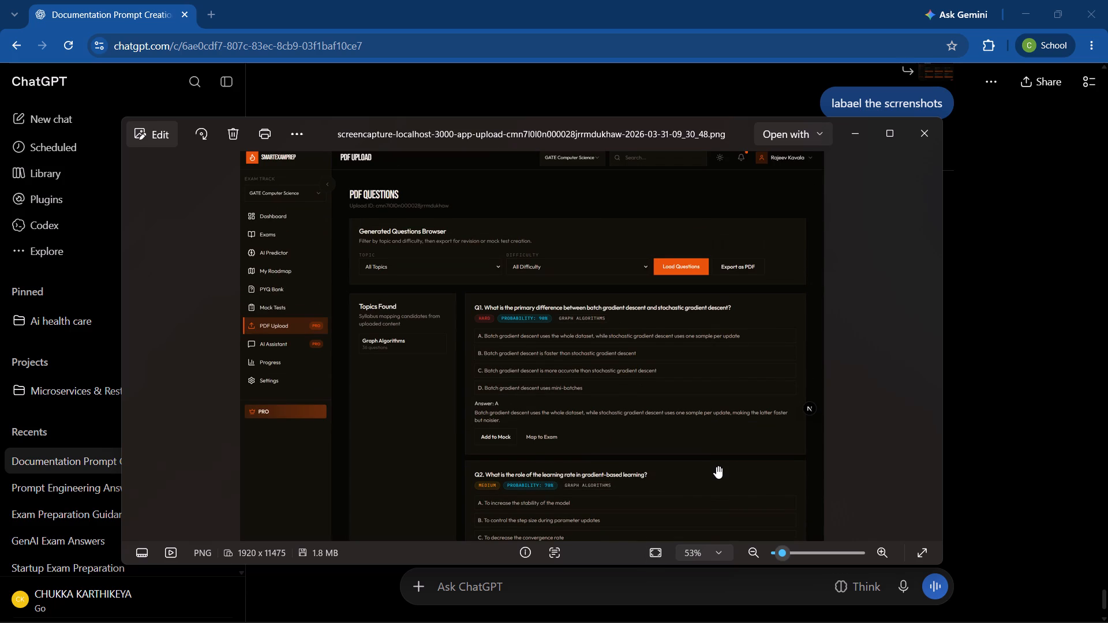
{"action": "key", "text": "Right"}
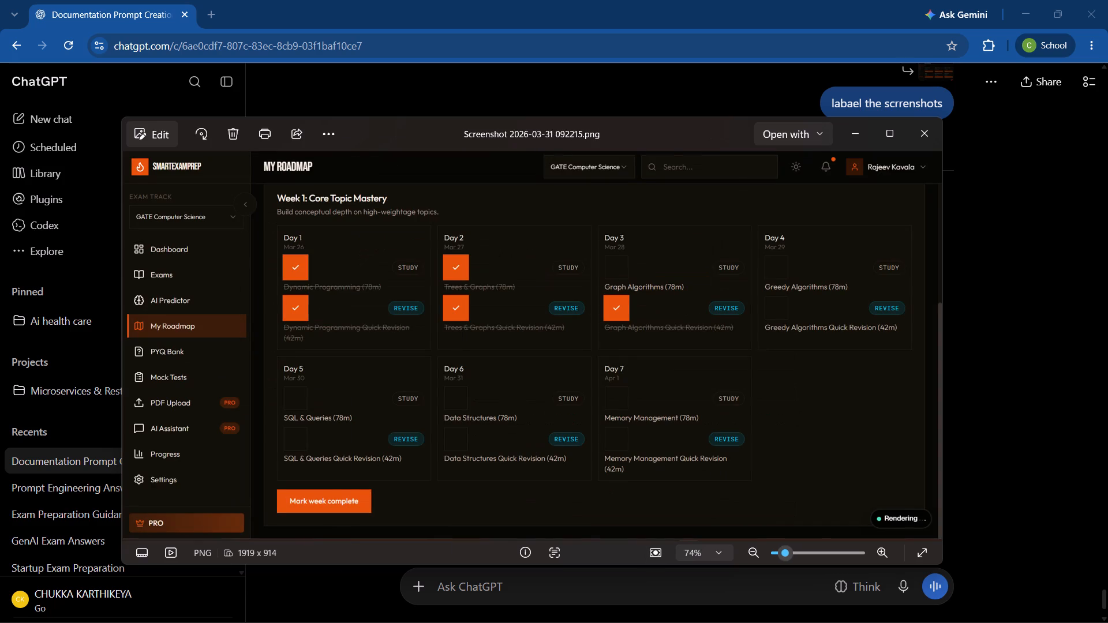
{"action": "key", "text": "alt+Tab"}
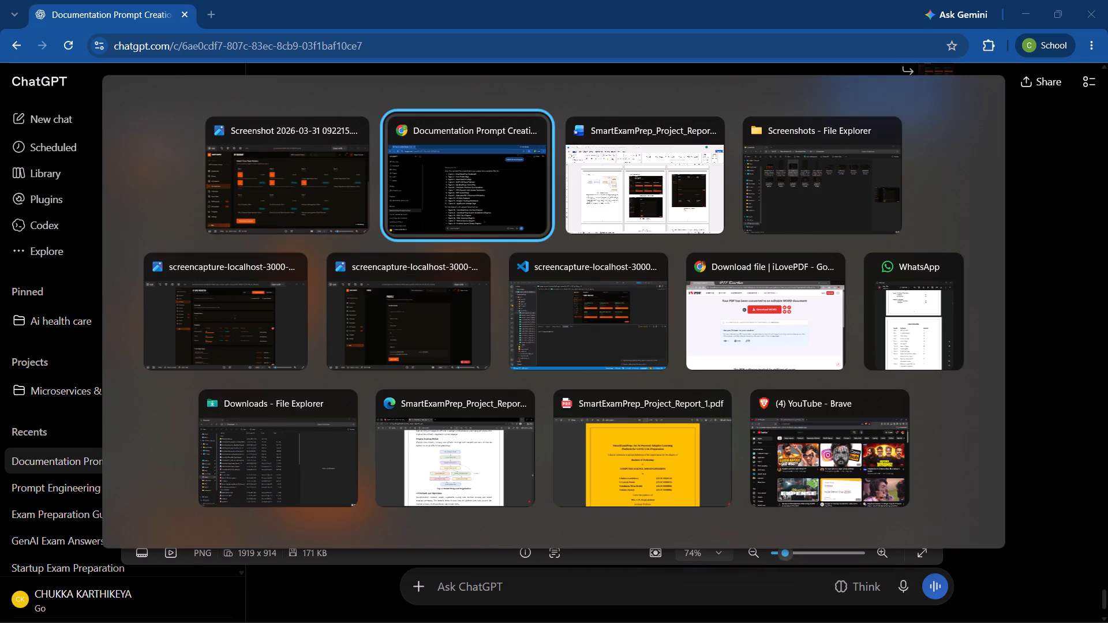